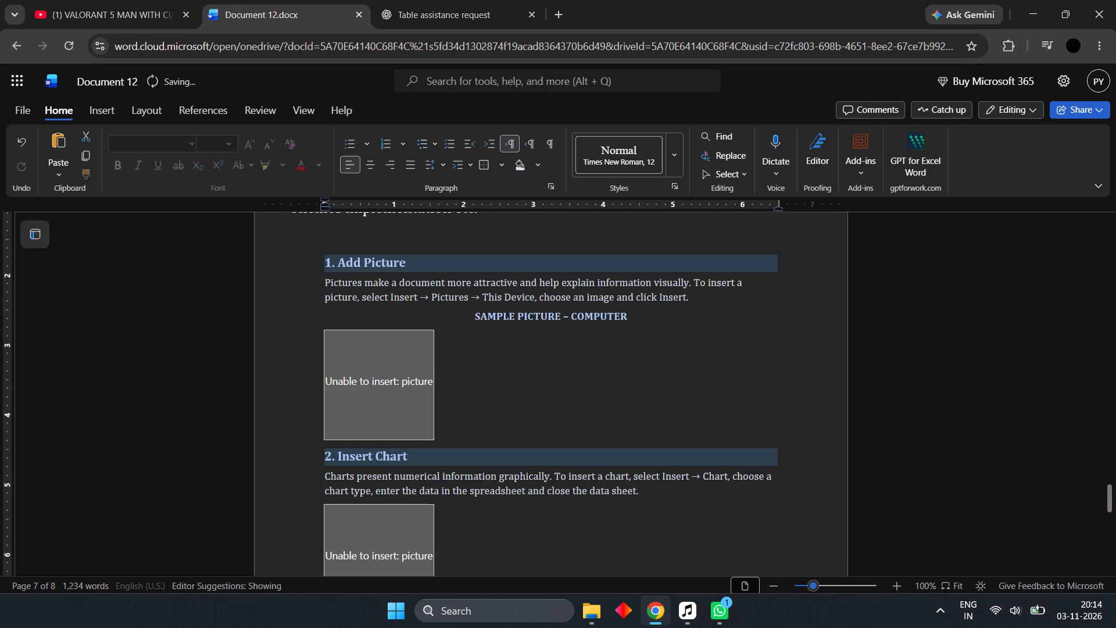
Delete the picture placeholder under SAMPLE PICTURE – COMPUTER.
drag(442, 388, 426, 388)
click(395, 386)
key(BackSpace)
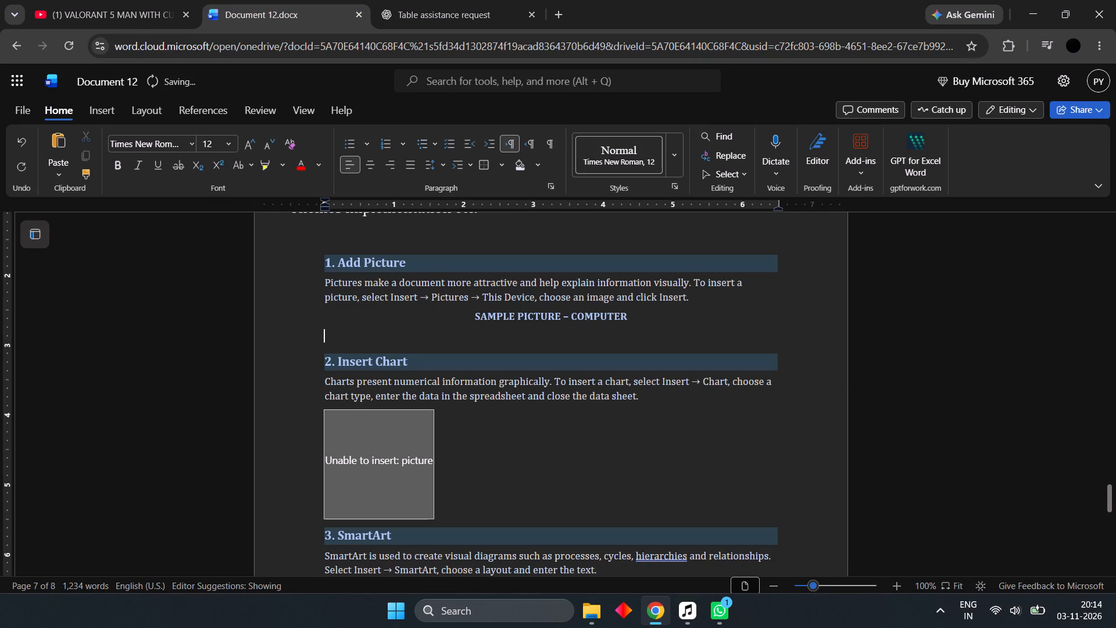
Insert the stock image of pink abstract swirls on the empty line under SAMPLE PICTURE – COMPUTER.
right_click(340, 331)
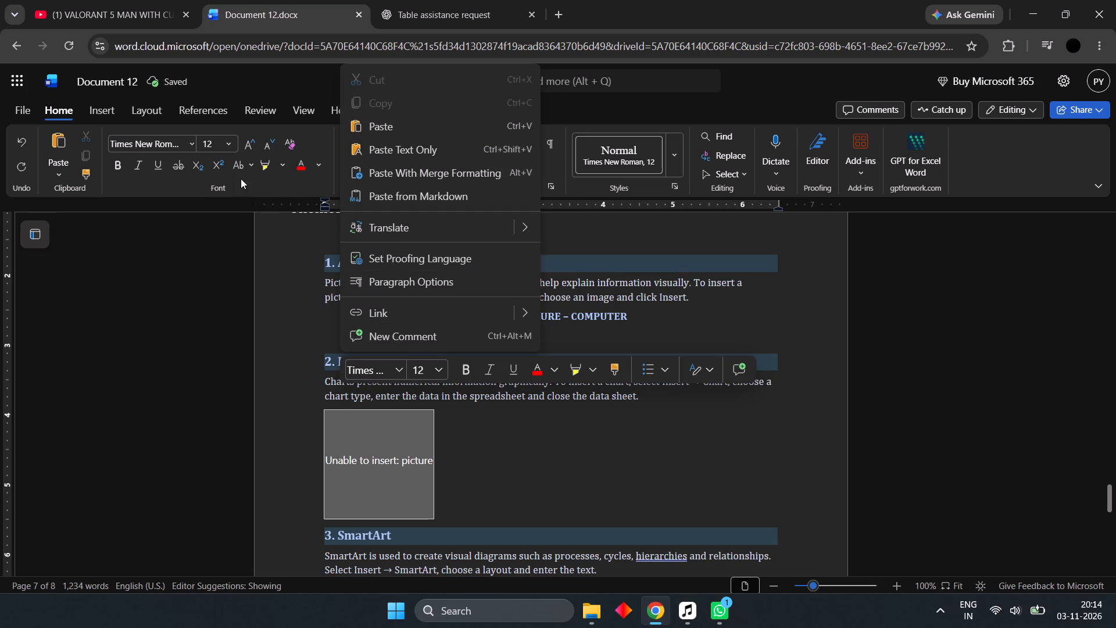
drag(117, 120, 107, 110)
click(110, 174)
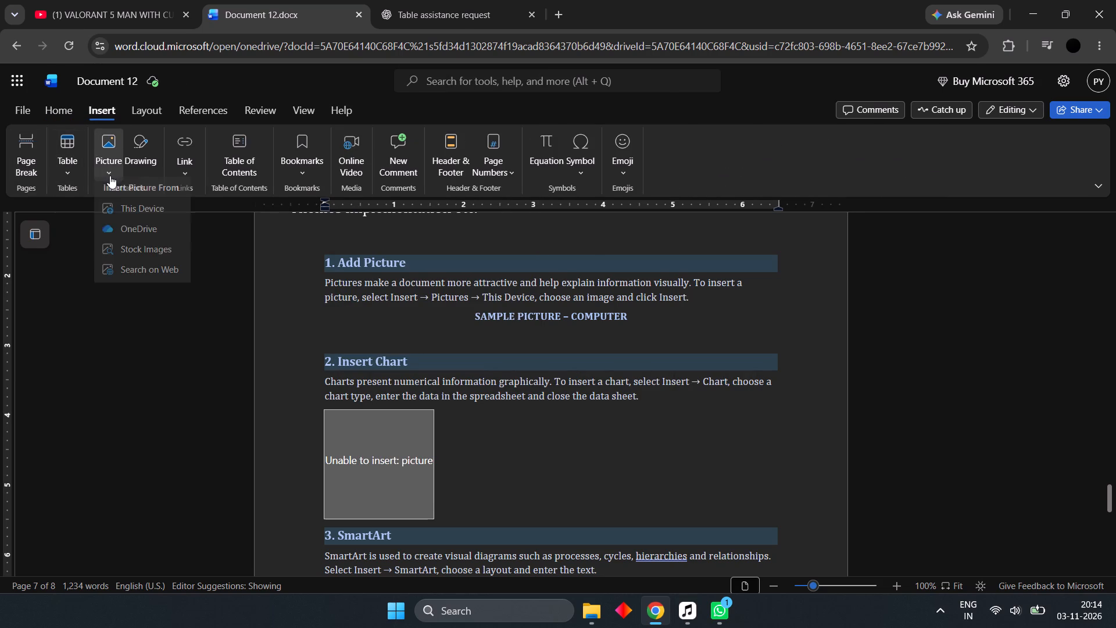
click(126, 260)
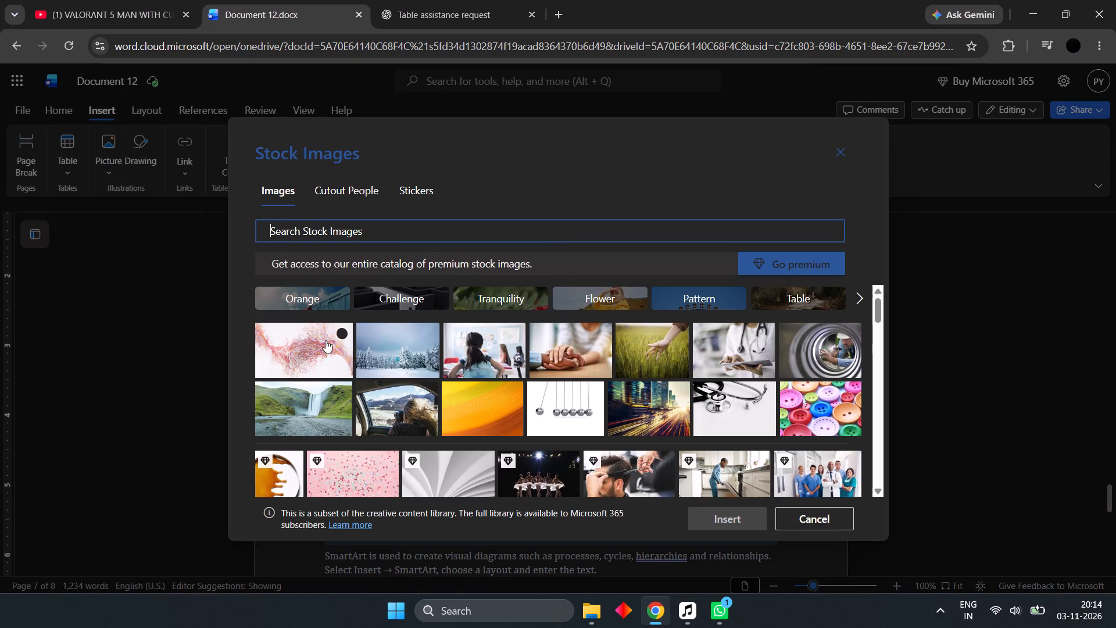
click(322, 352)
click(722, 520)
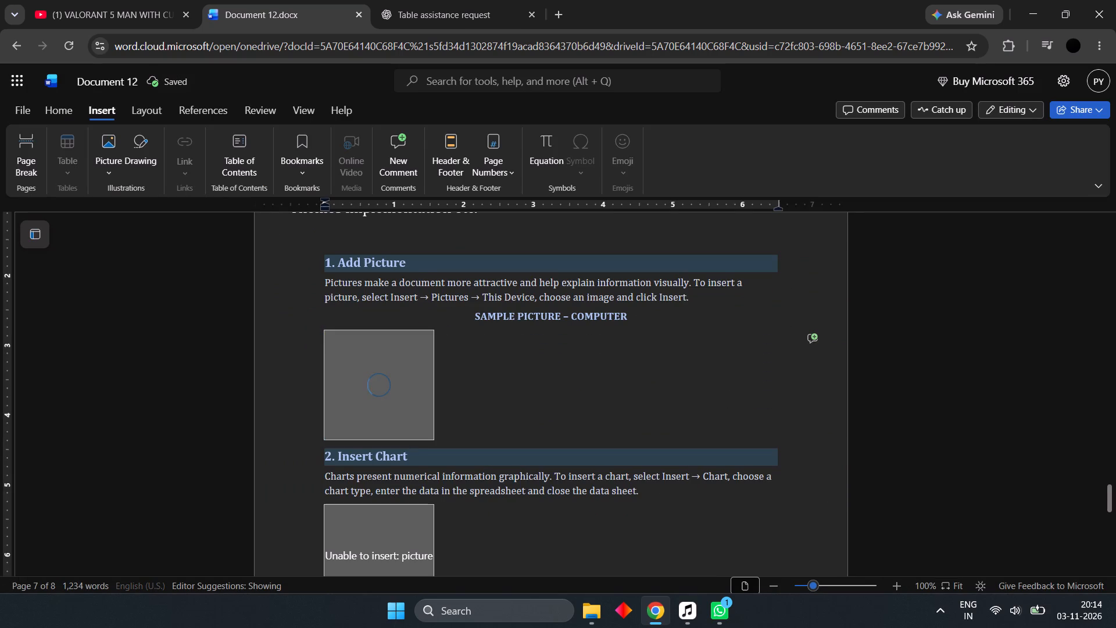
Shrink the inserted swirl picture proportionally to about 3.47 cm high by 6.16 cm wide.
scroll(556, 473, down, 1)
click(591, 407)
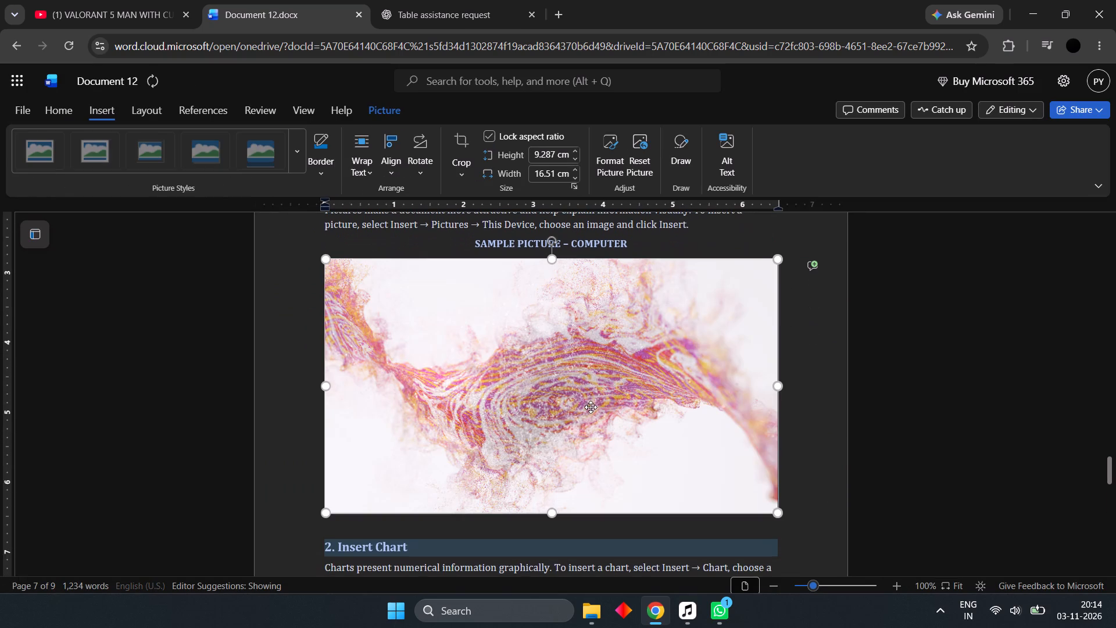
drag(778, 513, 418, 370)
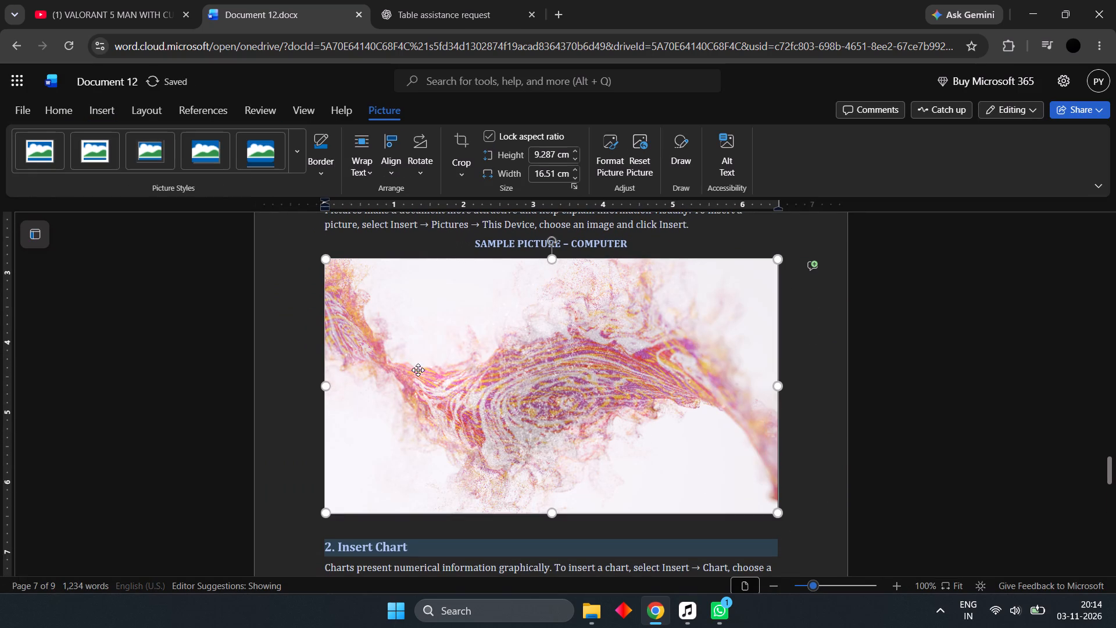
drag(418, 370, 492, 398)
drag(774, 516, 456, 405)
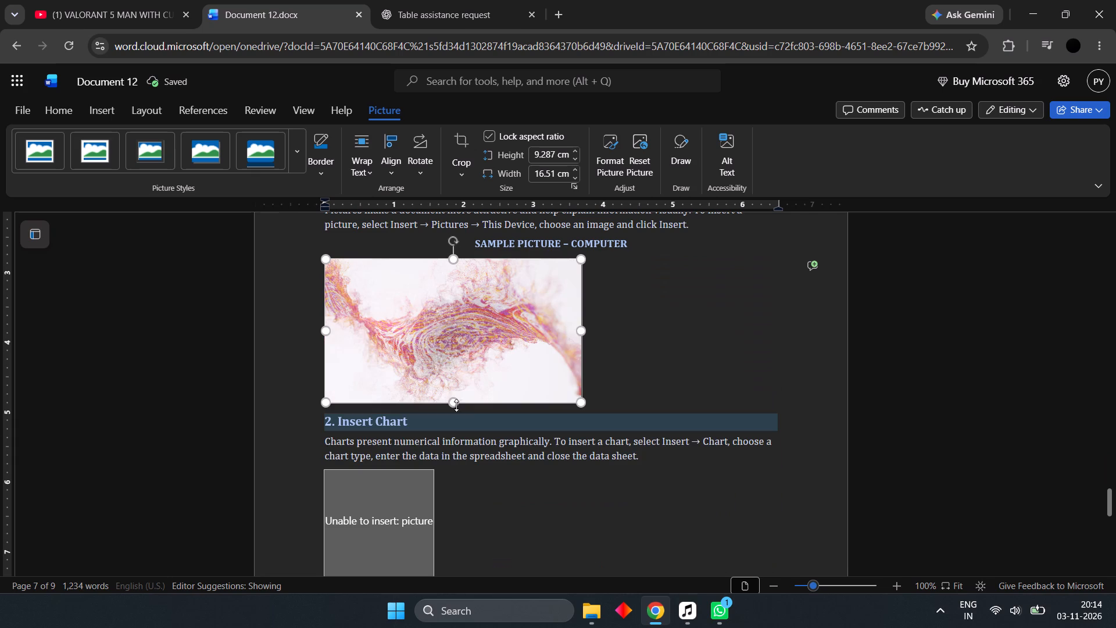
drag(582, 404, 467, 355)
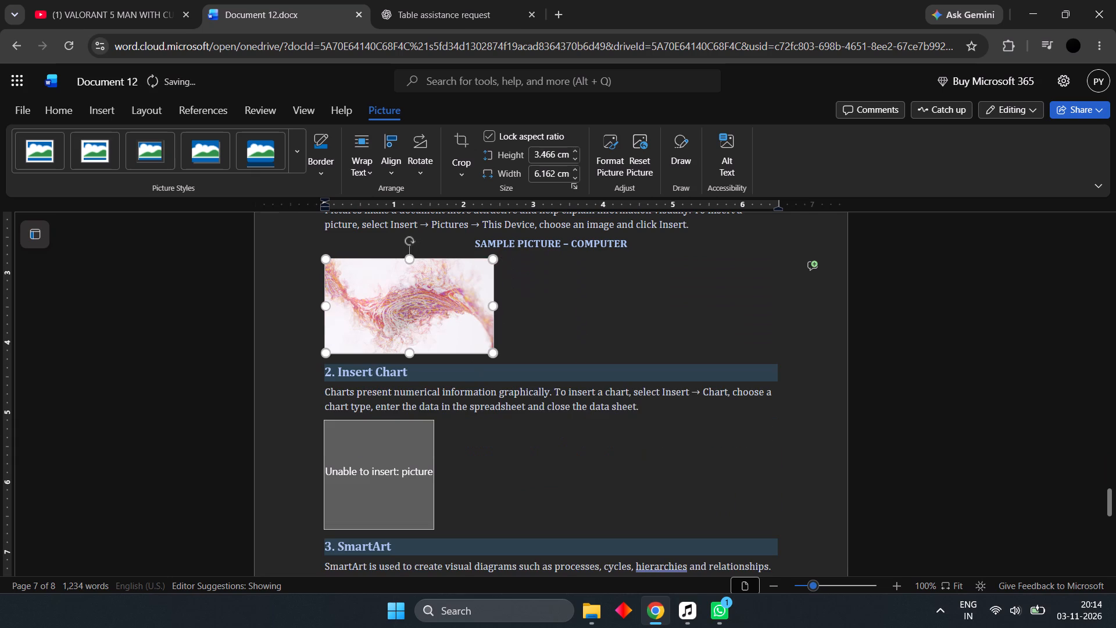
Select the picture placeholder under 2. Insert Chart and look for a chart command, searching the tools for "chart".
click(381, 466)
right_click(381, 466)
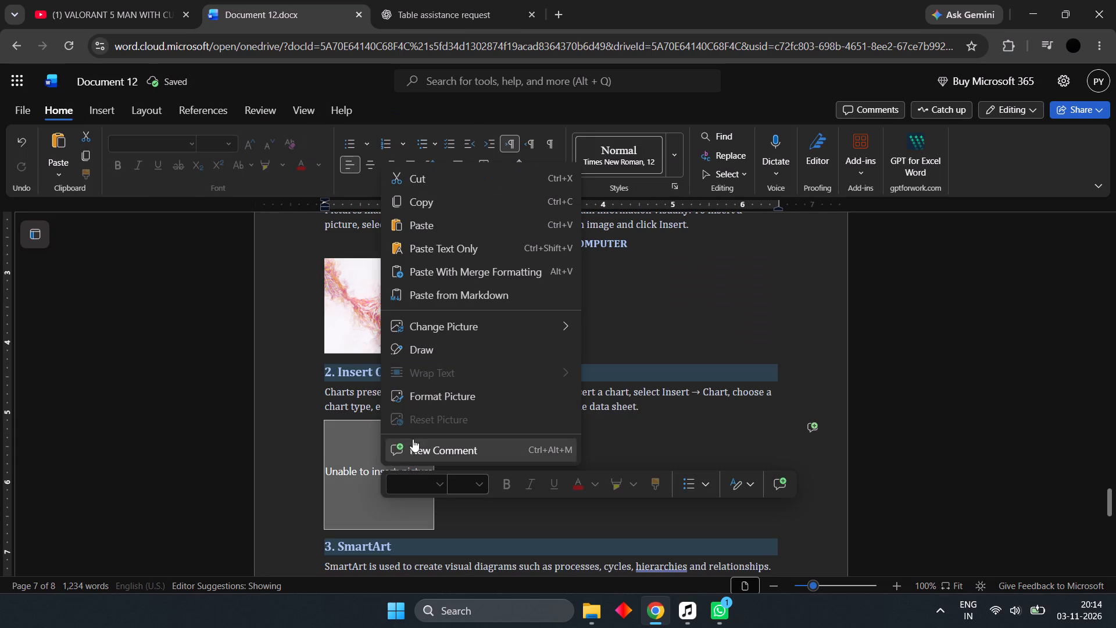
click(86, 107)
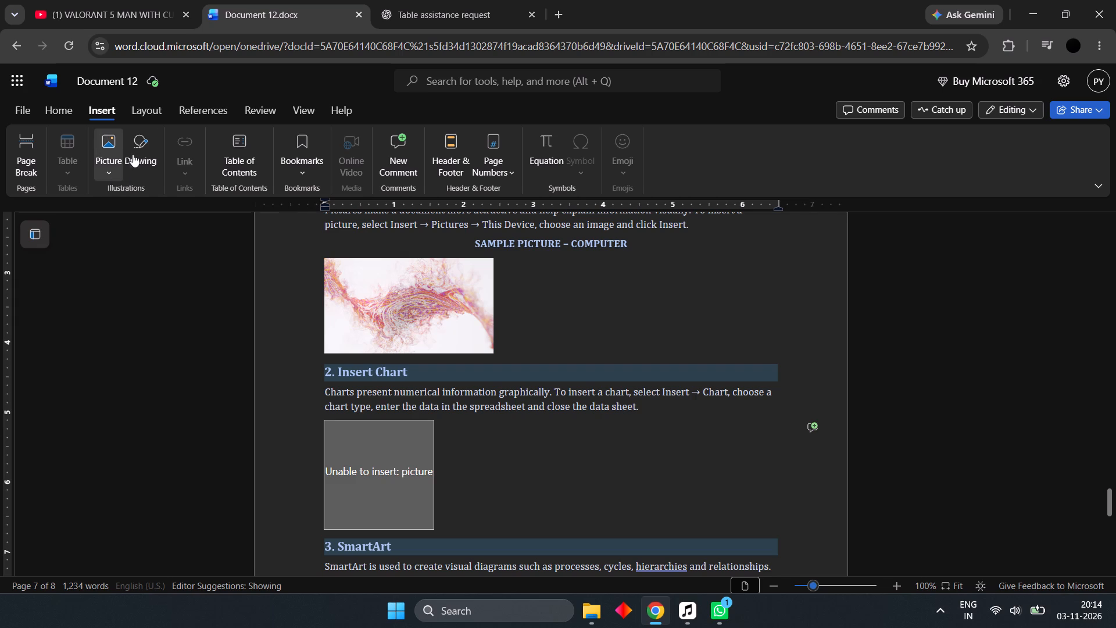
click(108, 106)
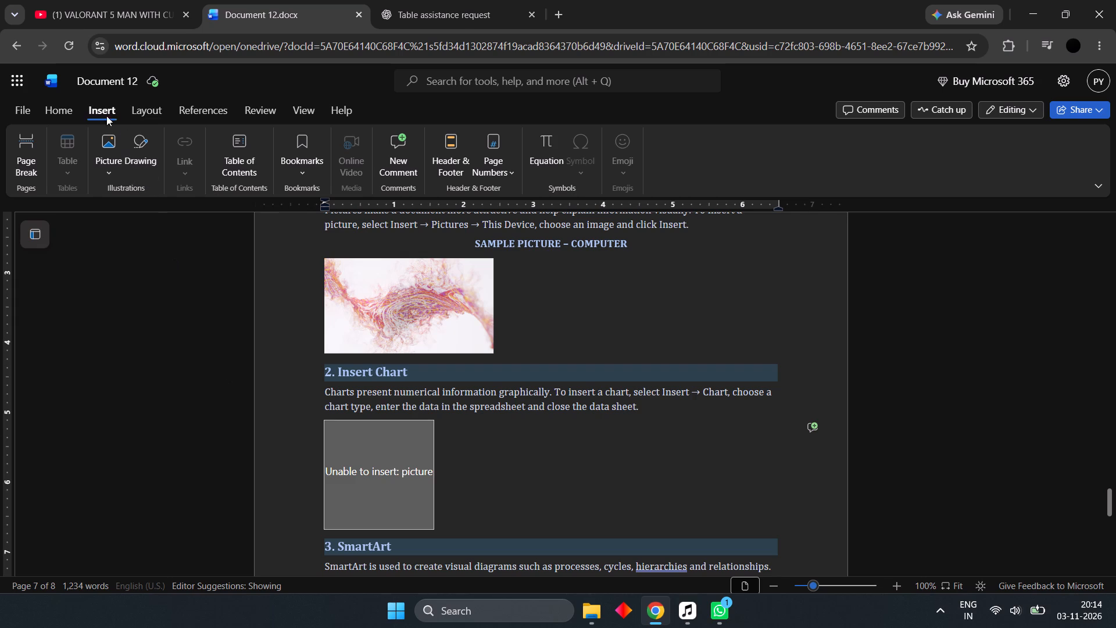
click(100, 108)
right_click(100, 108)
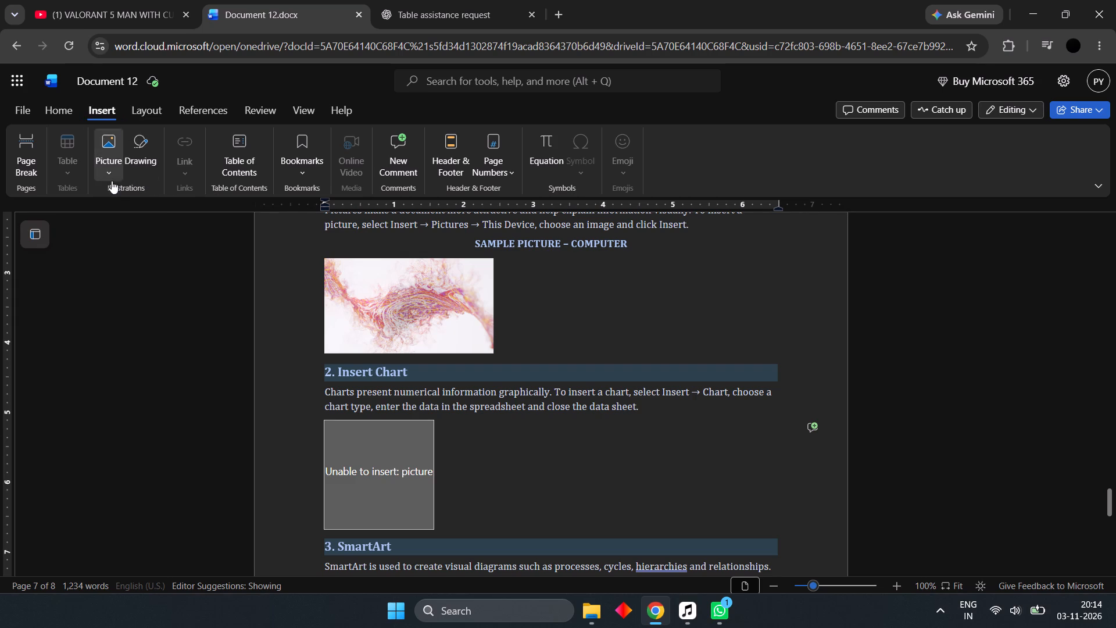
click(107, 172)
click(107, 172)
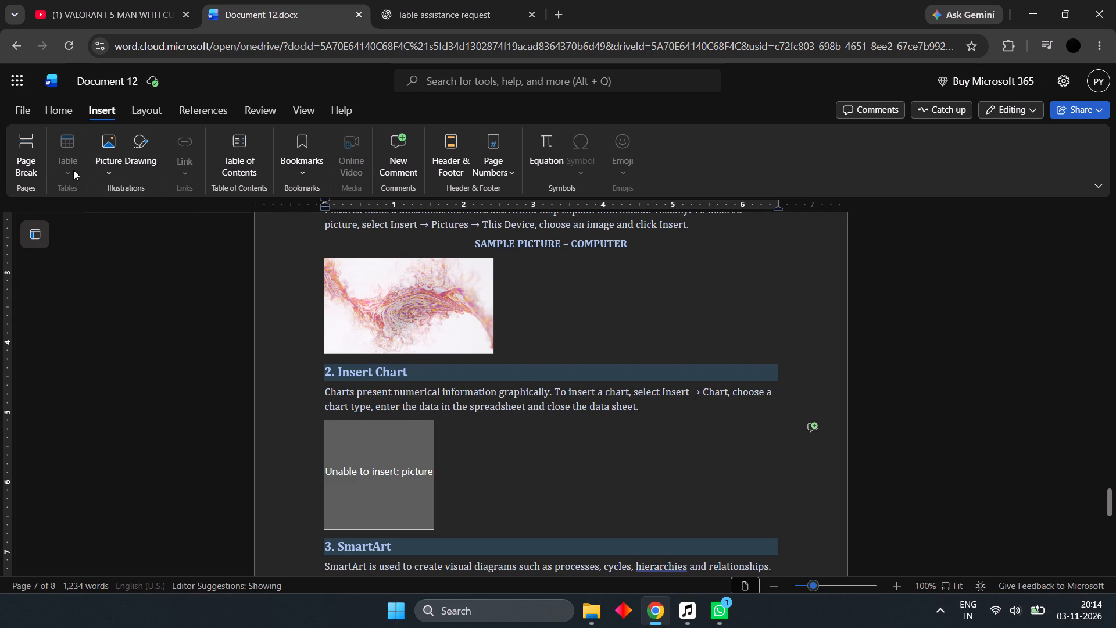
click(70, 171)
click(462, 74)
text(chart)
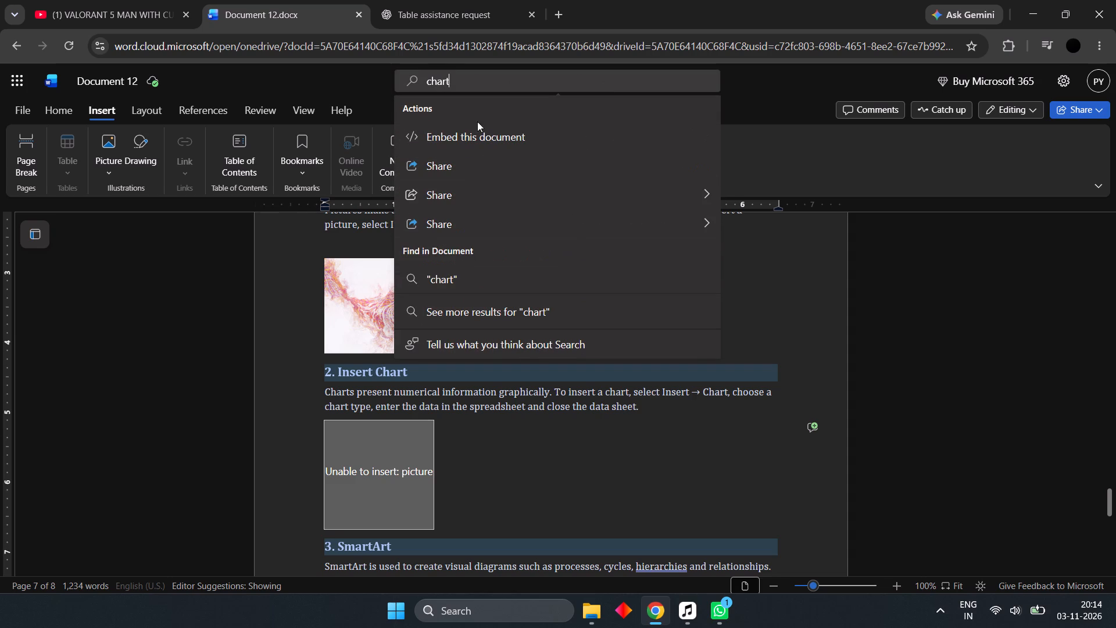
click(832, 328)
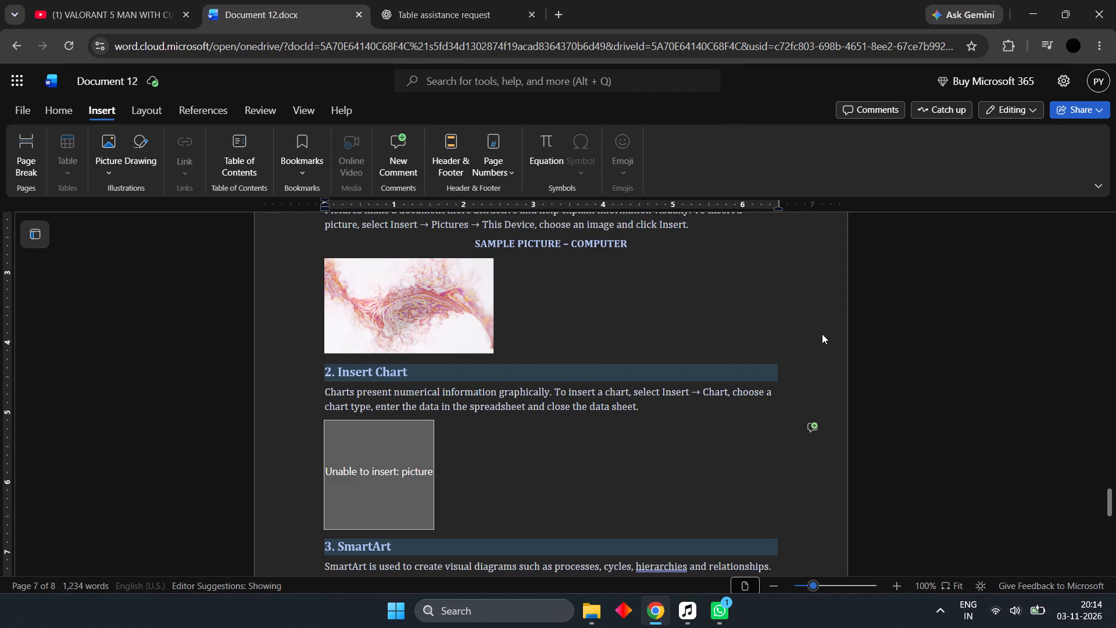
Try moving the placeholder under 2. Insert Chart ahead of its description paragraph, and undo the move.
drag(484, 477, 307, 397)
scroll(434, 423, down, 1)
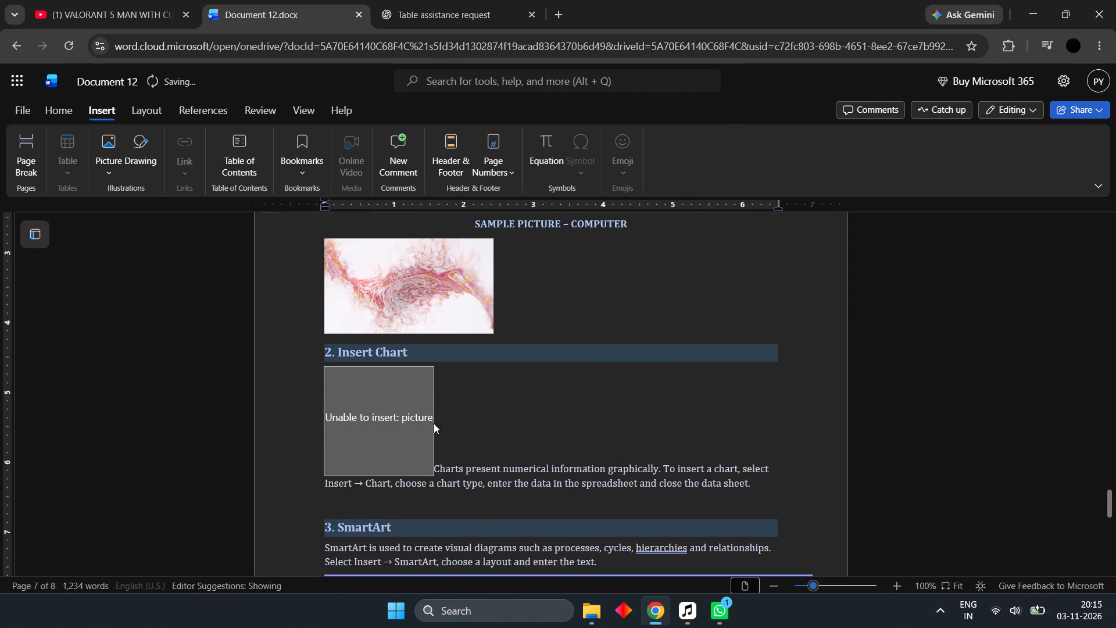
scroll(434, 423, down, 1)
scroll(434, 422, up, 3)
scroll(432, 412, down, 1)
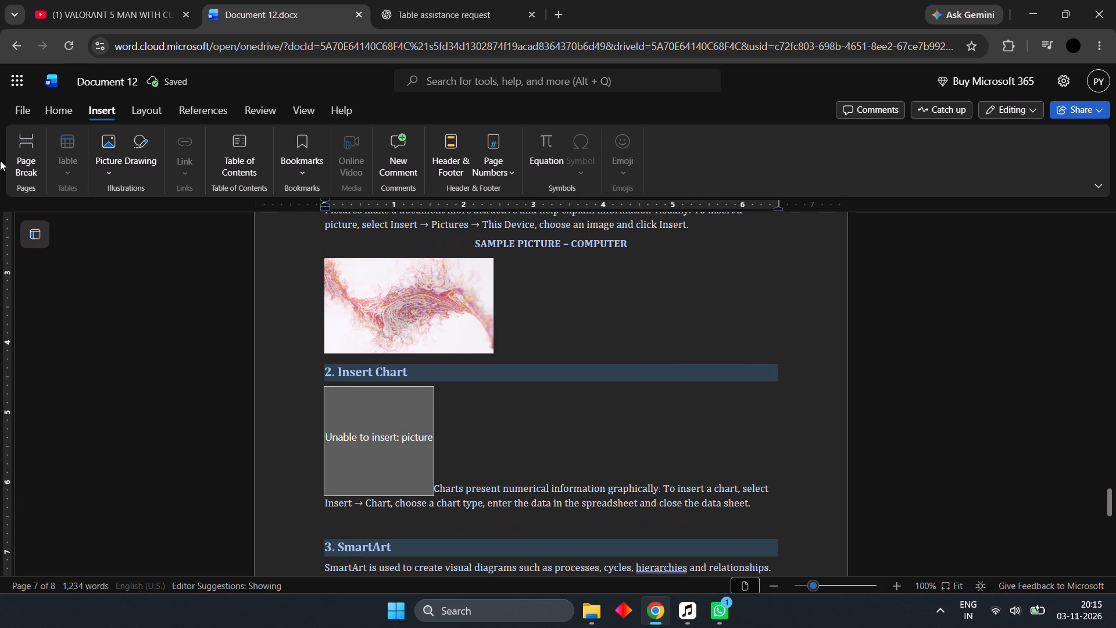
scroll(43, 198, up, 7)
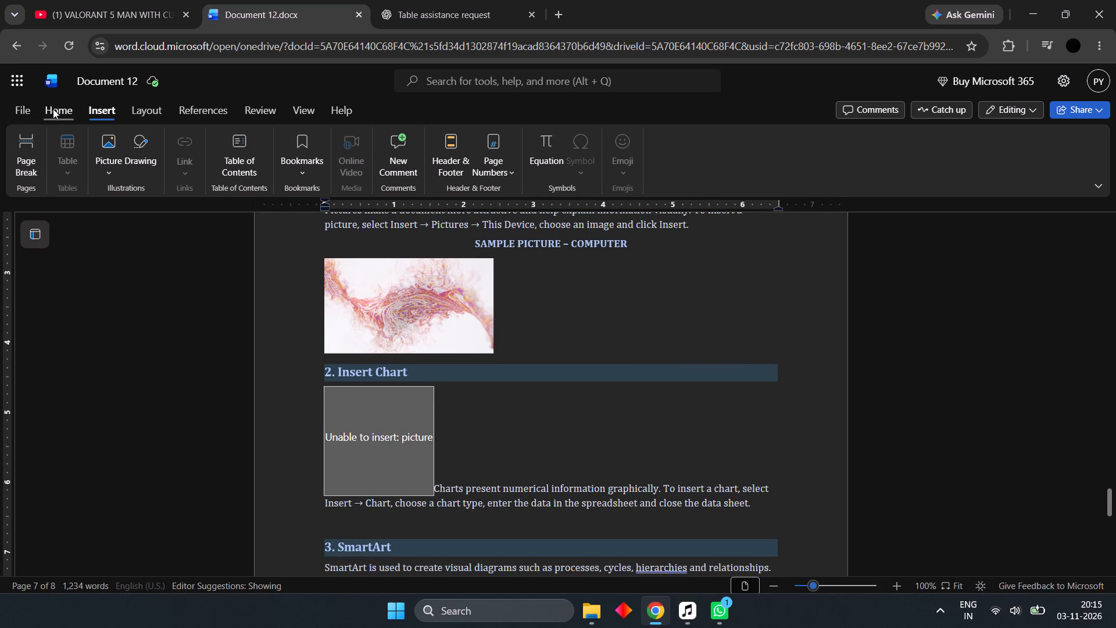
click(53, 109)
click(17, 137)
Look over the pages around Q4, from the Quick Tables section through the pasted Practical 4 sections.
scroll(152, 292, up, 11)
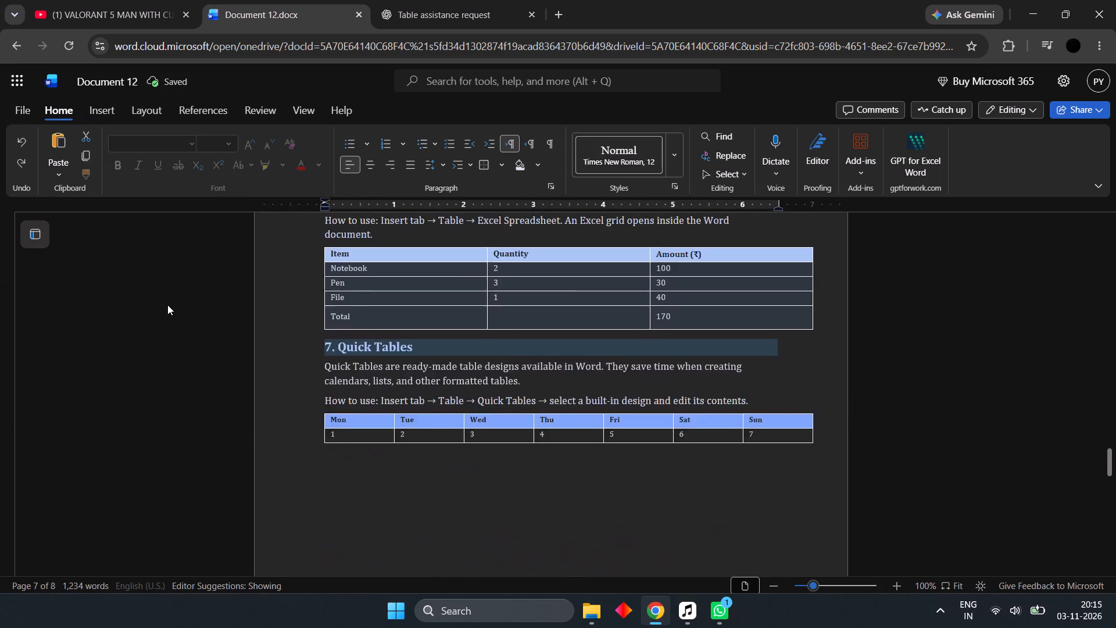
scroll(167, 304, down, 7)
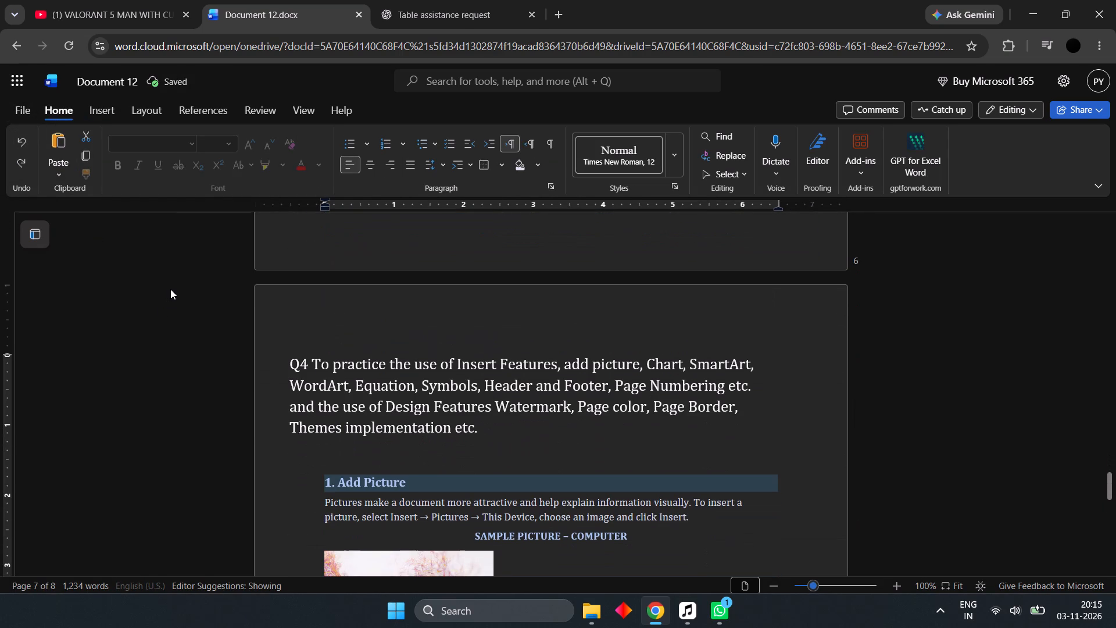
scroll(170, 288, down, 12)
scroll(170, 277, up, 1)
scroll(170, 277, down, 4)
scroll(170, 276, up, 11)
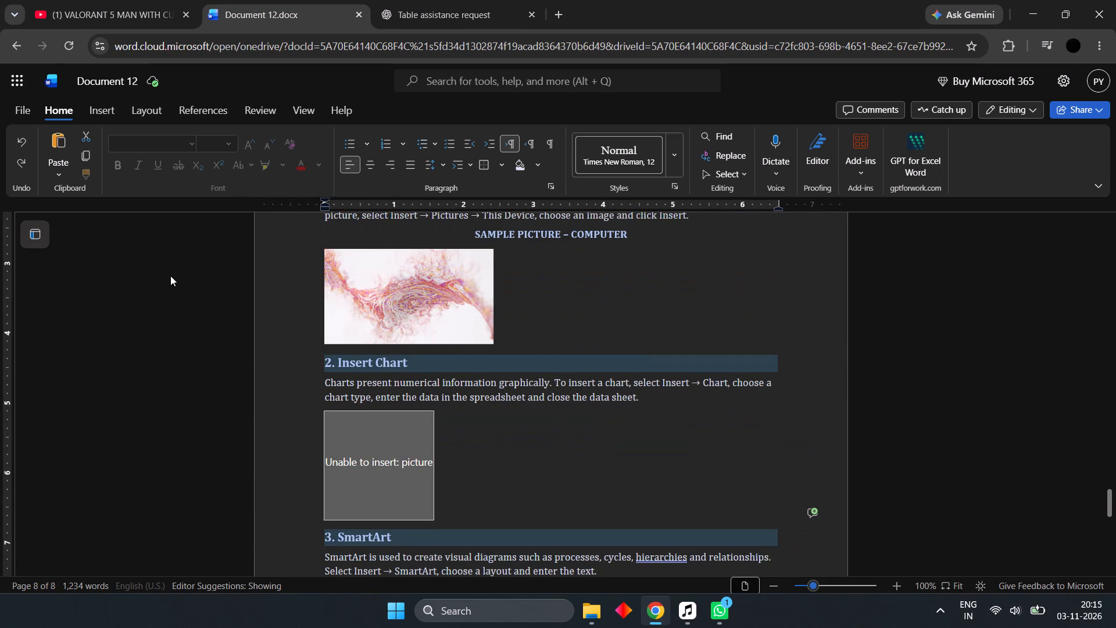
Search the online pictures for "chart" with the 2. Insert Chart placeholder selected.
click(101, 106)
click(107, 176)
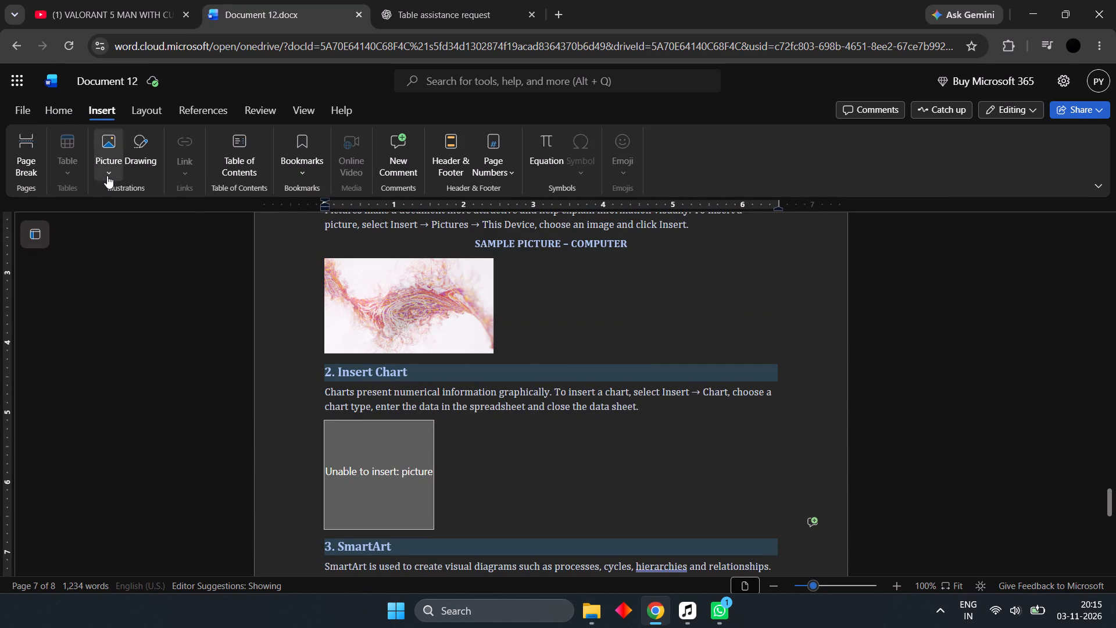
click(116, 281)
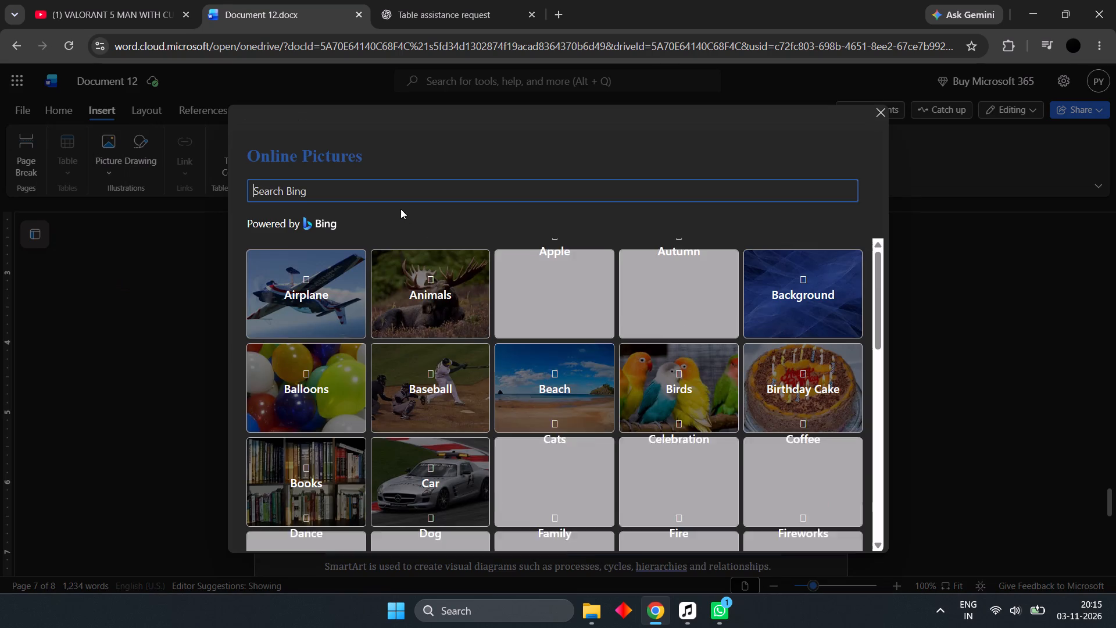
text(chart)
key(Return)
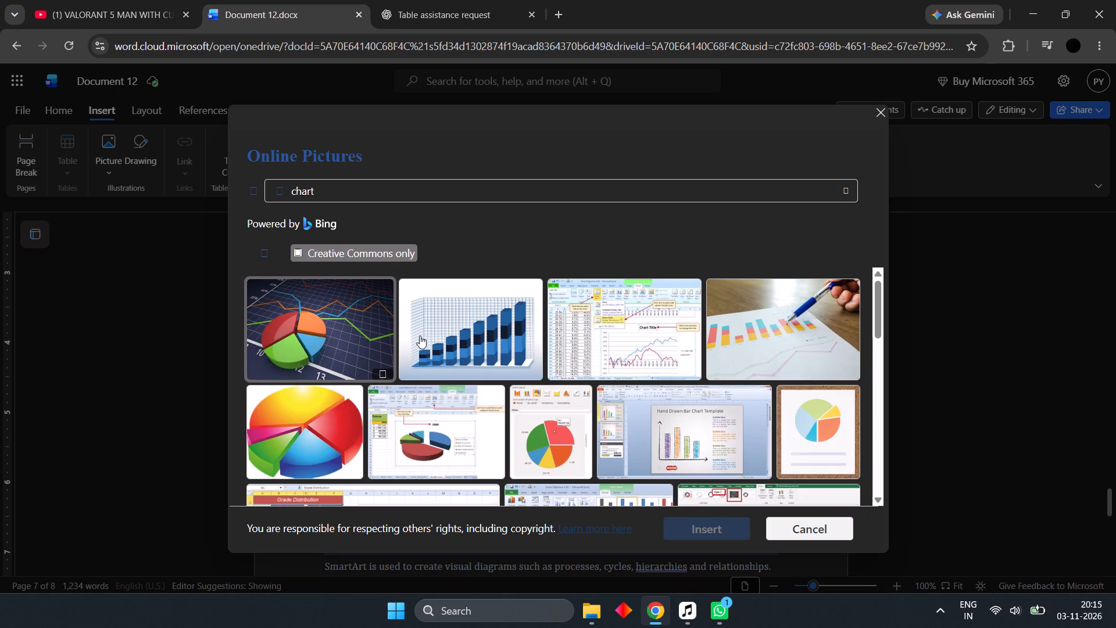
Look through the online chart pictures for one that suits the 2. Insert Chart section.
scroll(464, 337, down, 4)
scroll(463, 336, up, 2)
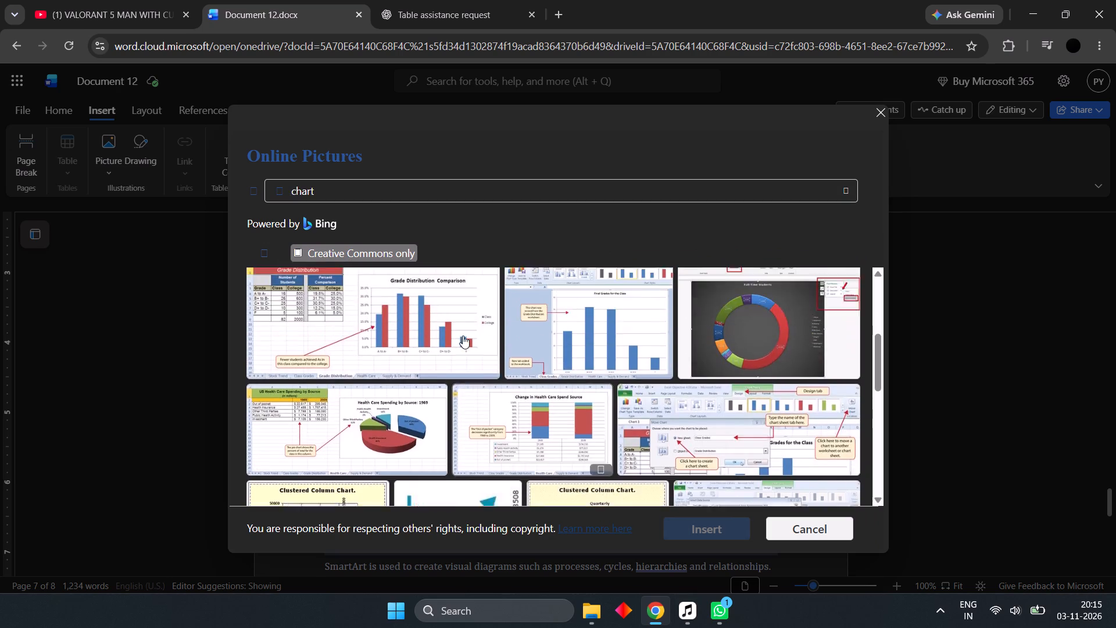
scroll(463, 336, down, 5)
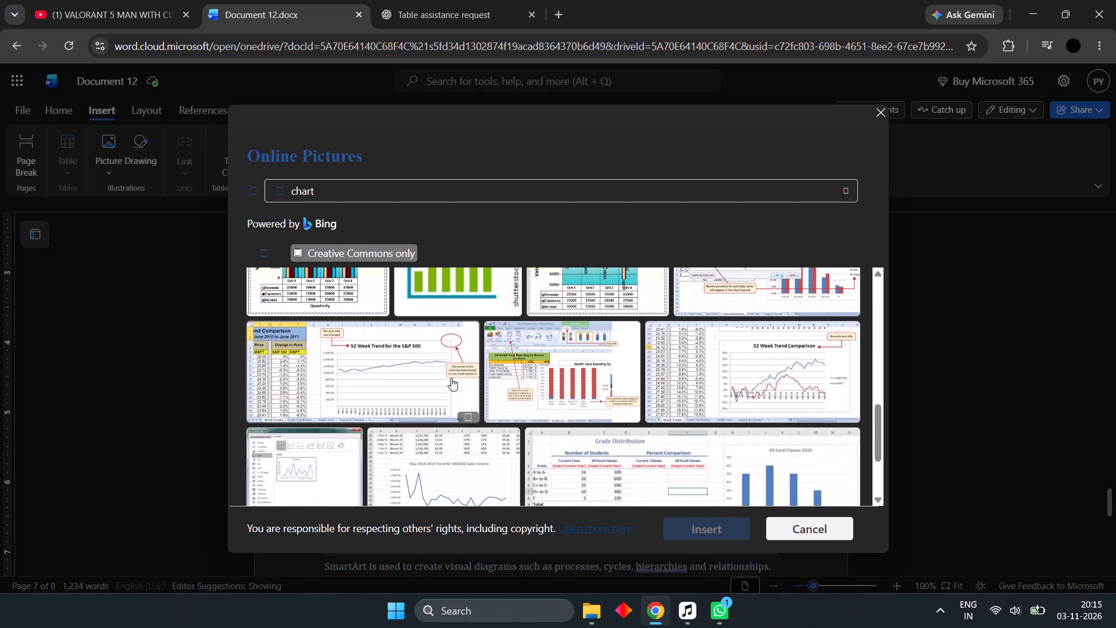
scroll(451, 367, down, 3)
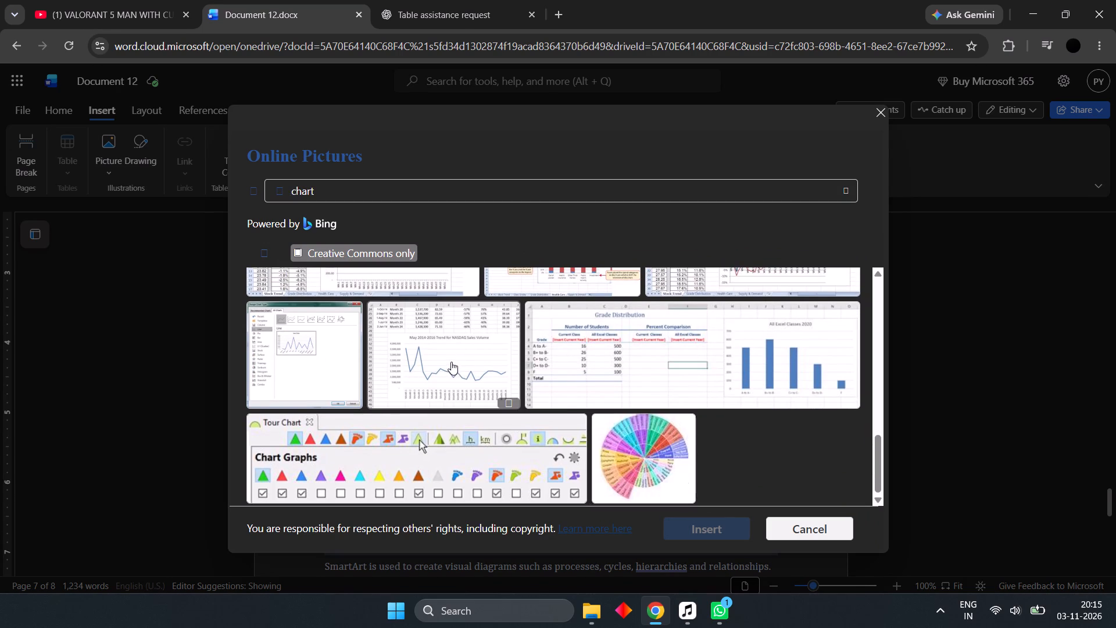
scroll(502, 348, up, 3)
scroll(432, 348, up, 7)
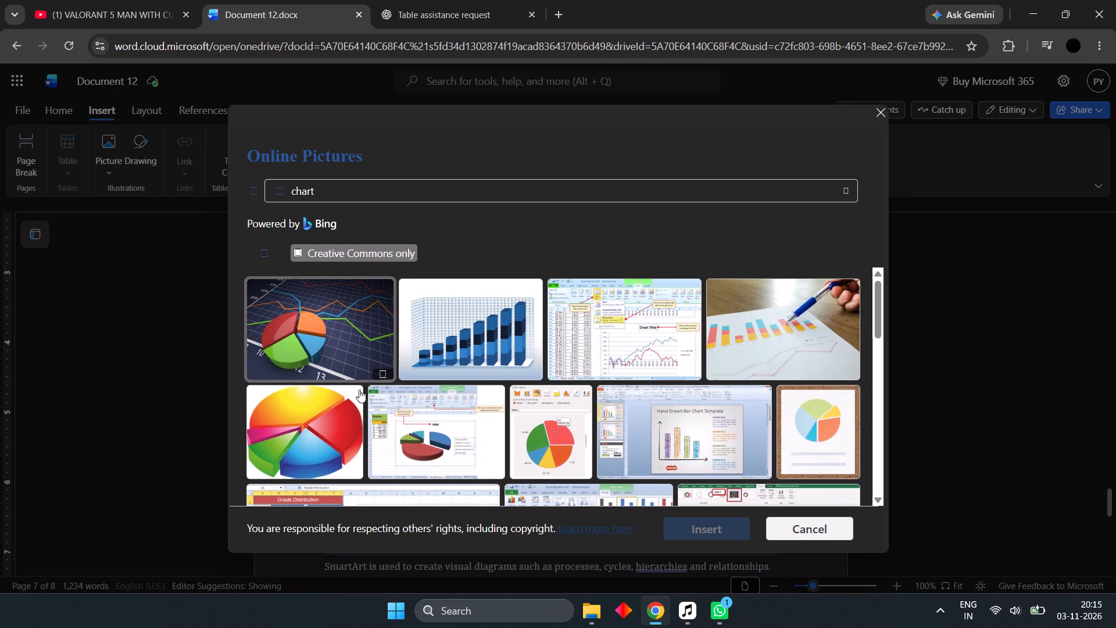
scroll(382, 397, up, 2)
scroll(477, 370, down, 6)
scroll(474, 373, up, 4)
scroll(474, 373, down, 1)
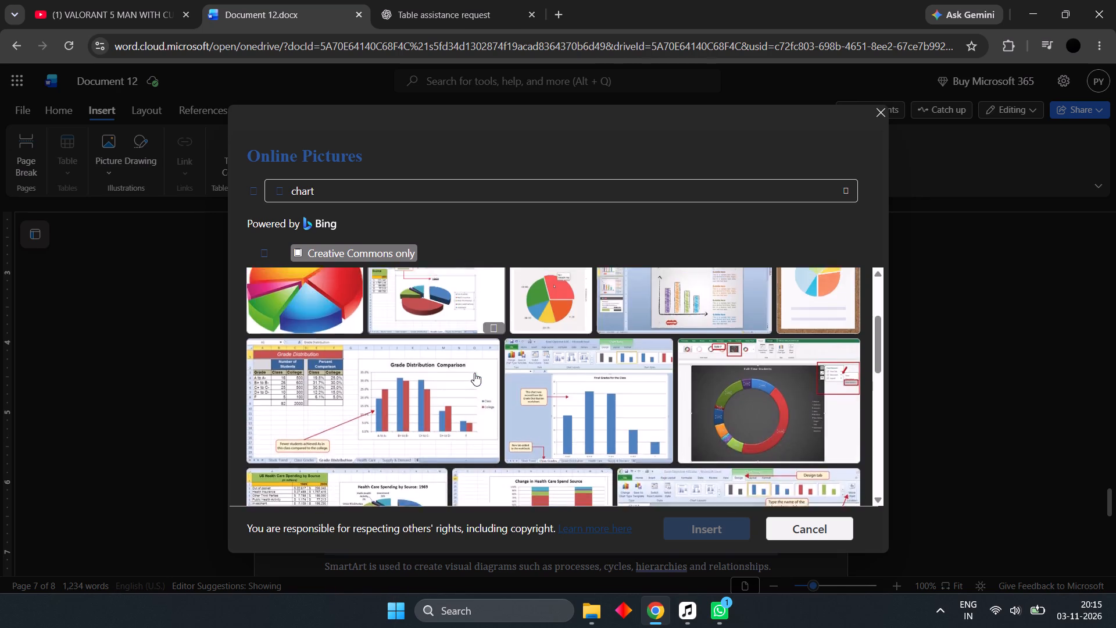
scroll(474, 373, down, 5)
scroll(474, 372, up, 2)
scroll(474, 372, down, 4)
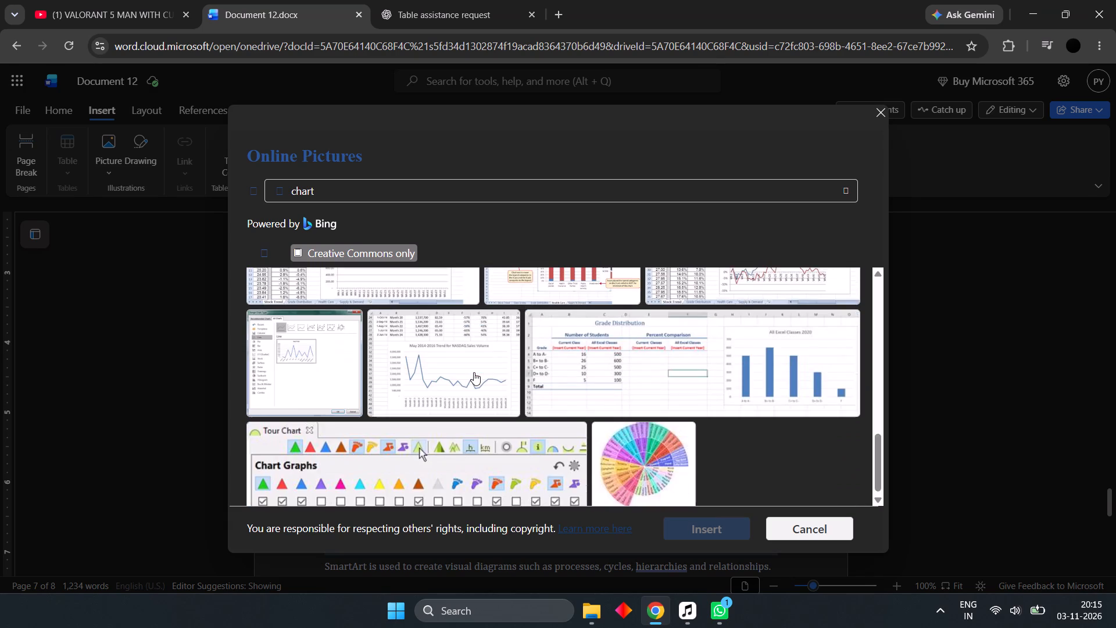
scroll(474, 372, up, 4)
scroll(474, 372, down, 1)
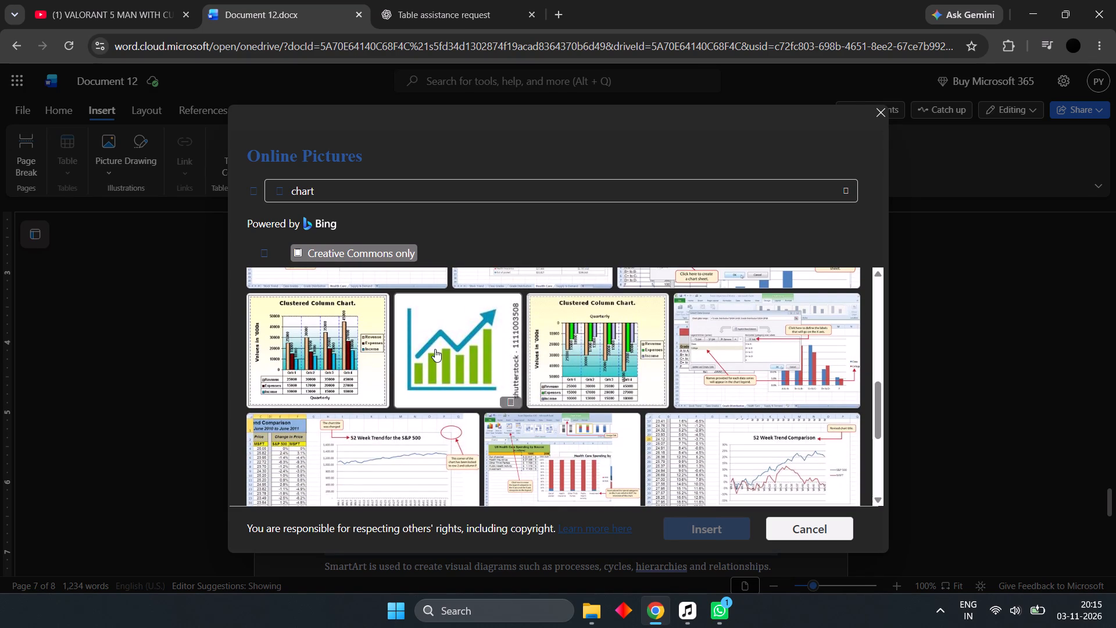
scroll(606, 383, up, 2)
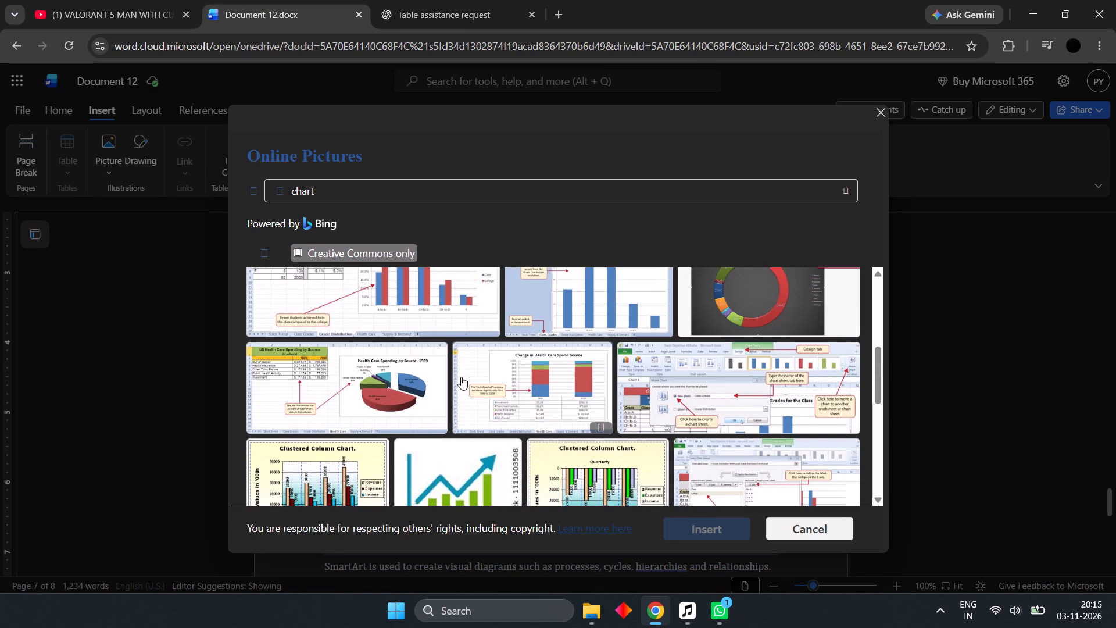
scroll(468, 401, up, 5)
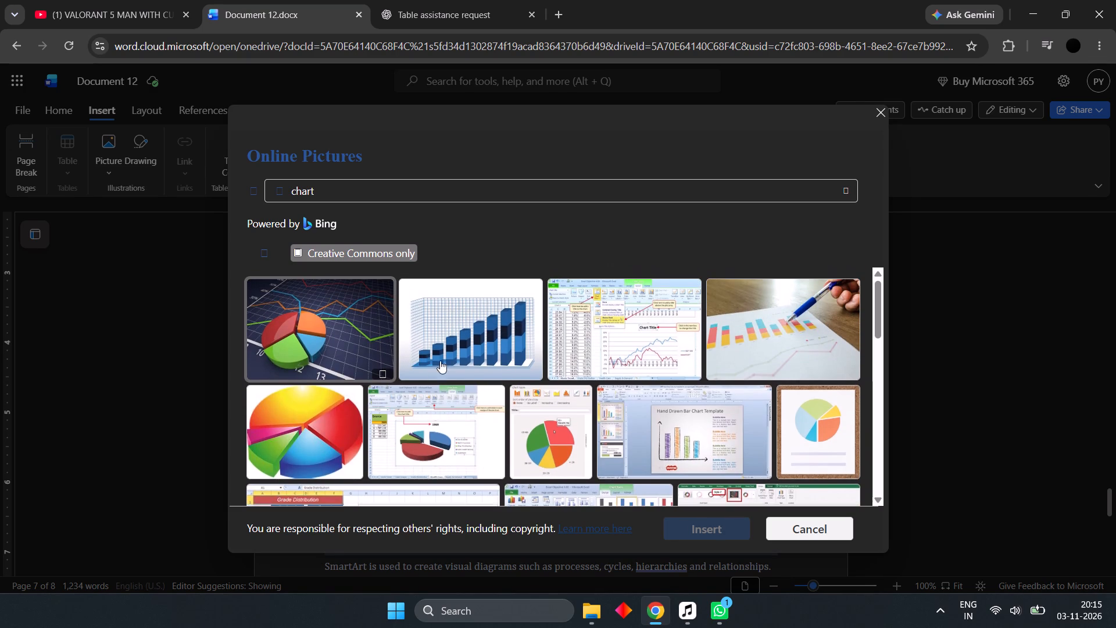
scroll(447, 399, down, 7)
scroll(432, 381, up, 2)
Insert only the multicoloured pie chart picture with the chart-type icons above it, clearing any other selected results.
click(433, 381)
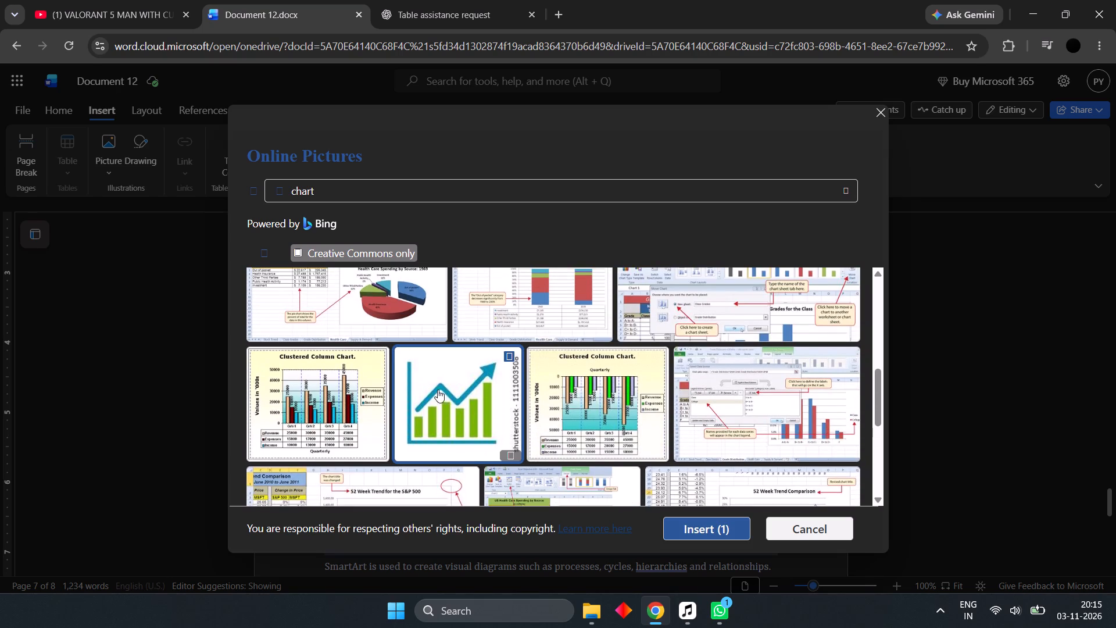
scroll(431, 424, up, 2)
scroll(431, 424, down, 1)
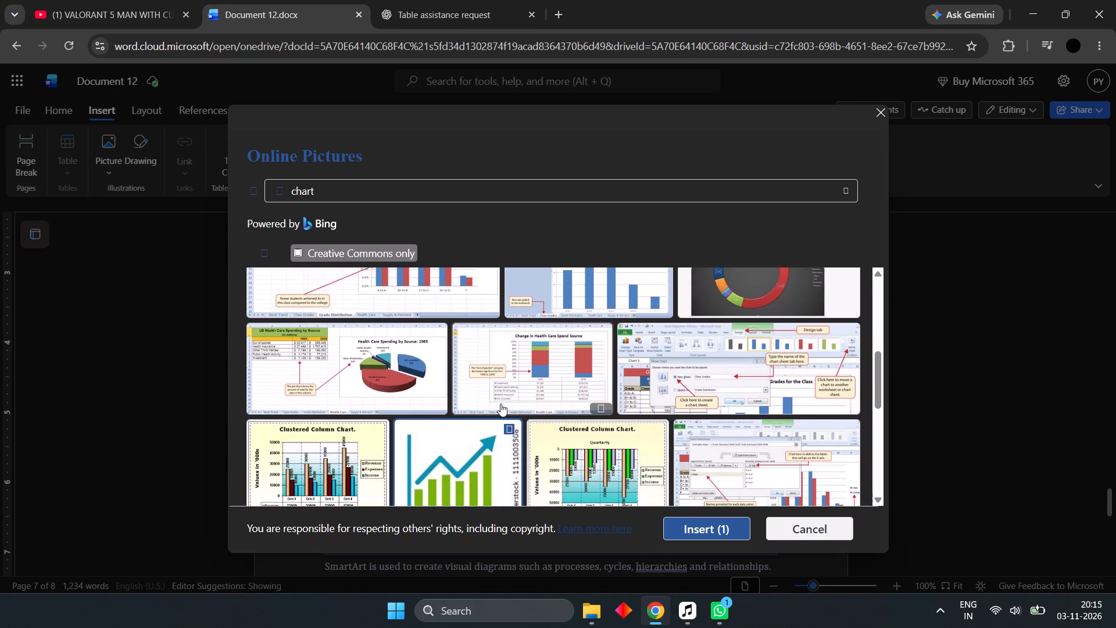
click(500, 404)
scroll(688, 458, down, 7)
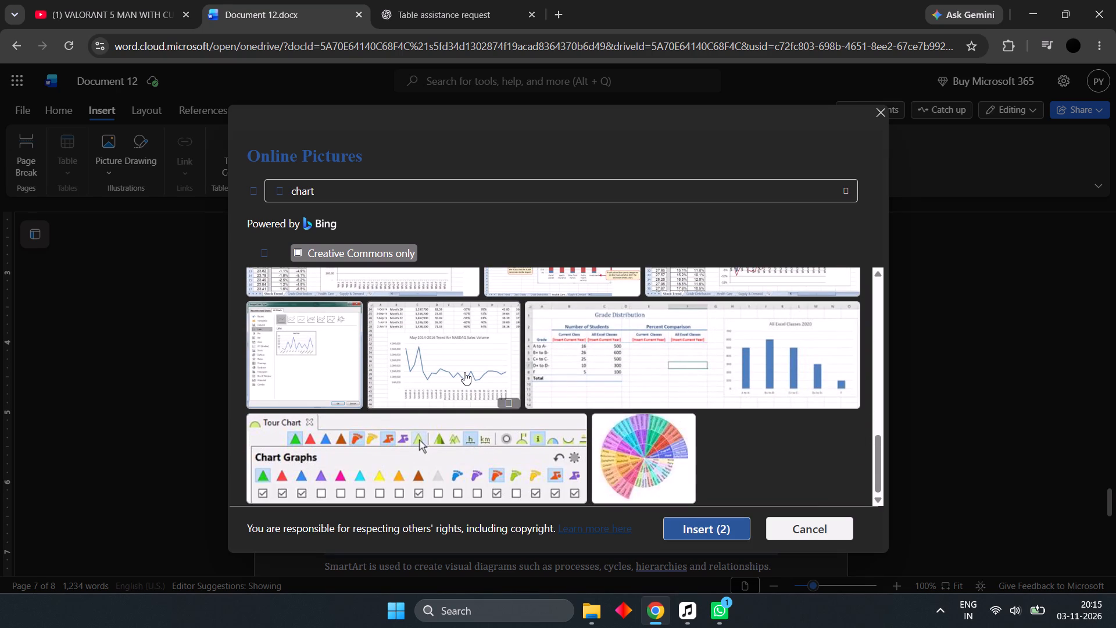
scroll(464, 372, down, 1)
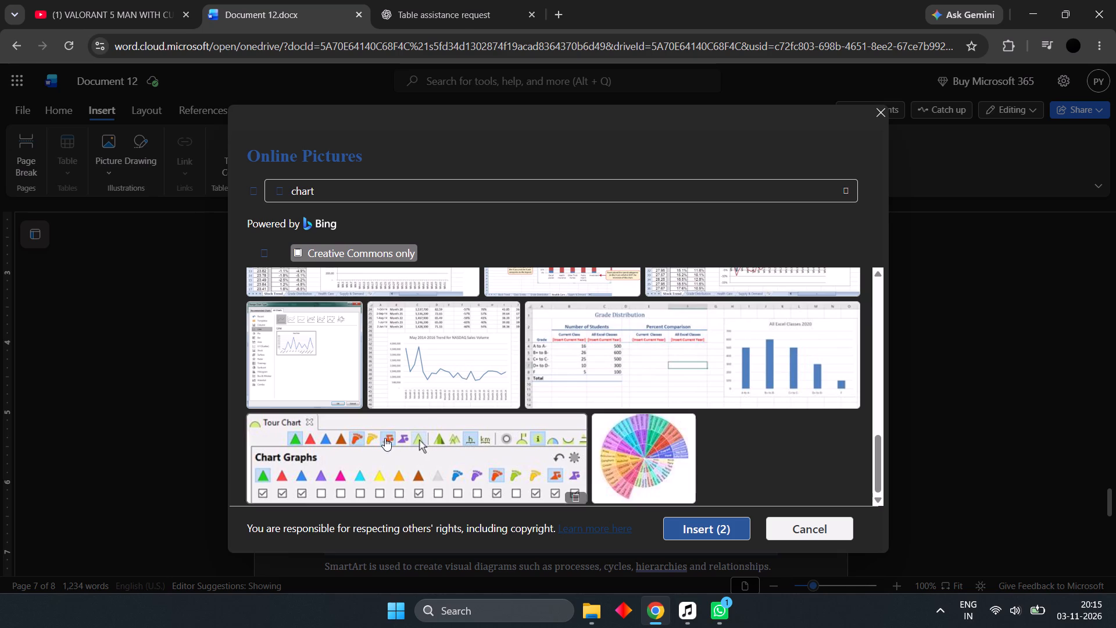
scroll(385, 436, up, 9)
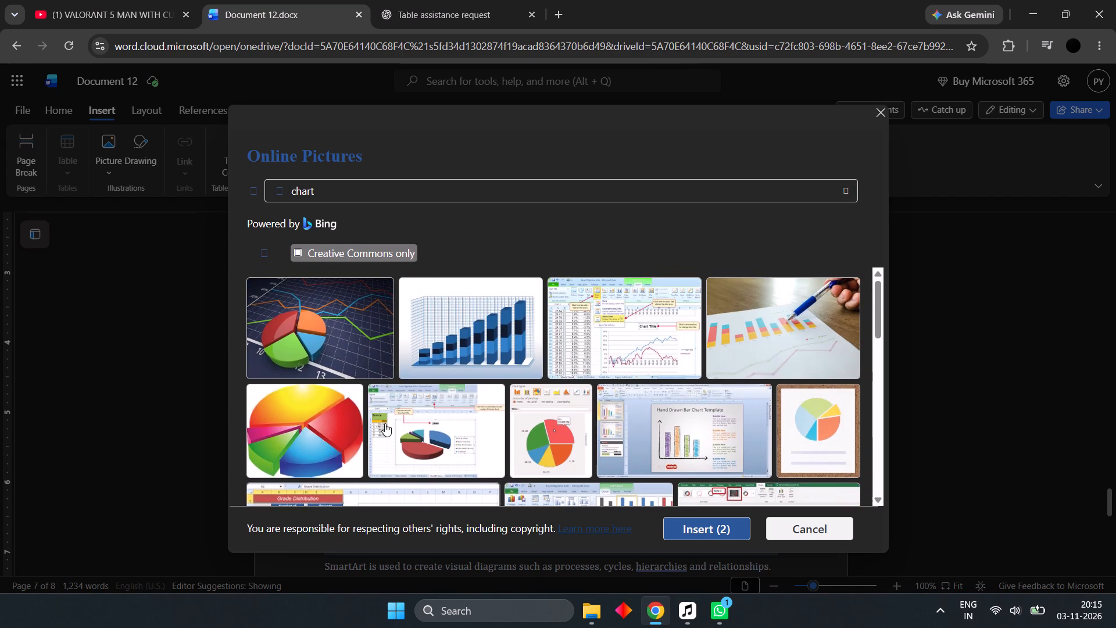
click(542, 429)
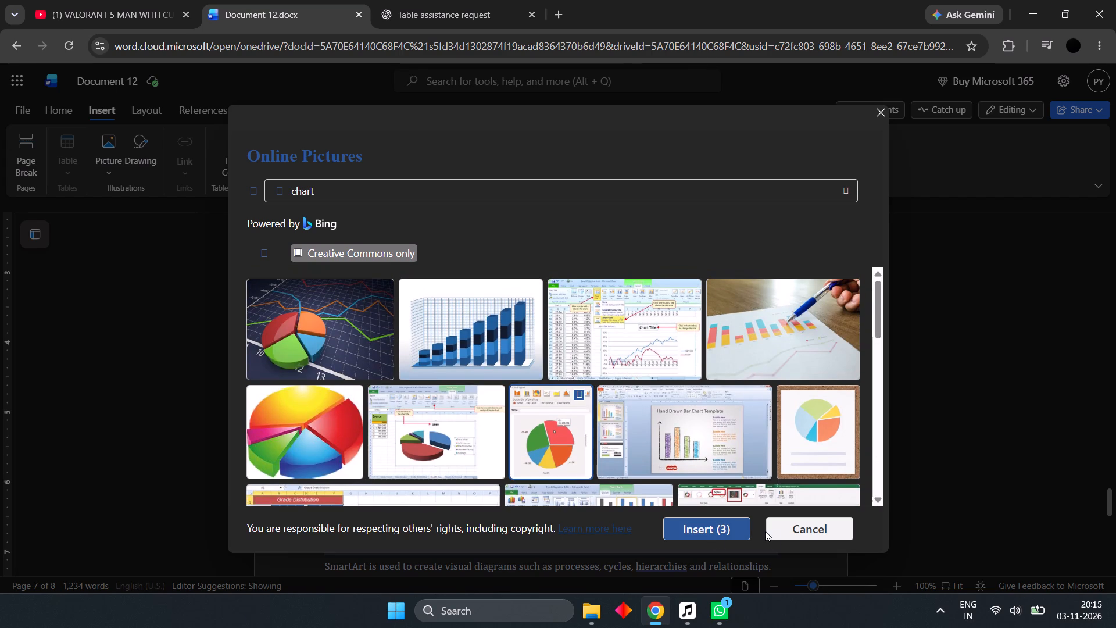
scroll(457, 426, down, 2)
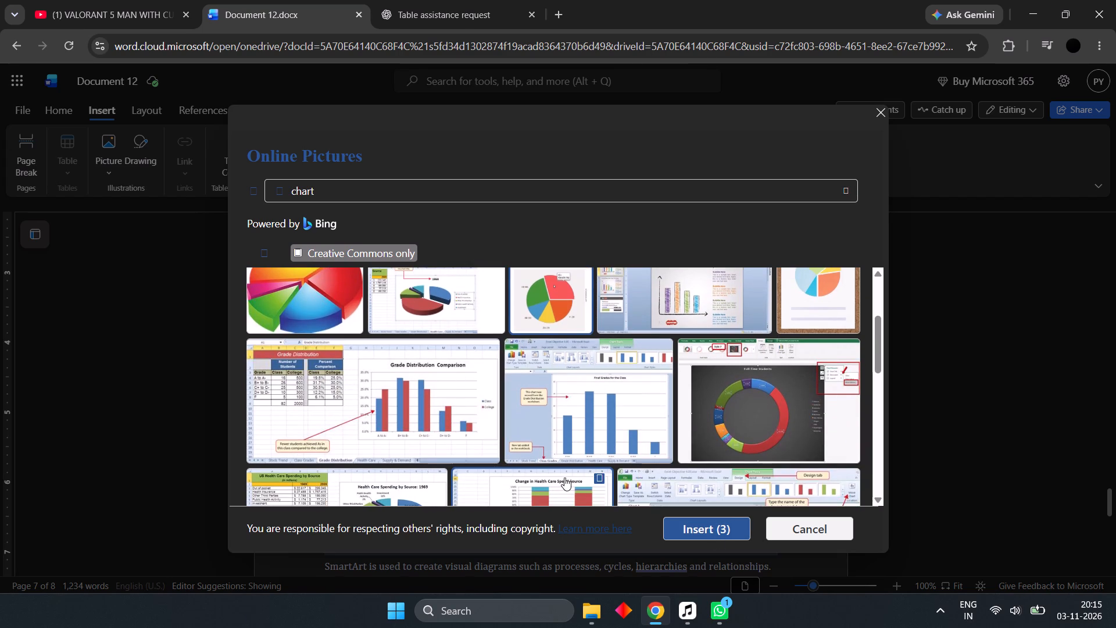
click(565, 478)
scroll(521, 453, up, 3)
scroll(403, 408, down, 6)
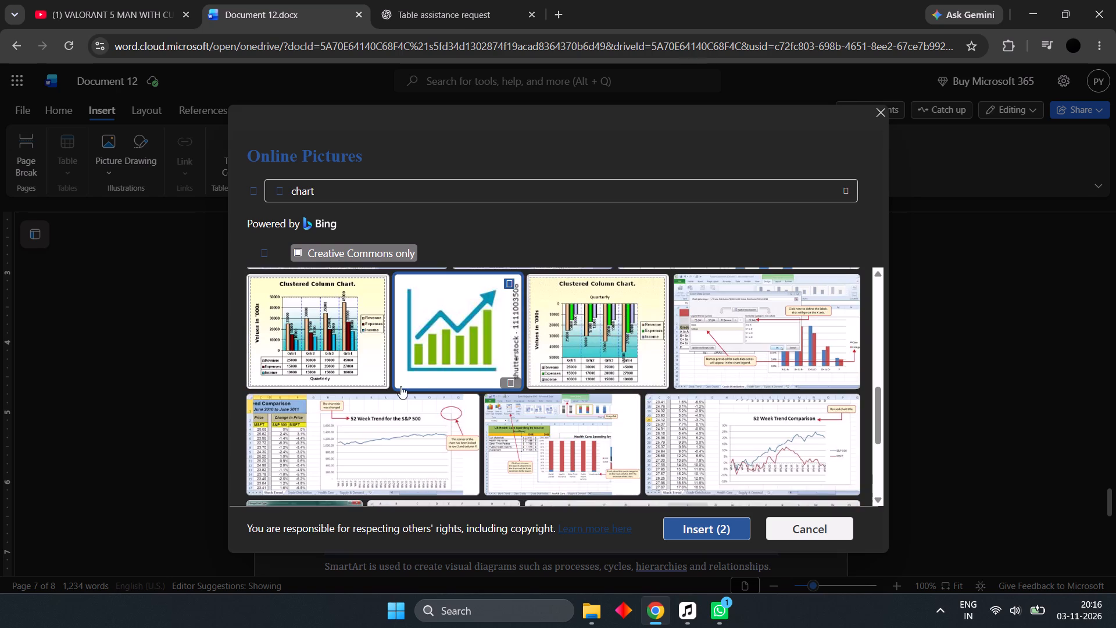
scroll(410, 380, down, 4)
scroll(412, 379, up, 4)
click(437, 394)
scroll(499, 415, up, 3)
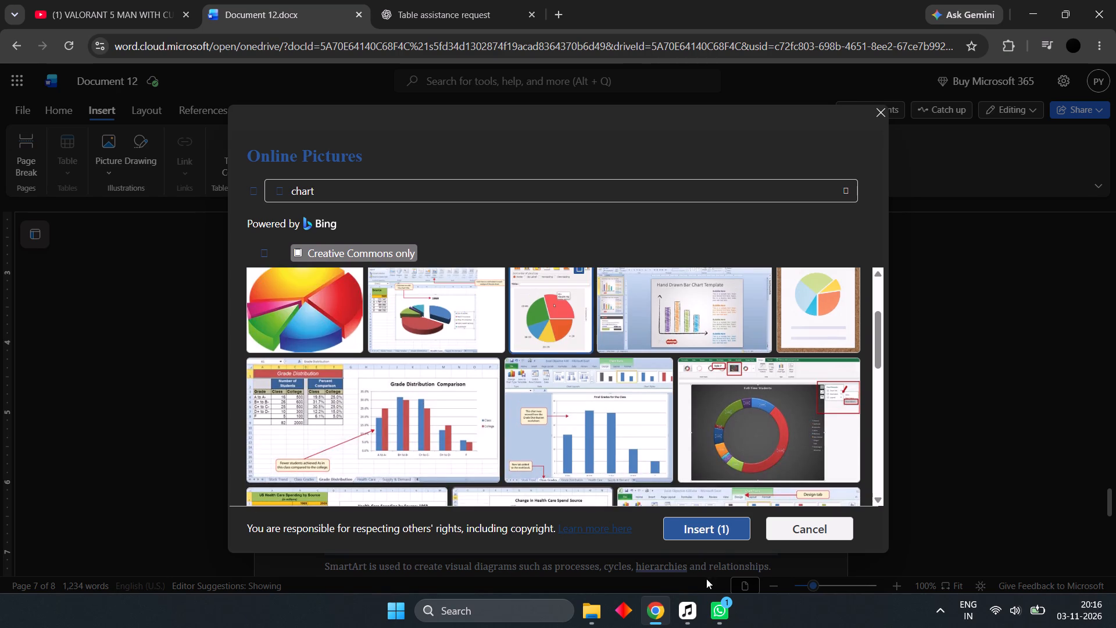
click(713, 531)
Shrink the pie chart picture under 2. Insert Chart to about 4.75 cm high and 4.13 cm wide.
scroll(405, 428, down, 3)
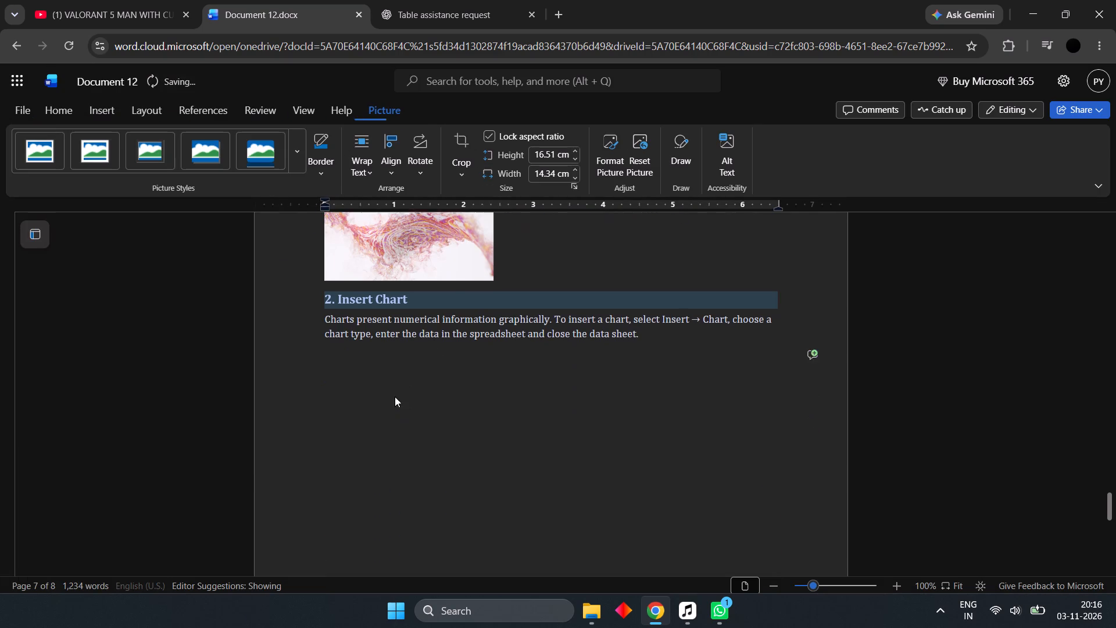
scroll(395, 397, down, 1)
scroll(387, 377, up, 1)
scroll(387, 377, down, 5)
scroll(623, 467, down, 4)
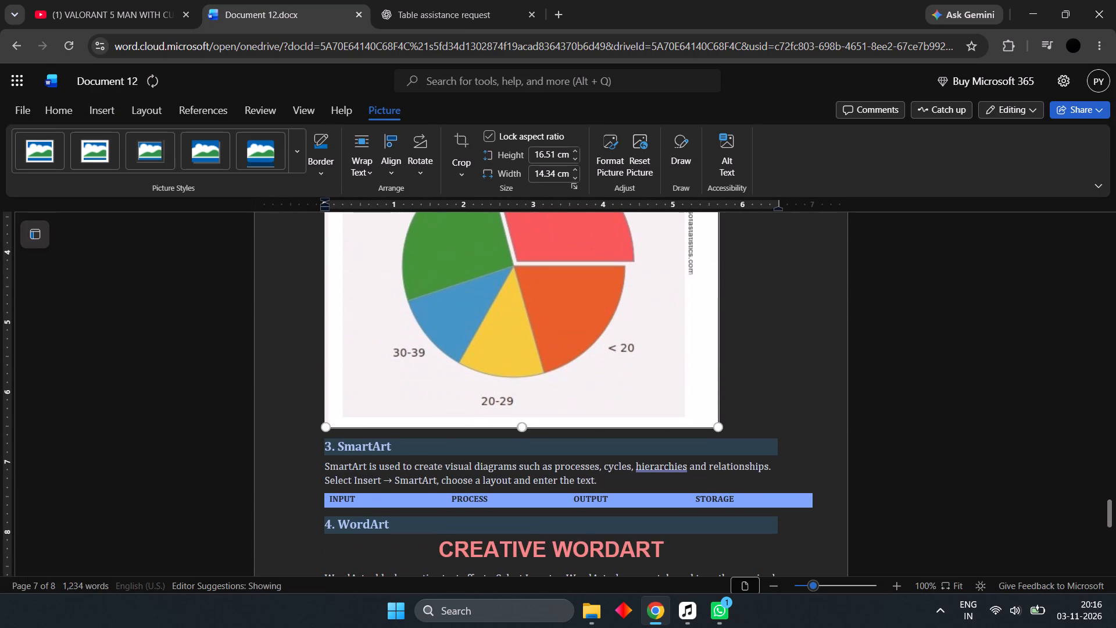
drag(719, 426, 435, 251)
scroll(499, 317, up, 7)
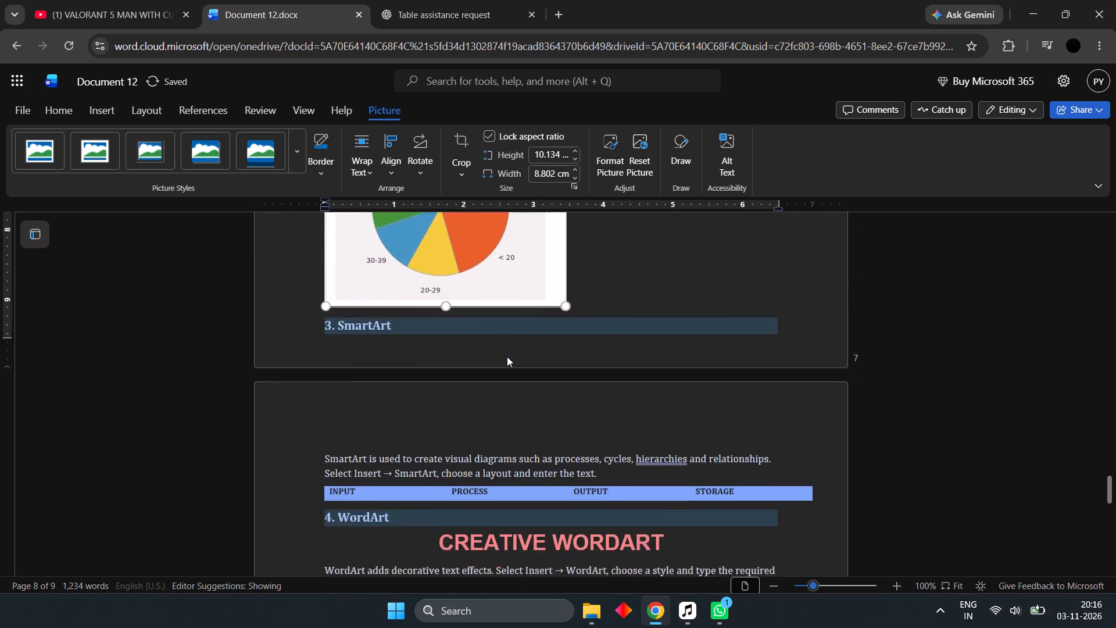
scroll(506, 356, up, 2)
drag(566, 478, 456, 286)
scroll(465, 301, up, 2)
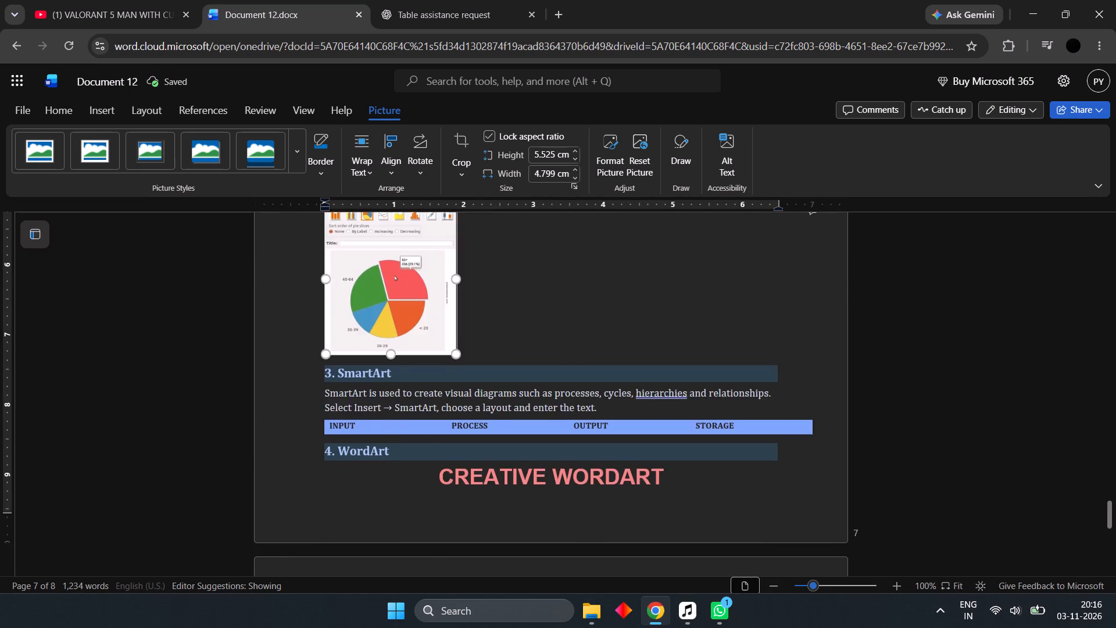
scroll(465, 304, up, 2)
scroll(466, 327, down, 3)
drag(455, 424, 453, 404)
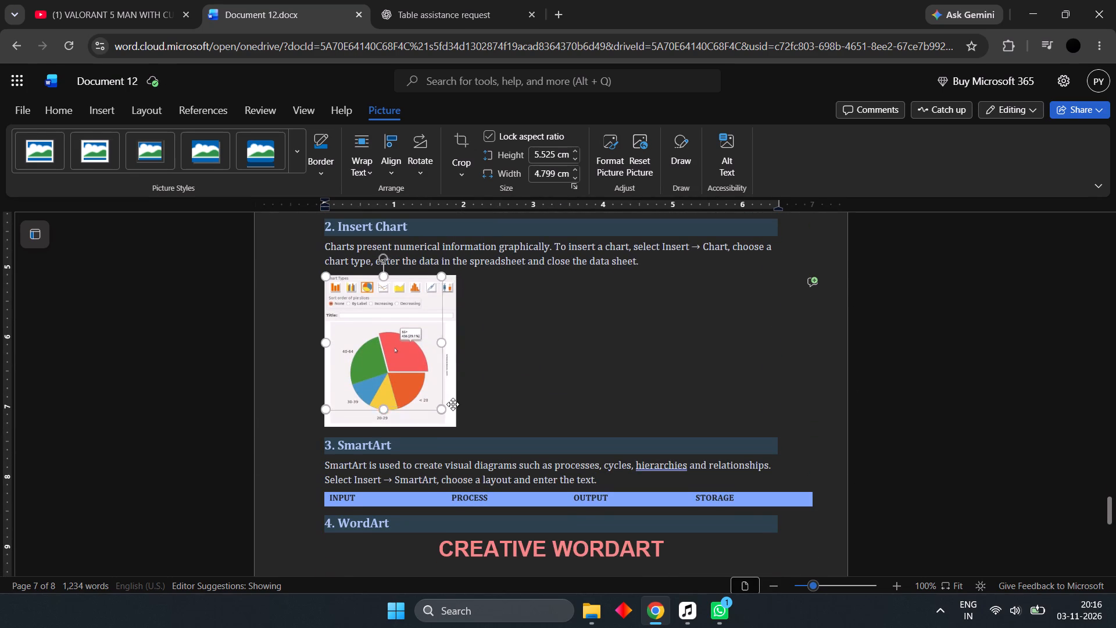
drag(453, 404, 453, 403)
Crop the chart-type icons and title strip off the top of the pie chart picture and remove the blank line above it.
right_click(364, 333)
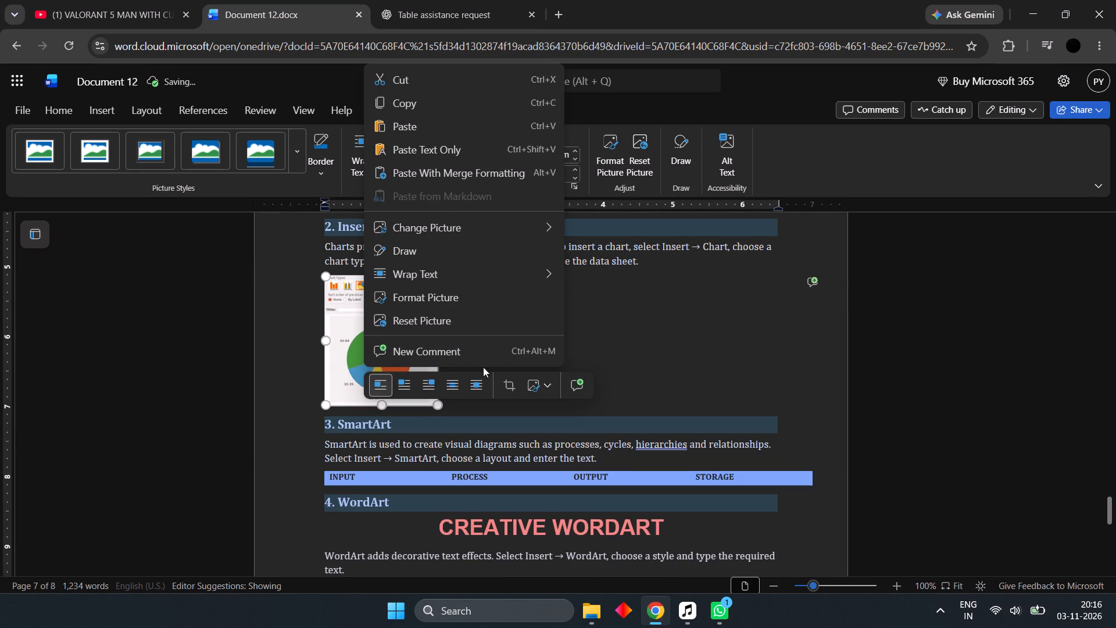
click(507, 386)
drag(382, 280, 378, 301)
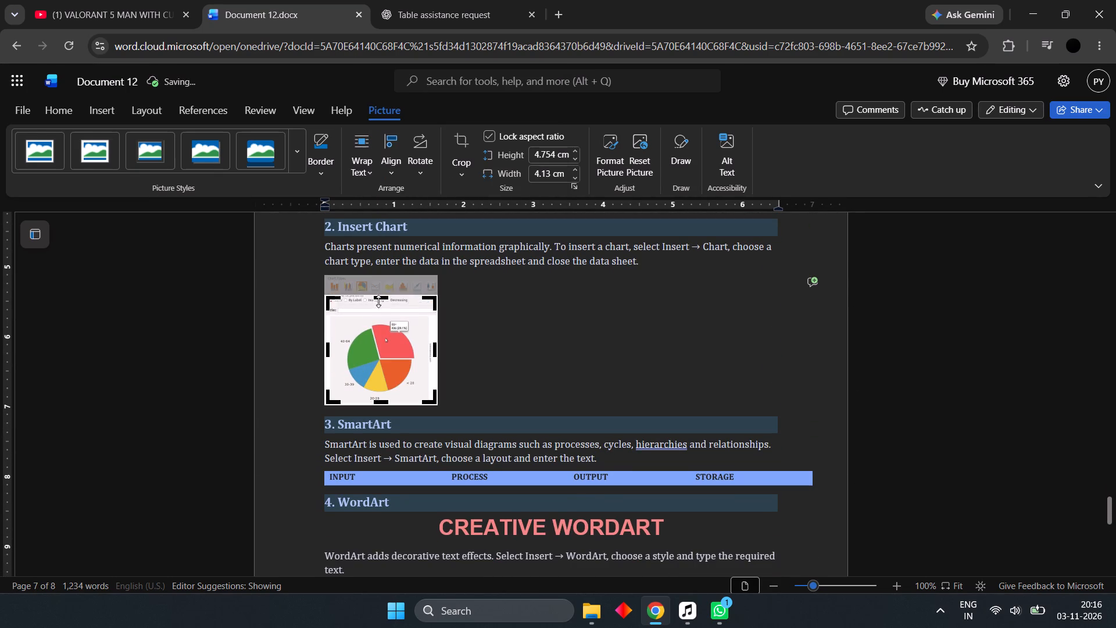
drag(378, 301, 375, 316)
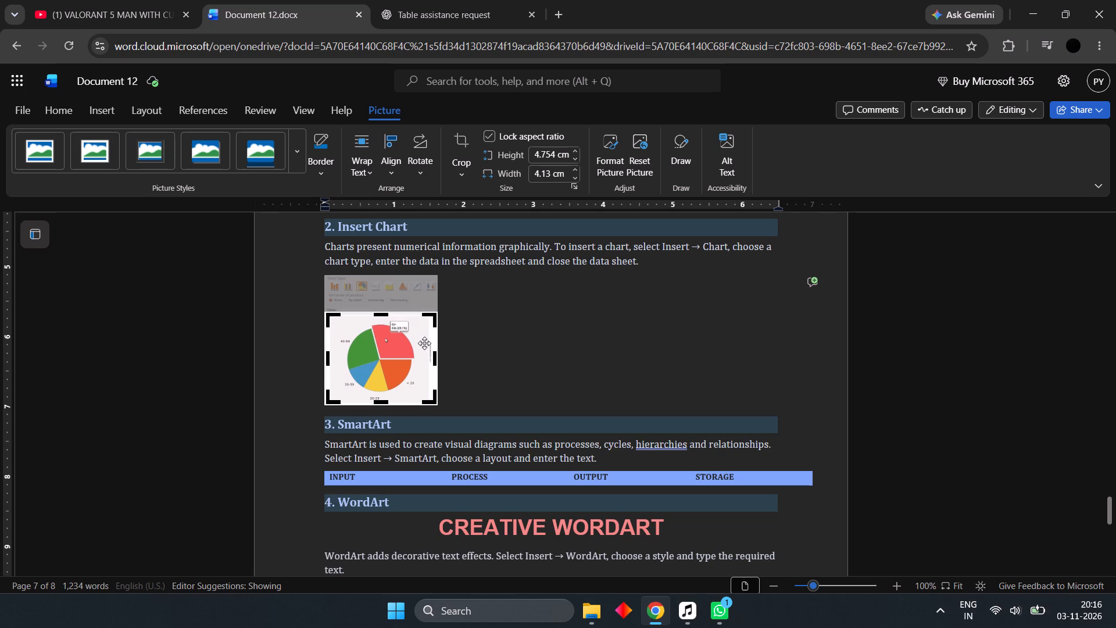
drag(434, 357, 441, 361)
key(Return)
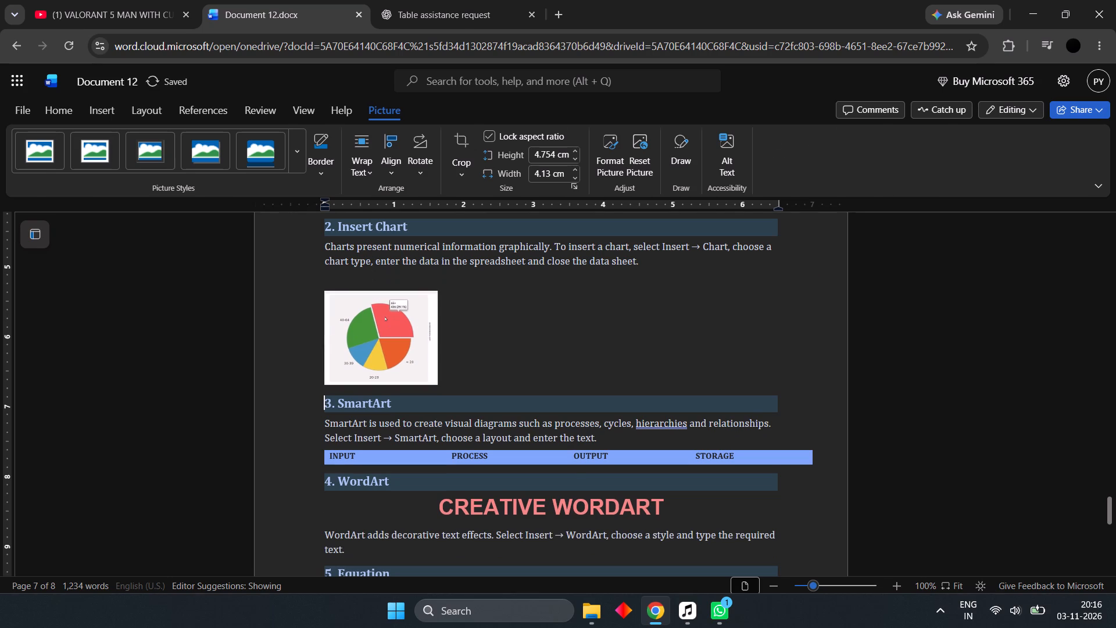
click(336, 275)
key(BackSpace)
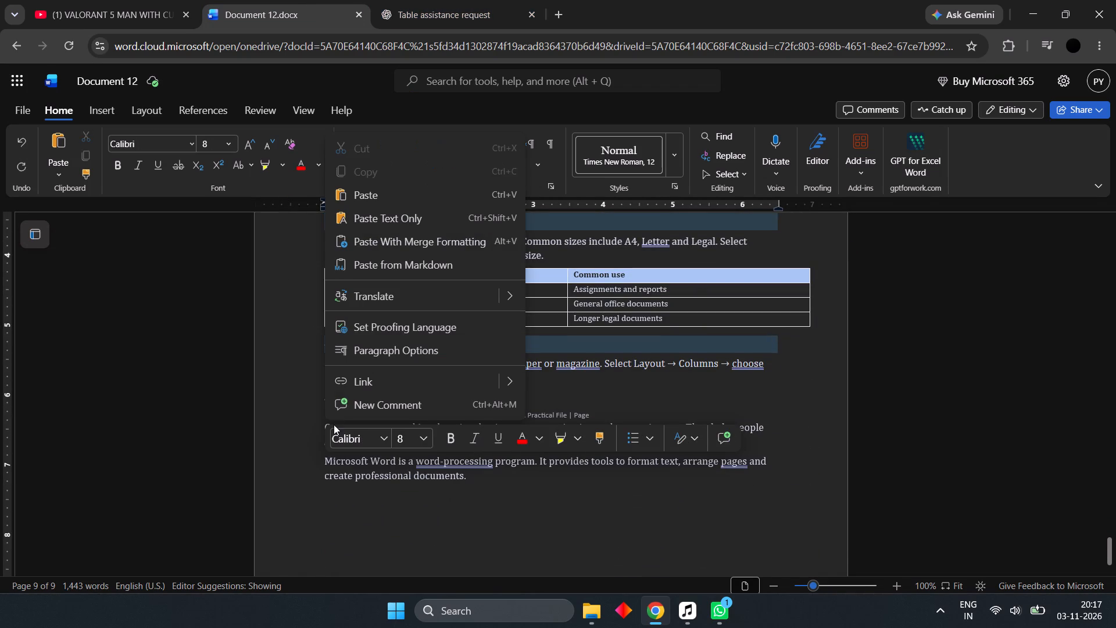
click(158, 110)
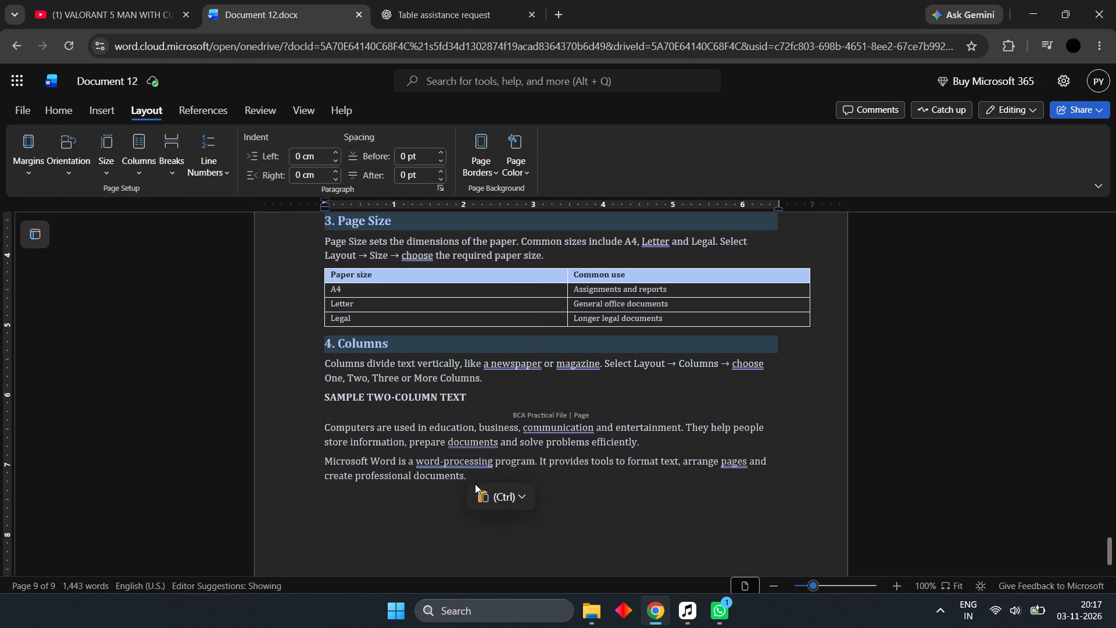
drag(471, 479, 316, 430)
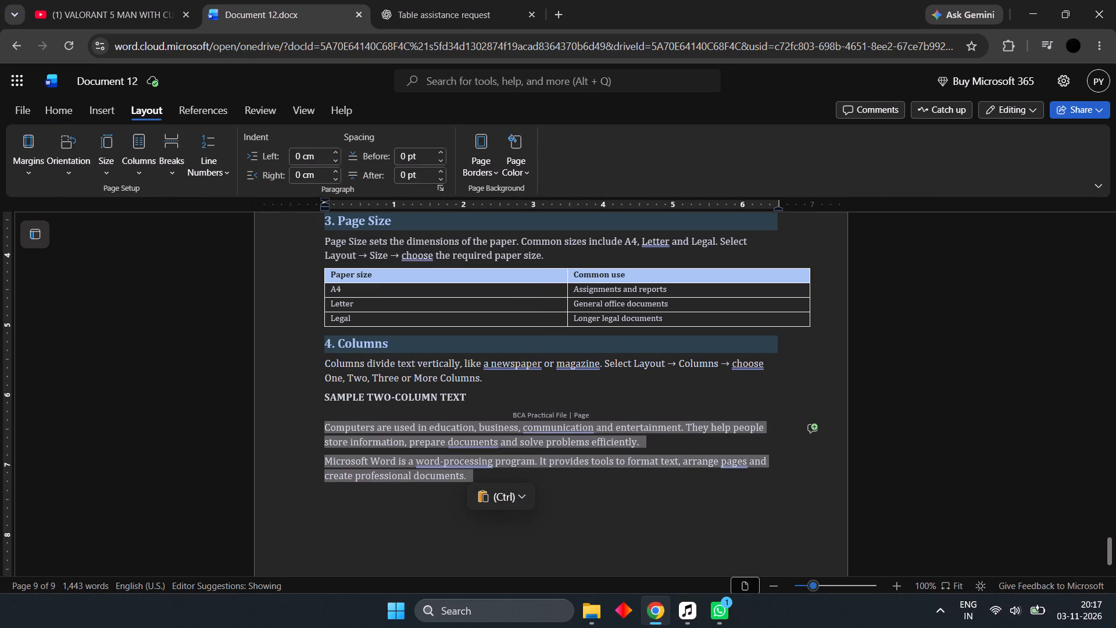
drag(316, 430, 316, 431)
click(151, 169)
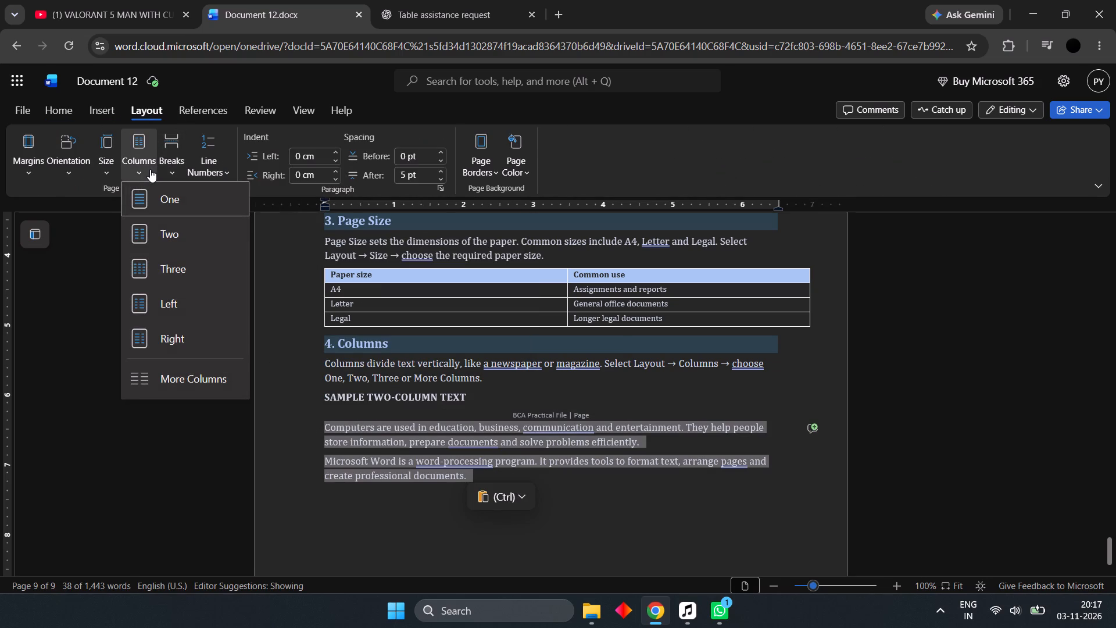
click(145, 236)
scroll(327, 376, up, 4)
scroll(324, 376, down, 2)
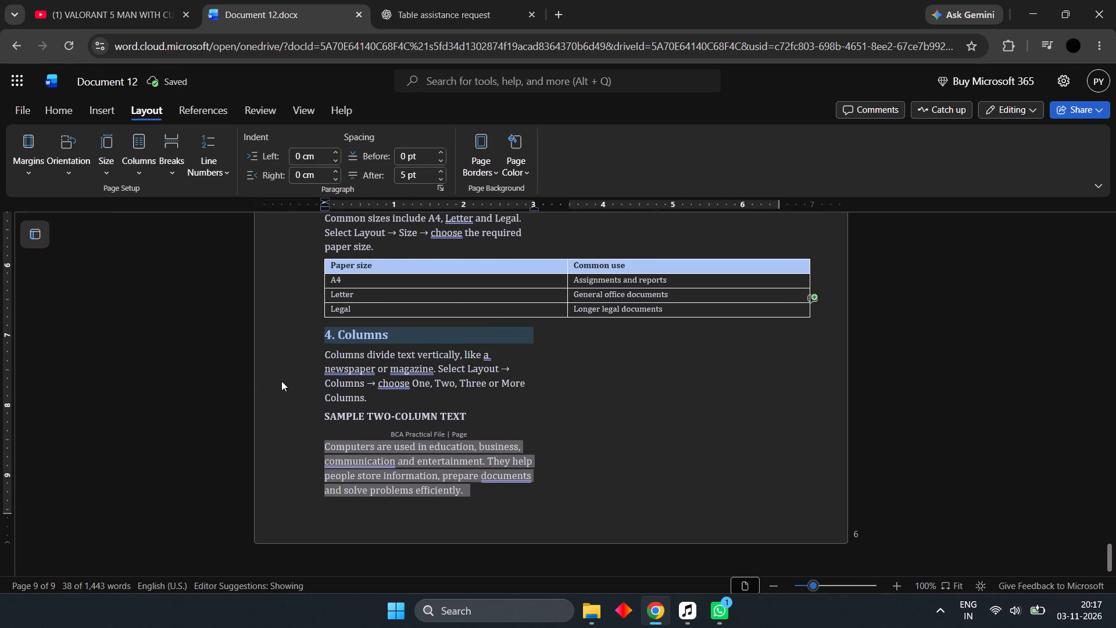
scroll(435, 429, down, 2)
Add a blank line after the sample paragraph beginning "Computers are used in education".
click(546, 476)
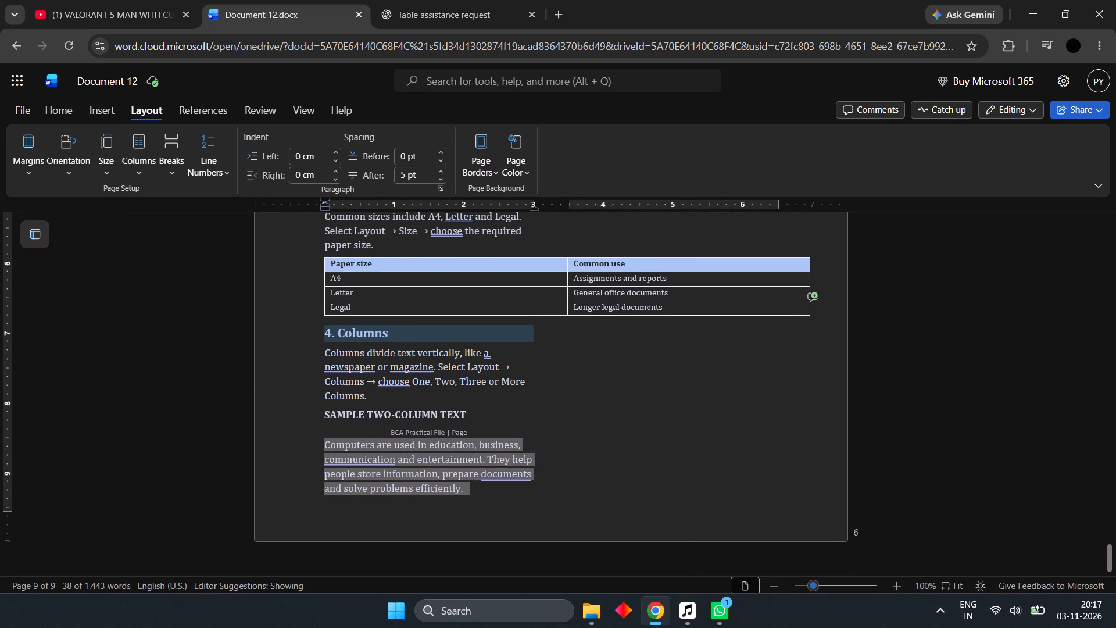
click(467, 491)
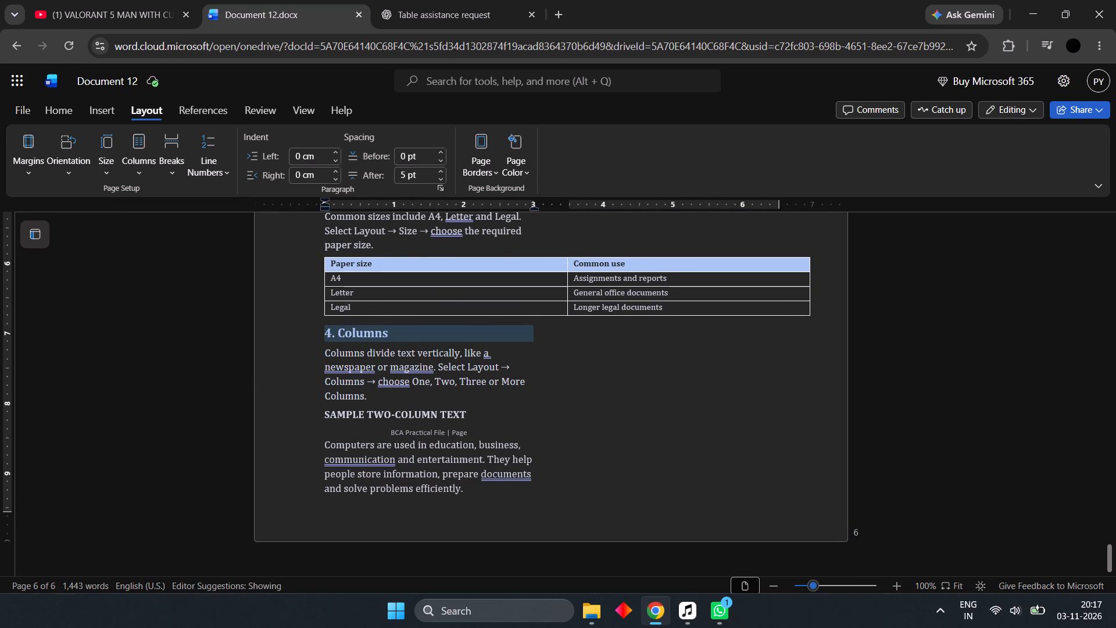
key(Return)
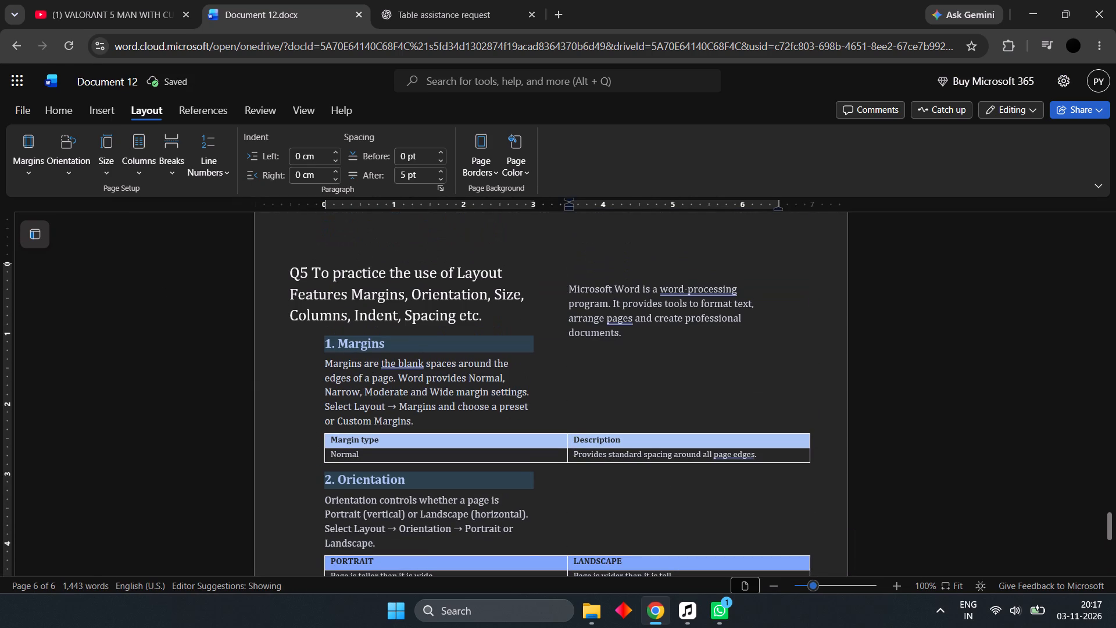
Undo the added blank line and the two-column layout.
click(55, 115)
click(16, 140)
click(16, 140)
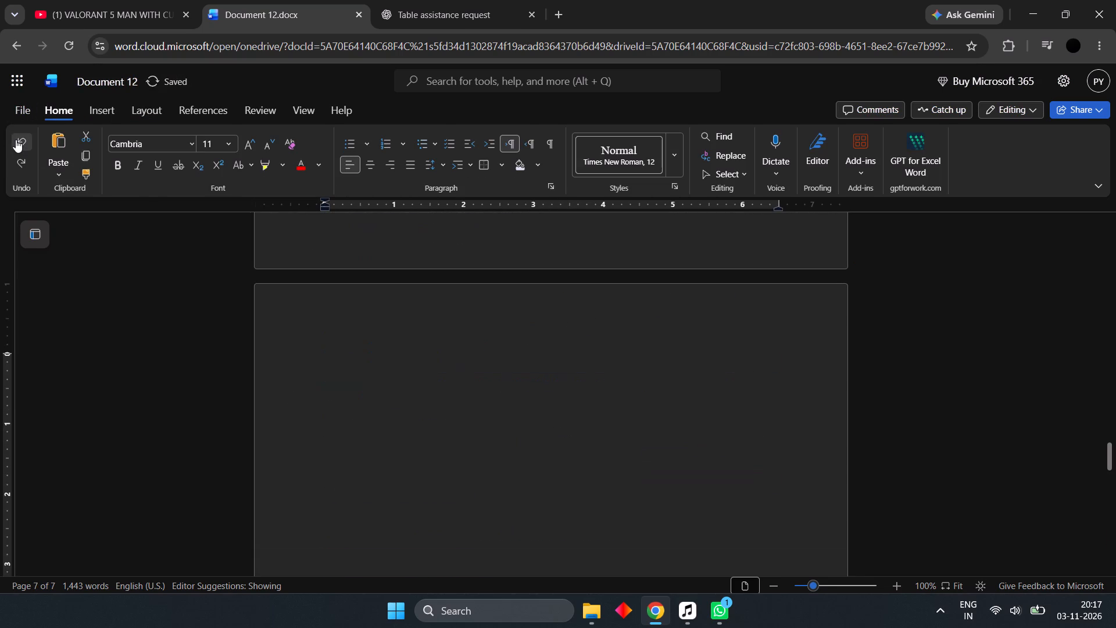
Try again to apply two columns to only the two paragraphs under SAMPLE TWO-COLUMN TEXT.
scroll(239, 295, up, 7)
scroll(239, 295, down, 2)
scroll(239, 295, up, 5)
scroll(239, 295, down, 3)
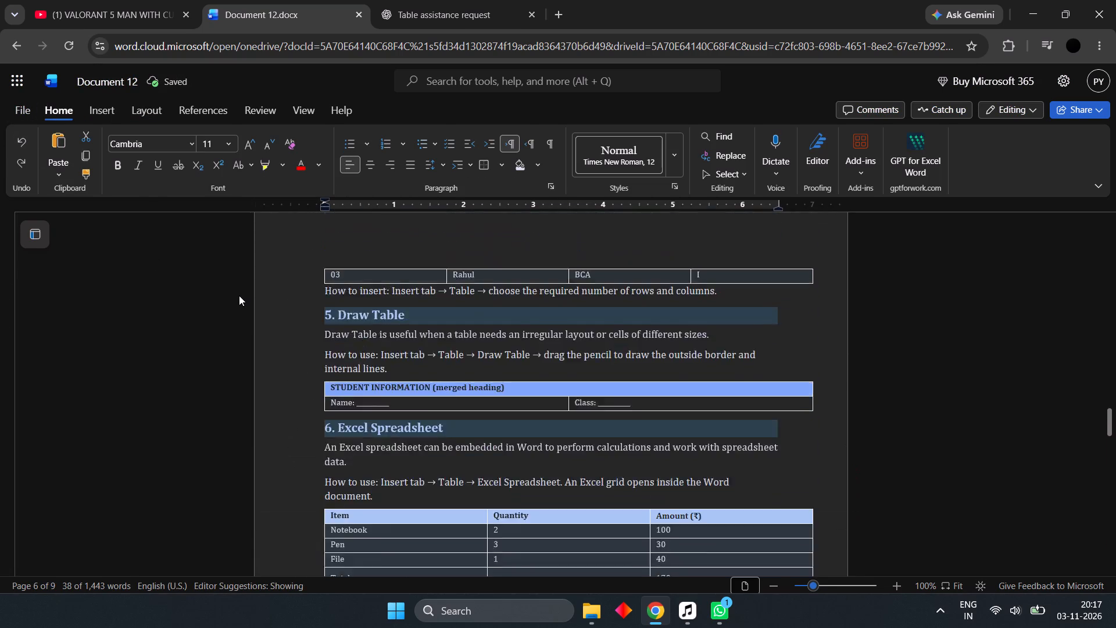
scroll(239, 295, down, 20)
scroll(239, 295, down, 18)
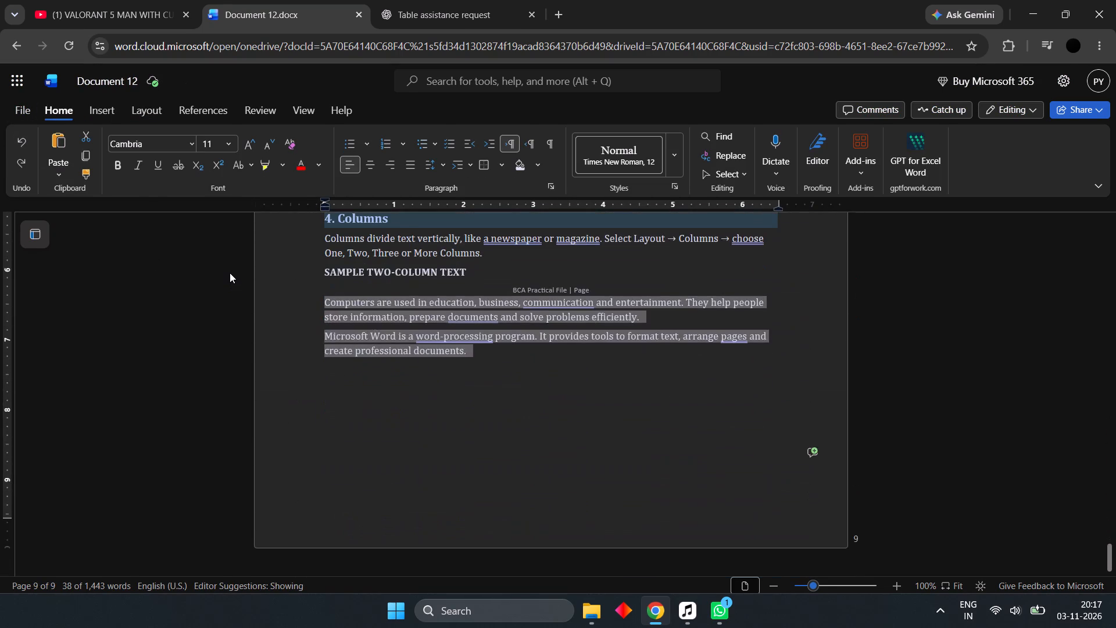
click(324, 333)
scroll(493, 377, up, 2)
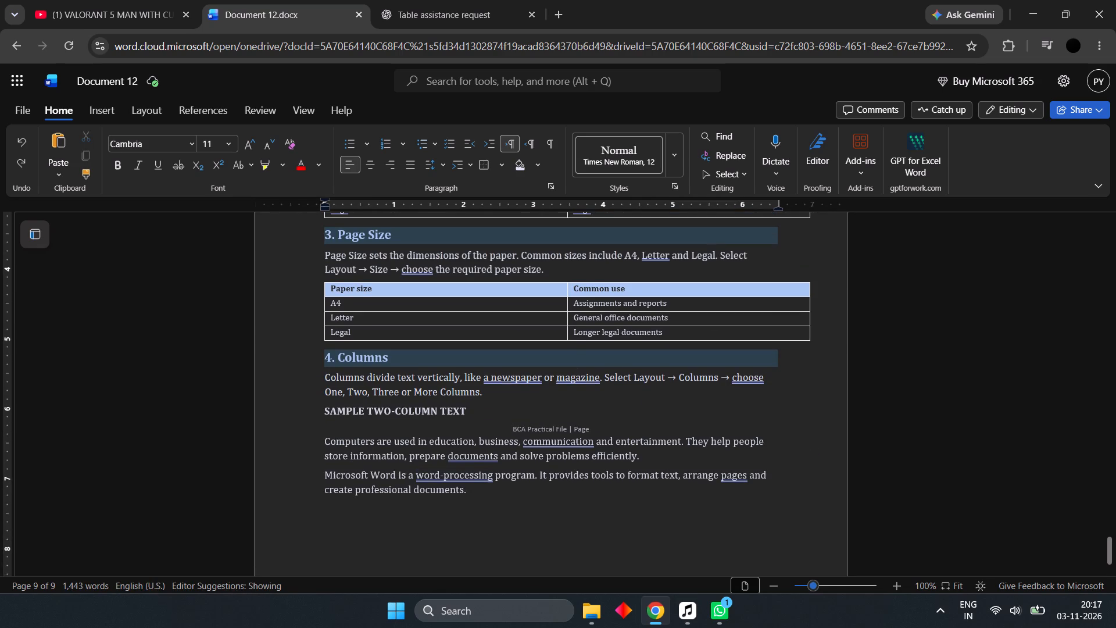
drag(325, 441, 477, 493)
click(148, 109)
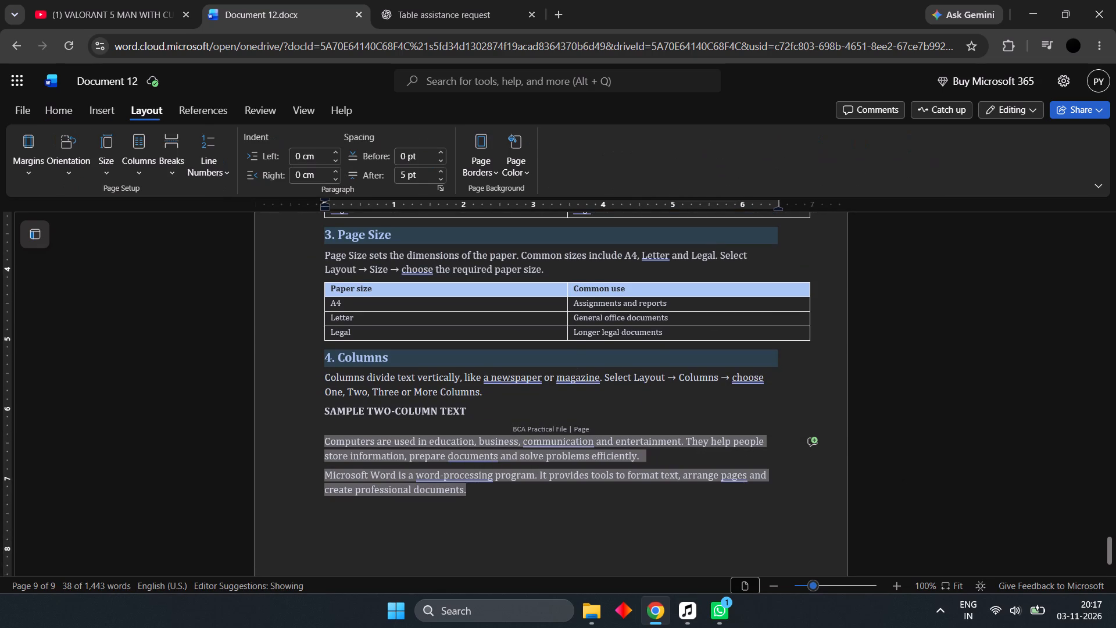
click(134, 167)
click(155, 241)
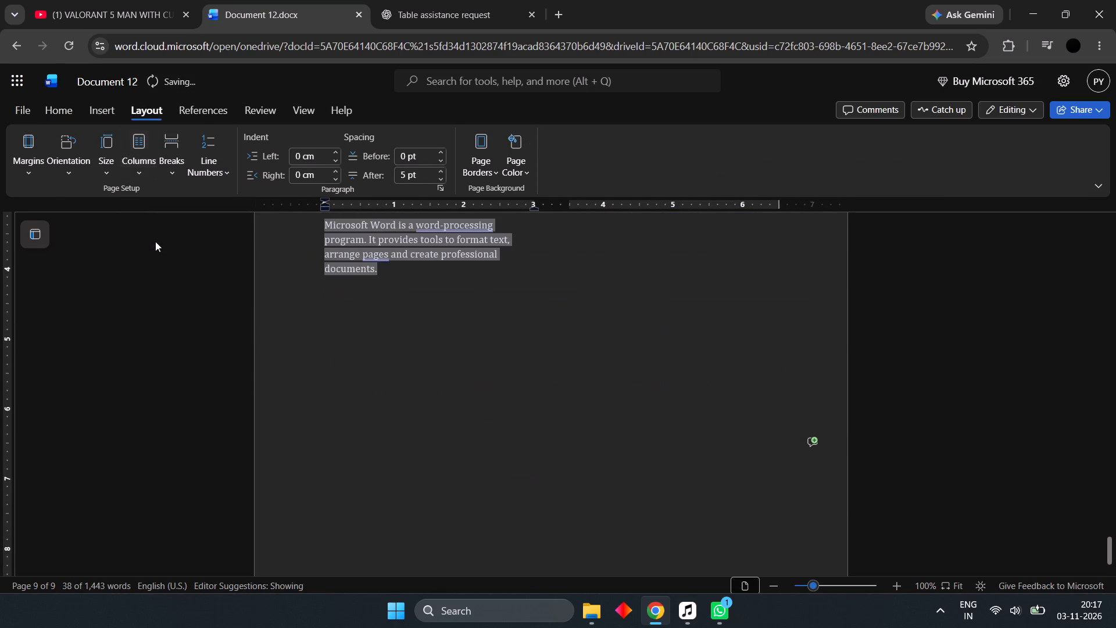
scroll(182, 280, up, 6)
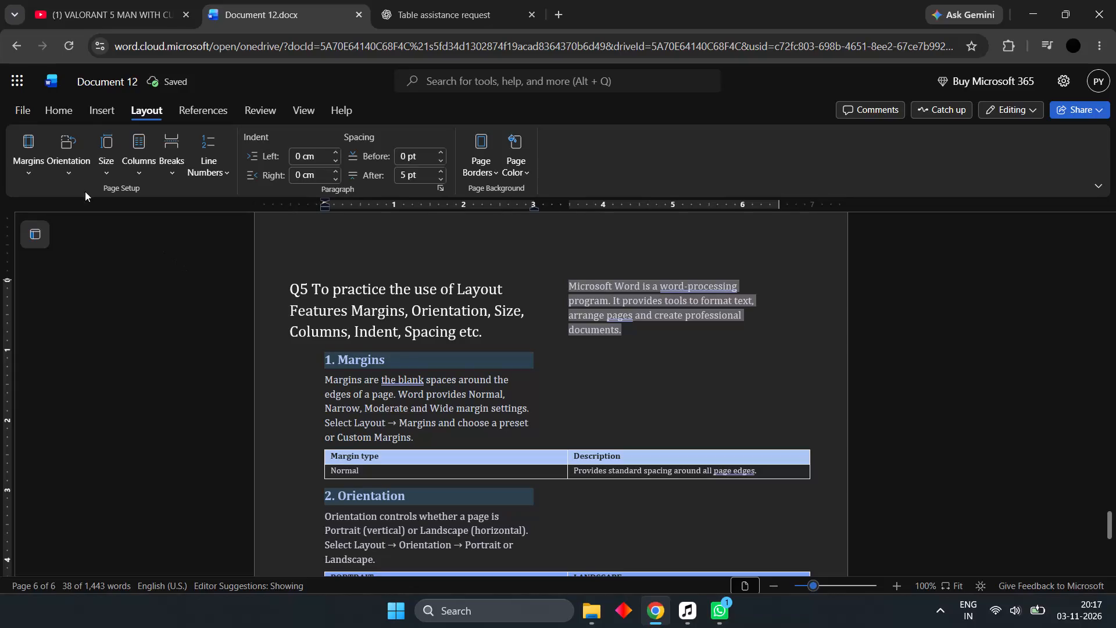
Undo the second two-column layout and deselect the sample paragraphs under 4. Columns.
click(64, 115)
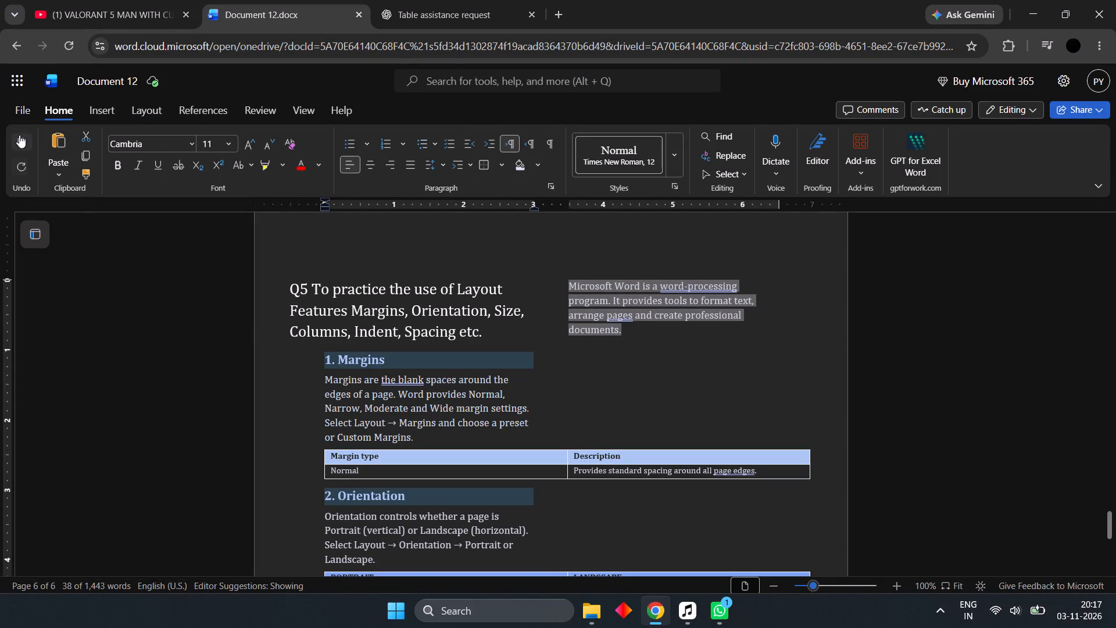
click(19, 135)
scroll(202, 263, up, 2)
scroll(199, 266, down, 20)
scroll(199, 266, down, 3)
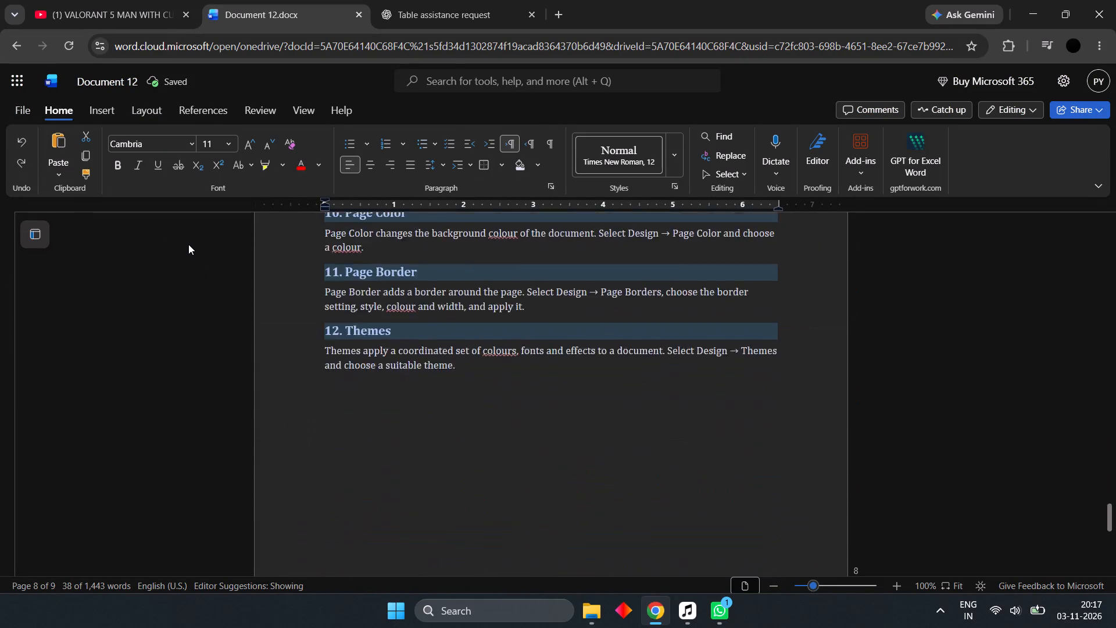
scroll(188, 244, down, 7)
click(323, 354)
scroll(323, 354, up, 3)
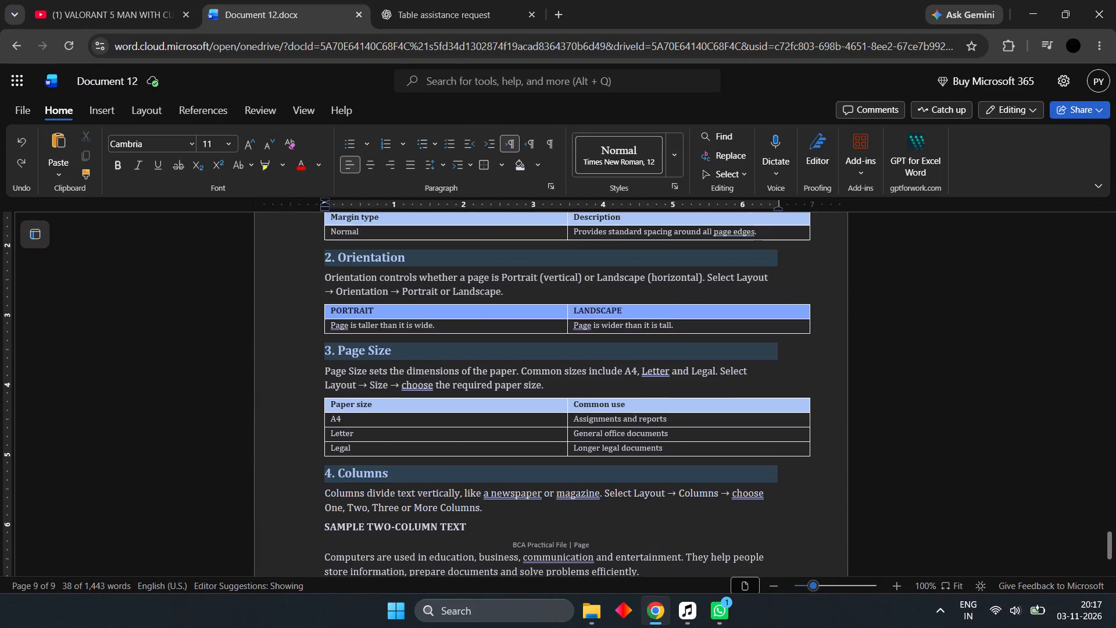
Right-align the second sample paragraph, beginning "Microsoft Word is a word-processing program".
scroll(323, 354, up, 3)
scroll(323, 354, down, 7)
scroll(561, 355, up, 1)
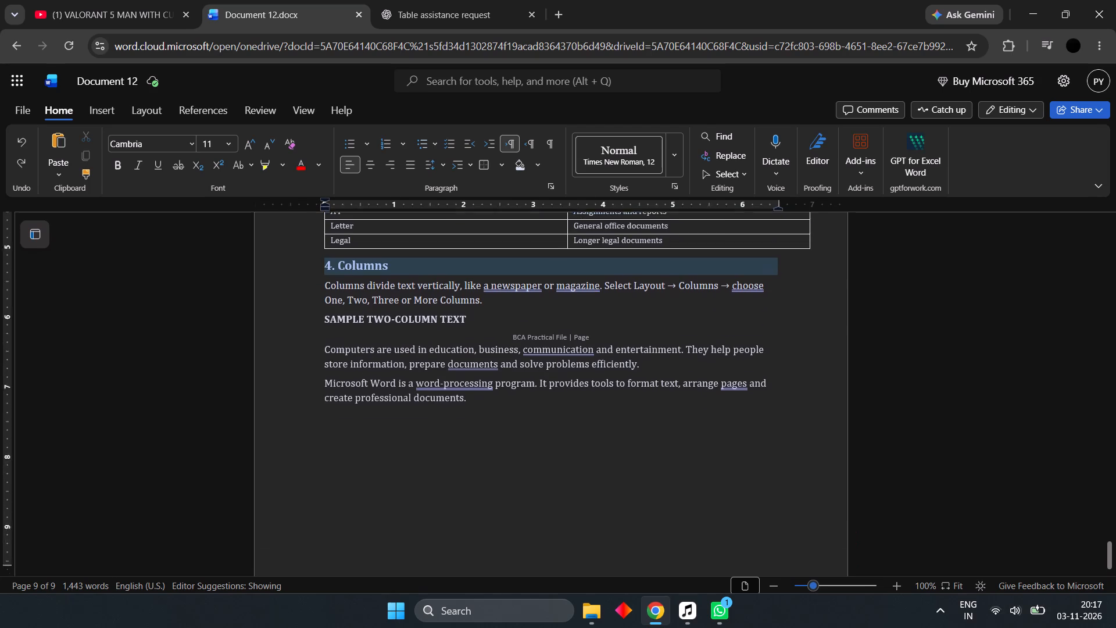
click(654, 385)
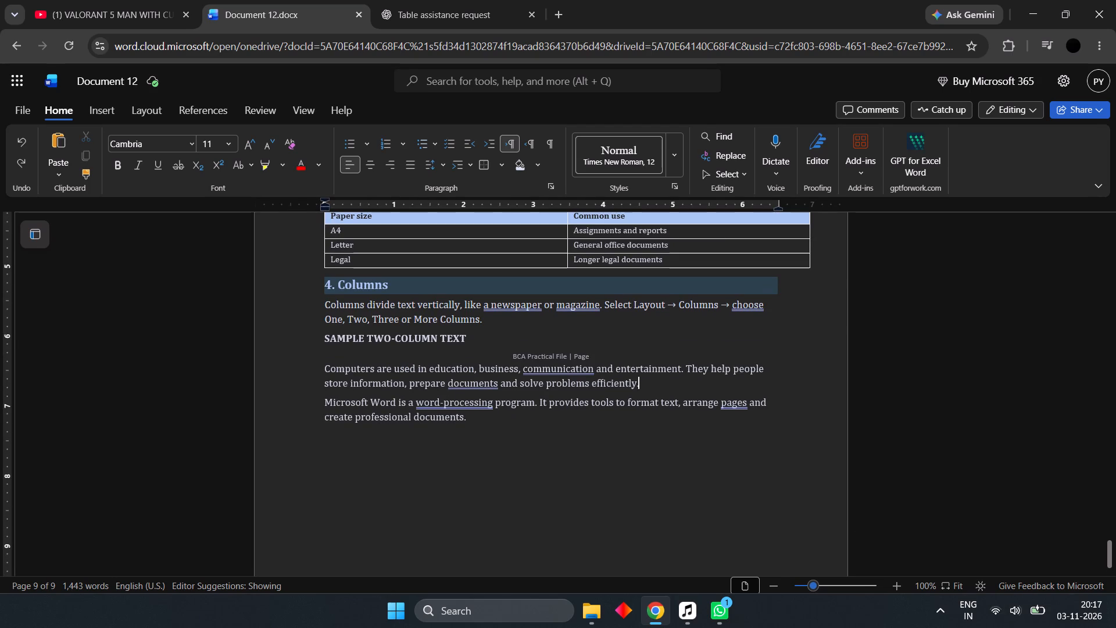
drag(322, 402, 324, 402)
drag(324, 402, 479, 428)
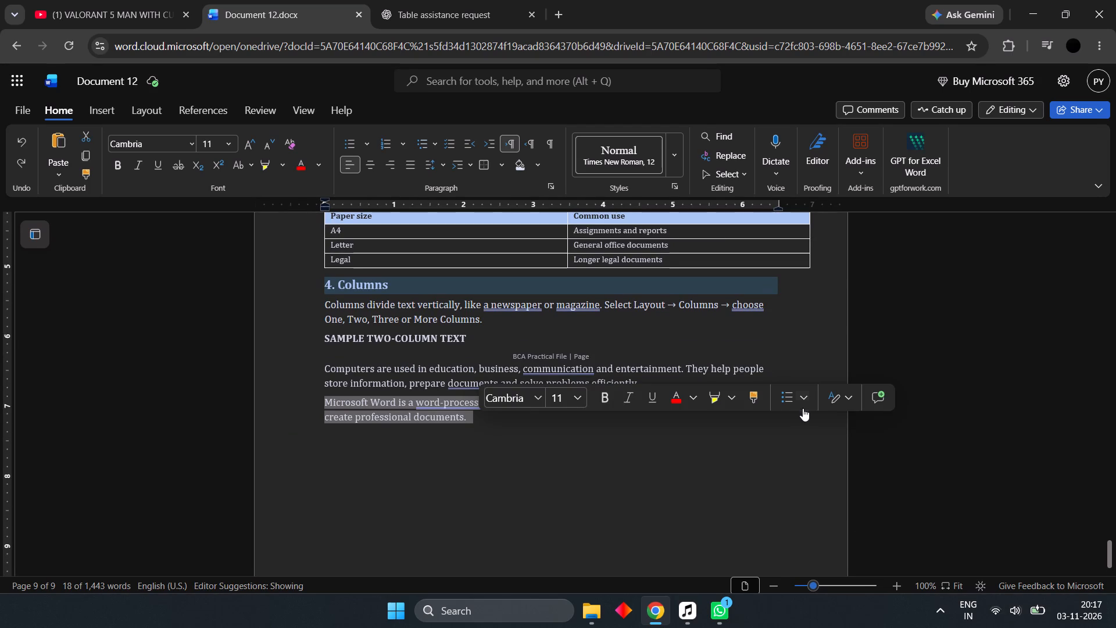
click(388, 168)
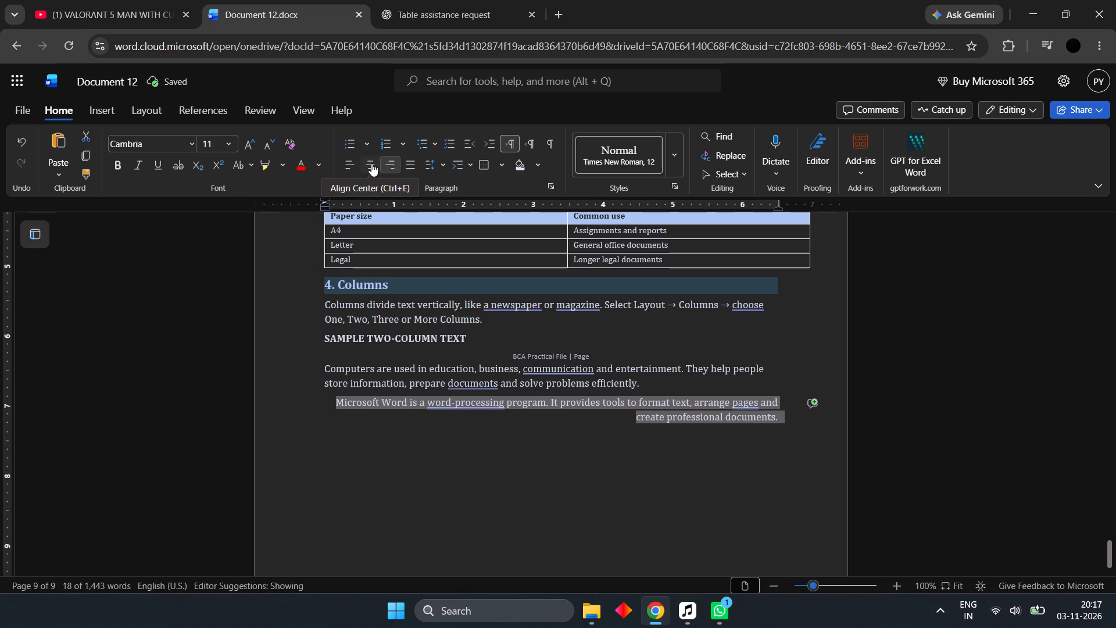
click(402, 163)
click(388, 165)
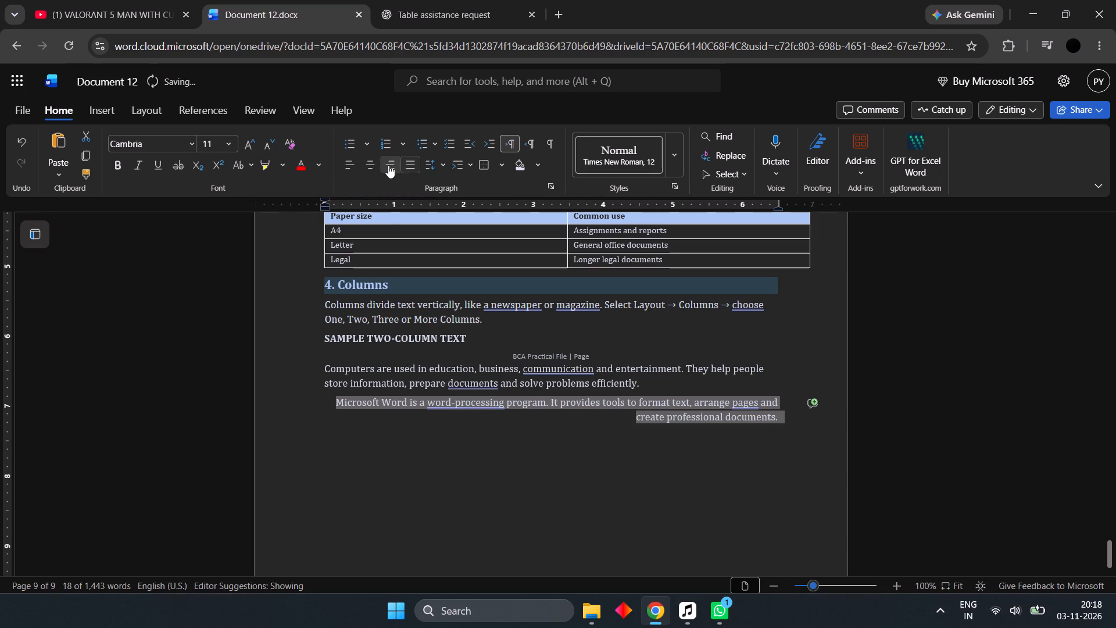
Insert a long run of spaces before "Microsoft Word" to shift the second sample paragraph's first line further right.
click(332, 402)
key(space)
key(space)
key(space)
key(space)
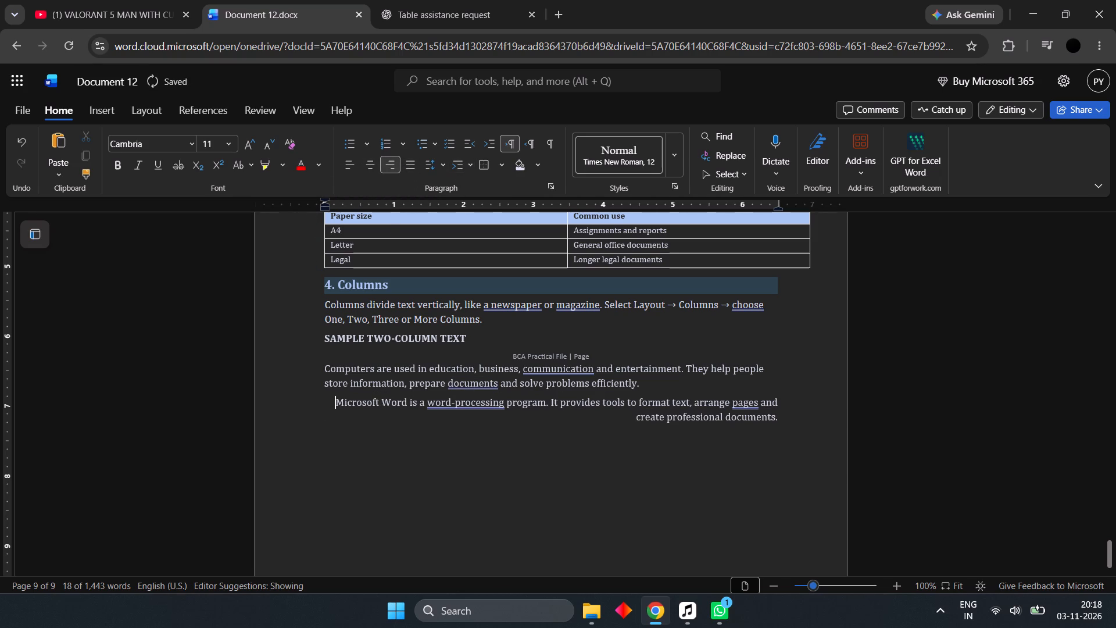
key(space)
key(space)
key(space)
key(space)
key(space)
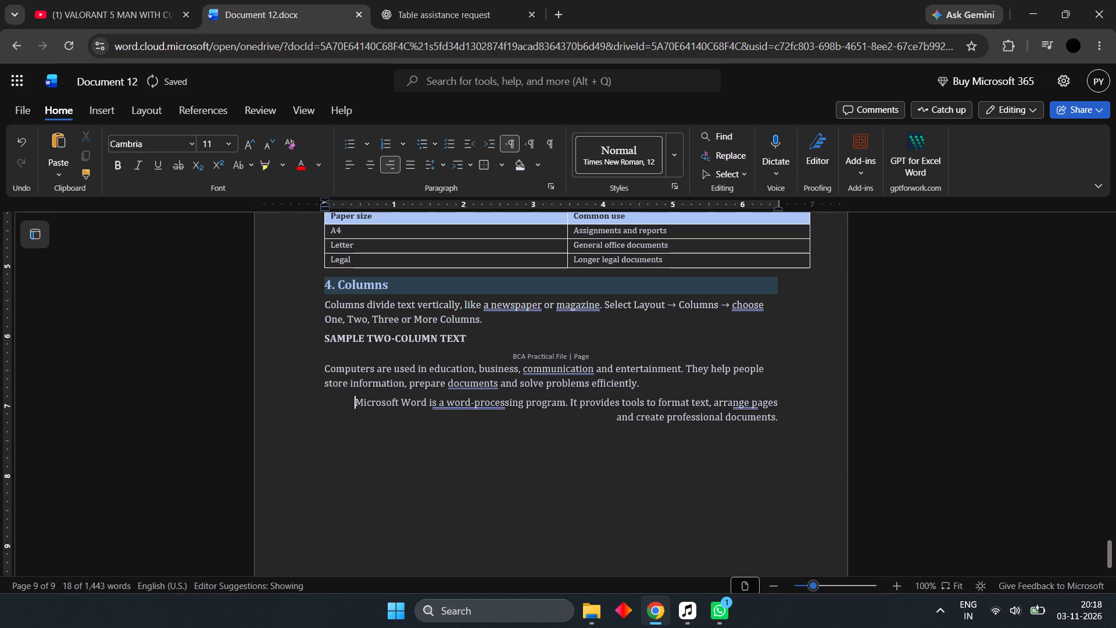
key(space)
key(space)
key(space)
key(space)
key(space)
key(space)
key(space)
key(space)
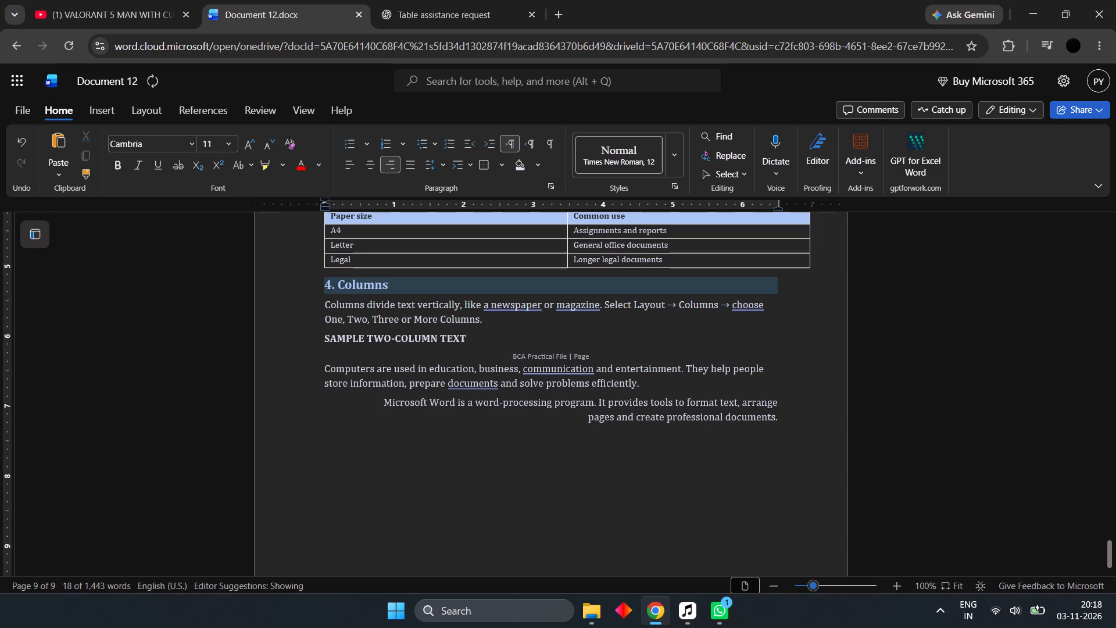
key(space)
key(space)
key(space)
key(space)
key(space)
key(space)
key(space)
key(space)
key(space)
key(space)
key(space)
key(space)
key(space)
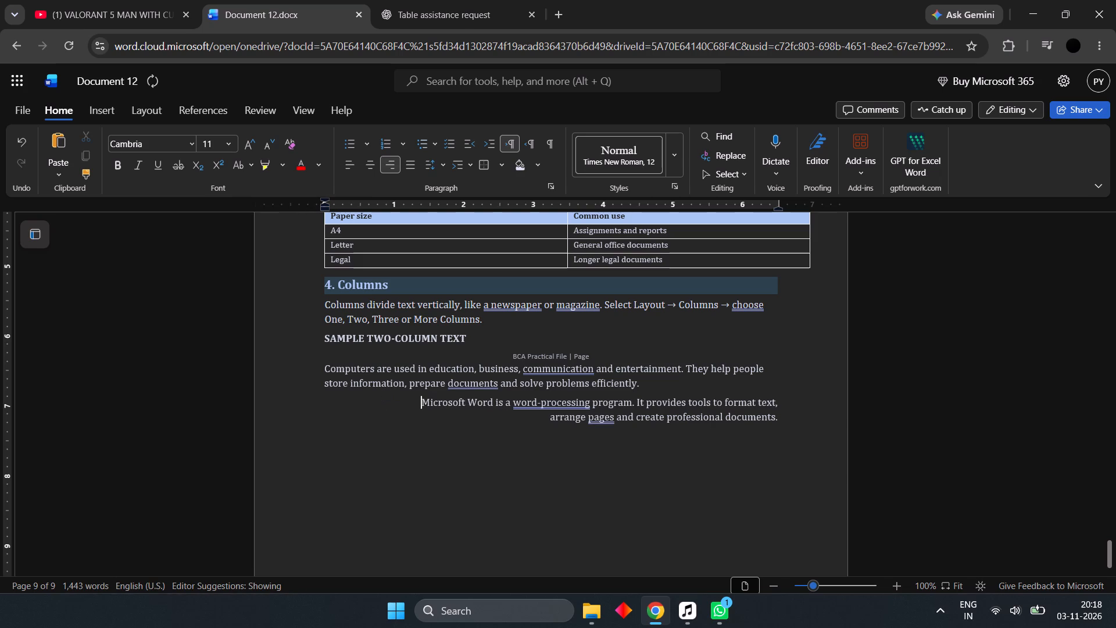
key(space)
key(space)
key(space)
key(space)
key(space)
key(space)
key(space)
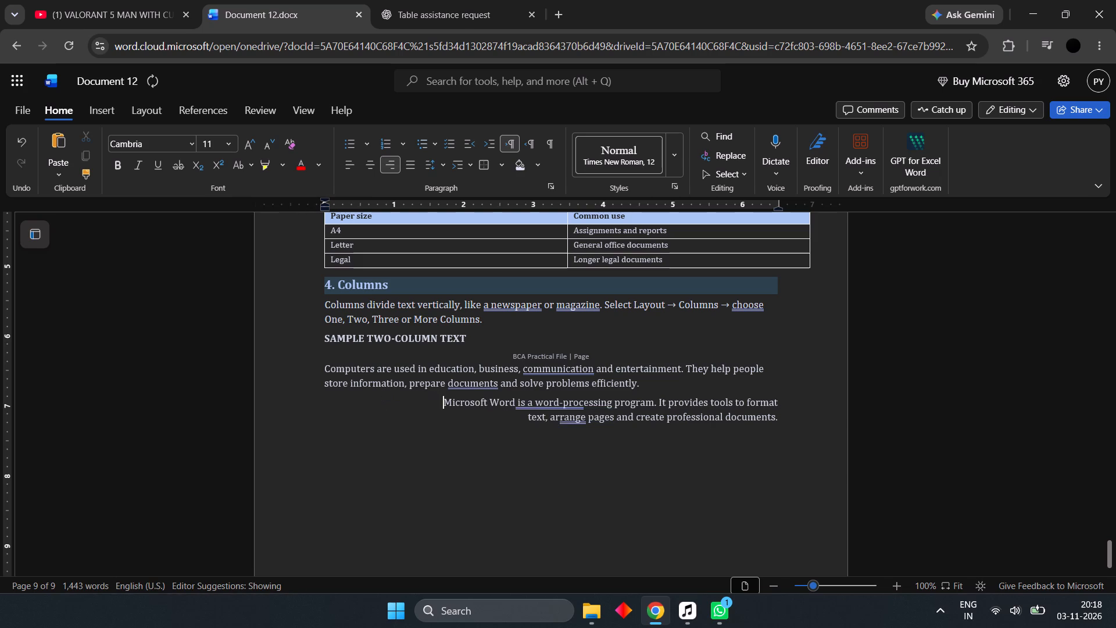
key(space)
key(space)
key(space)
key(space)
key(space)
key(space)
key(space)
key(space)
key(space)
key(space)
key(space)
key(space)
key(space)
key(space)
key(space)
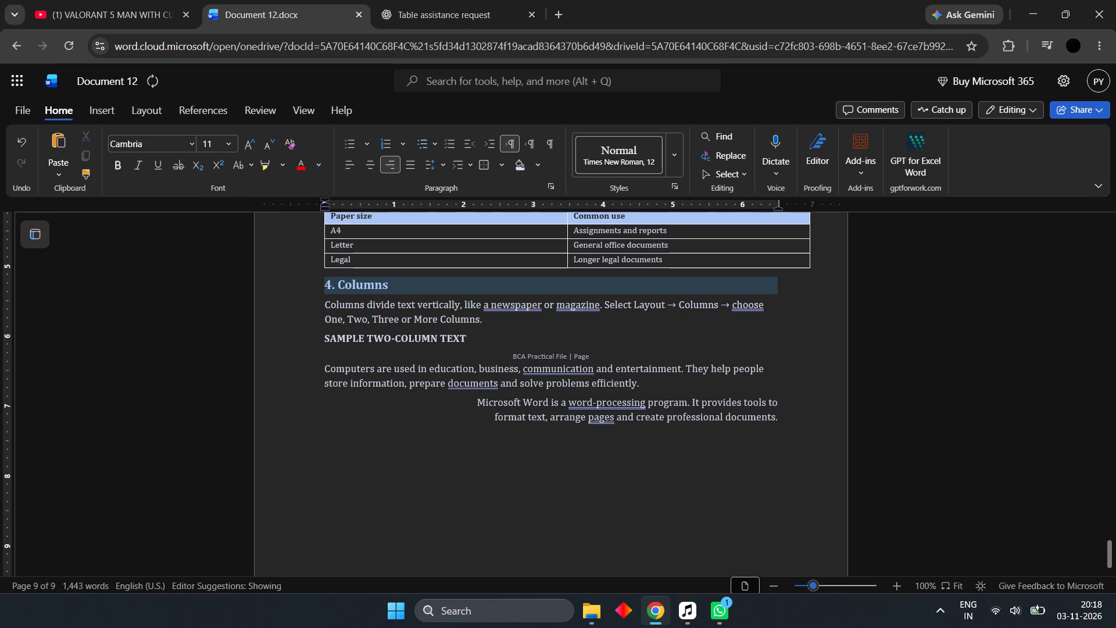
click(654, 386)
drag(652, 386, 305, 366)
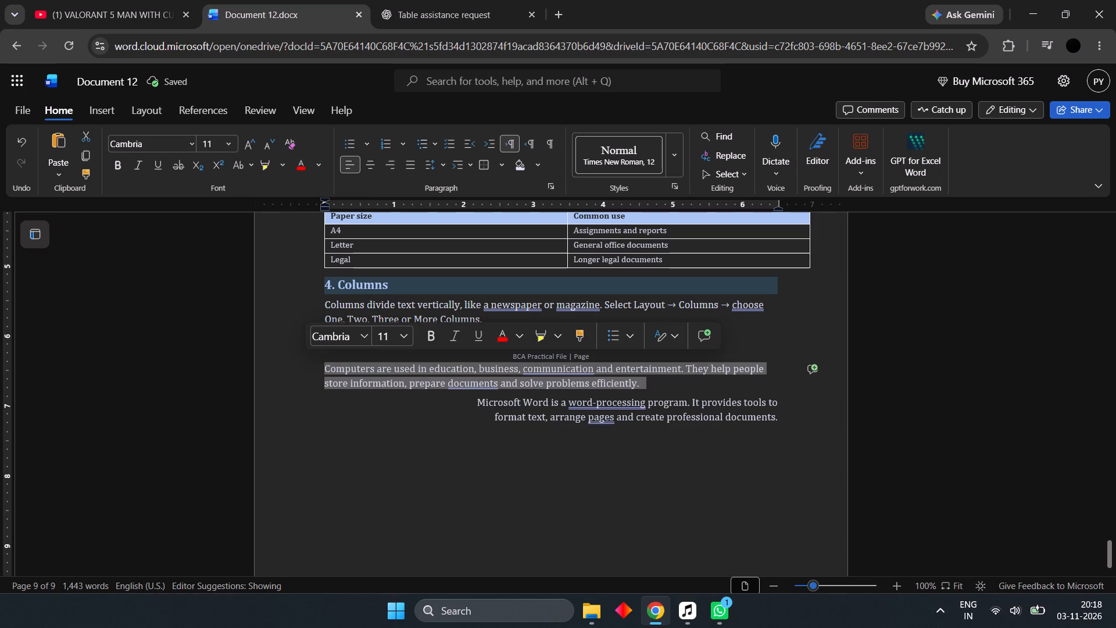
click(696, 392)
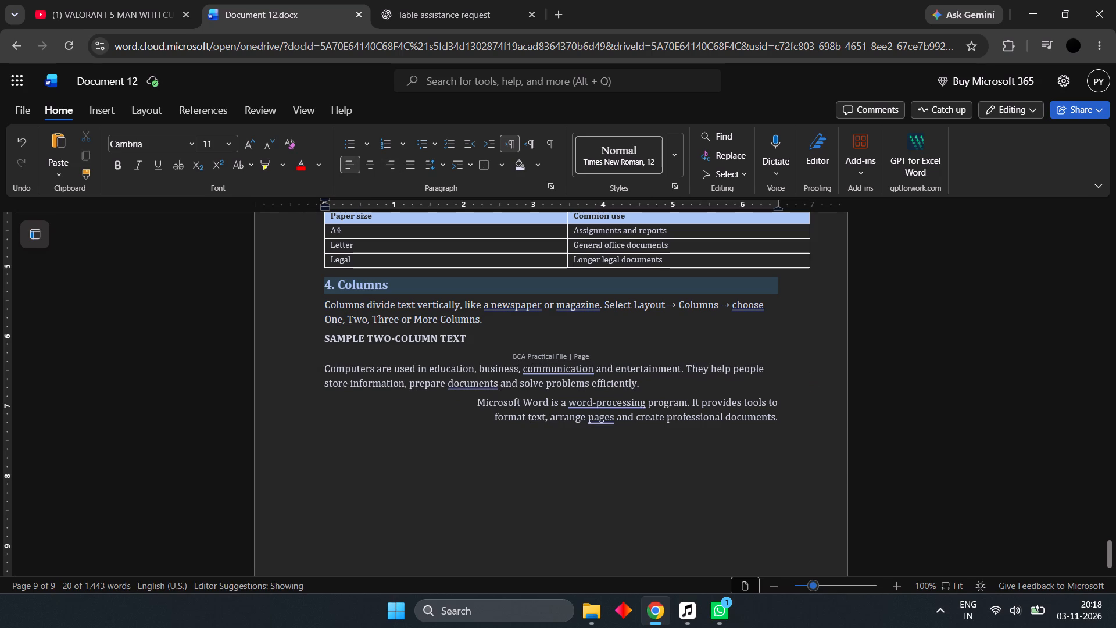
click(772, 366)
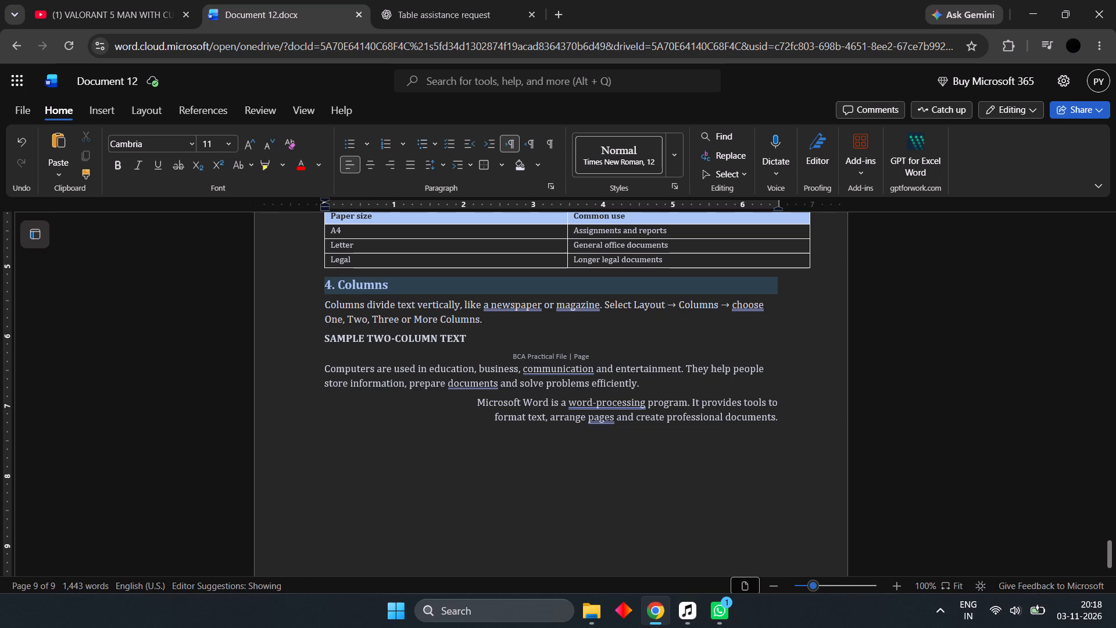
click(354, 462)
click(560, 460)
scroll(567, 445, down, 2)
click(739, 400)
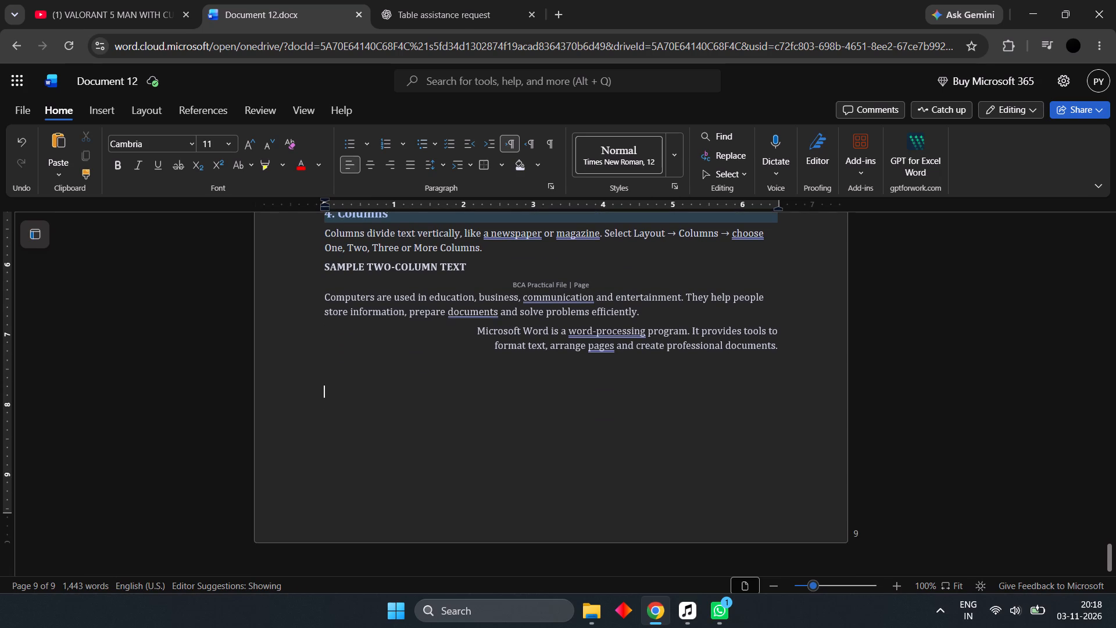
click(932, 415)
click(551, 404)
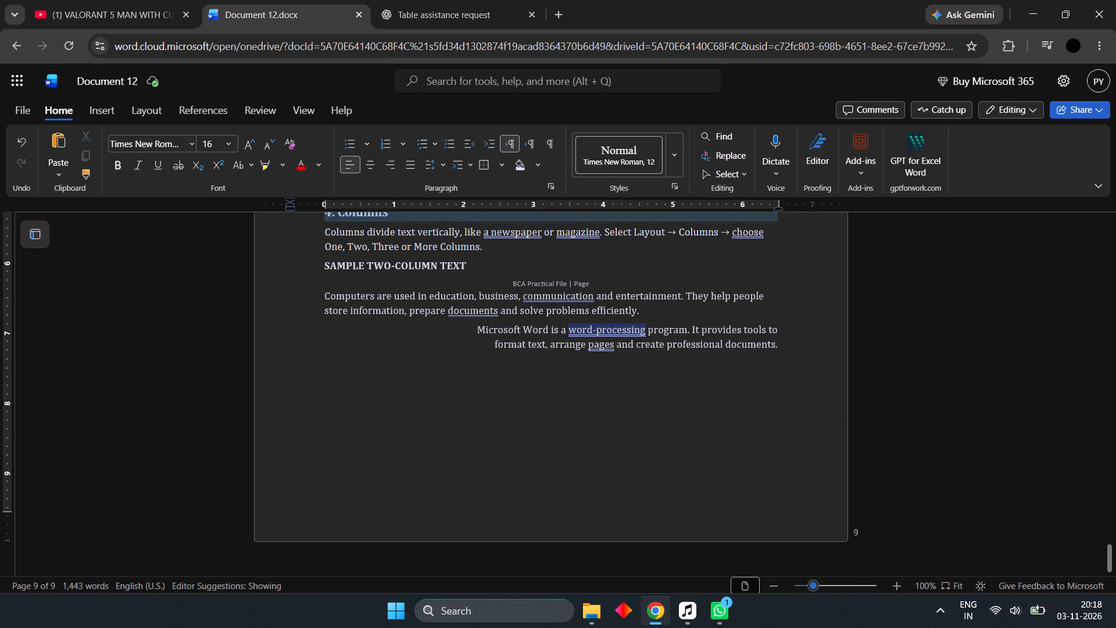
Narrow the "Computers are used in education" paragraph by moving its right indent to about 2.3 in on the ruler.
drag(649, 313, 275, 301)
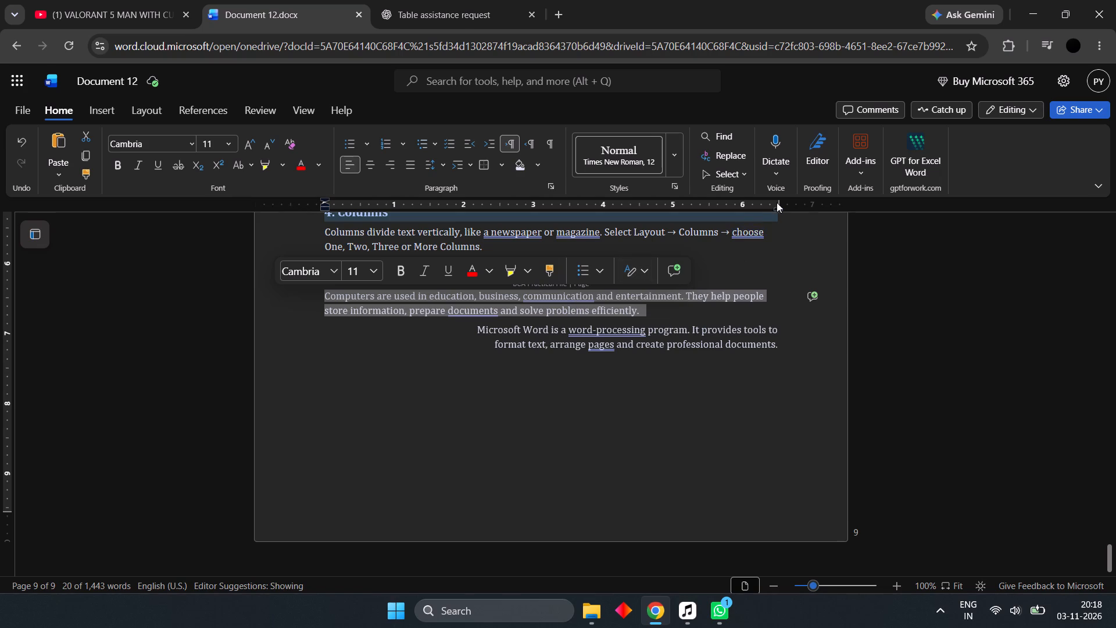
drag(778, 208, 544, 220)
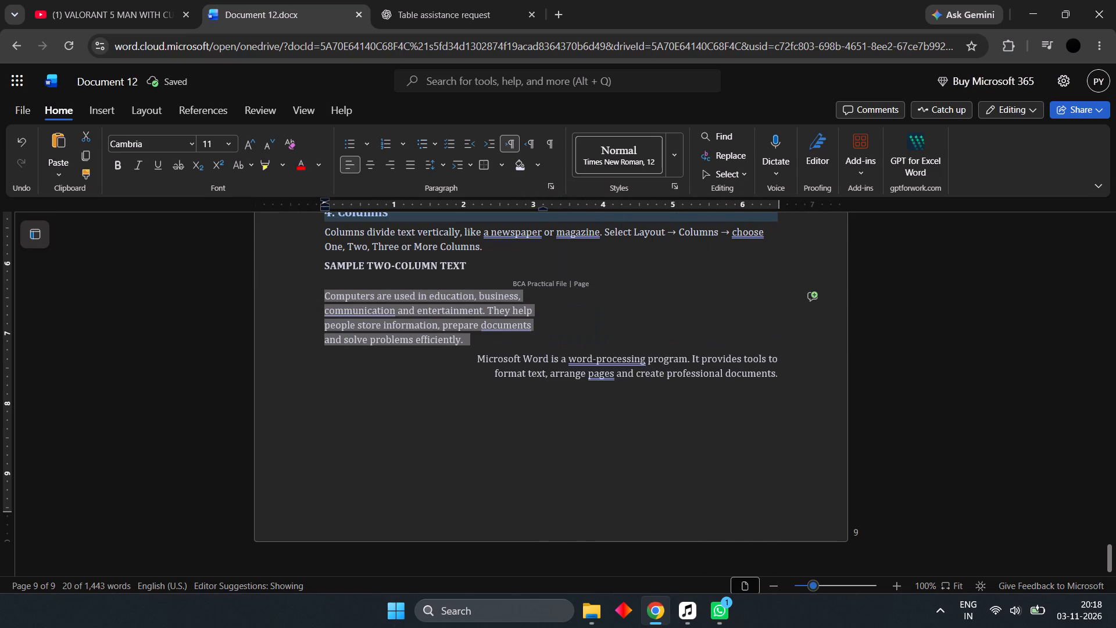
drag(543, 210, 490, 211)
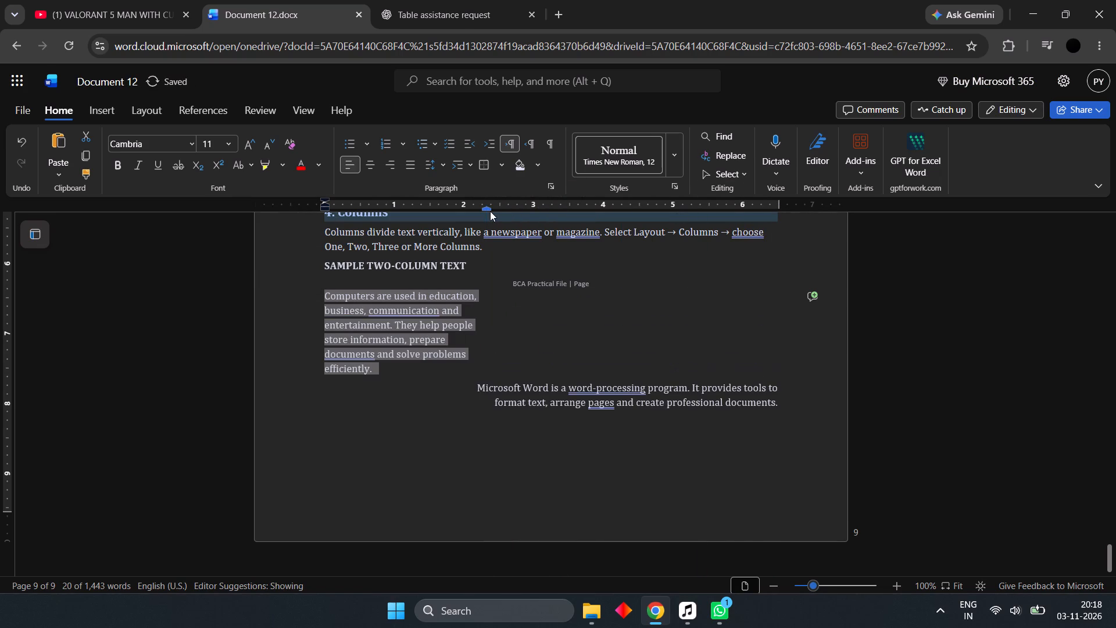
Move the left indent of the "Microsoft Word is a word-processing program" paragraph to about 3 in on the ruler.
click(481, 384)
drag(474, 383, 793, 411)
drag(325, 210, 482, 220)
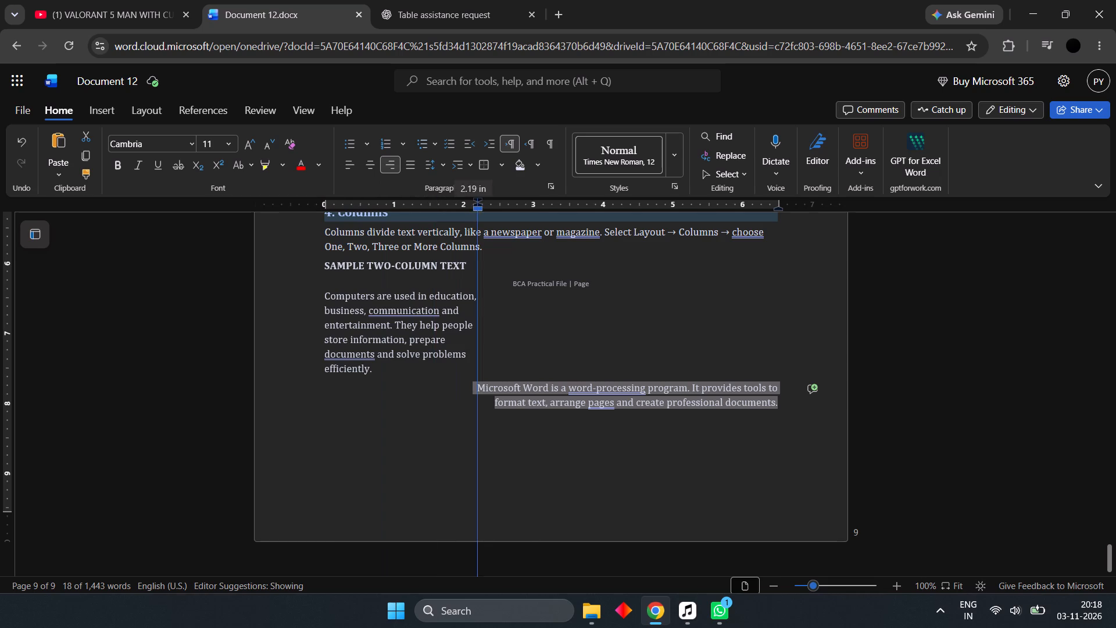
drag(482, 220, 536, 221)
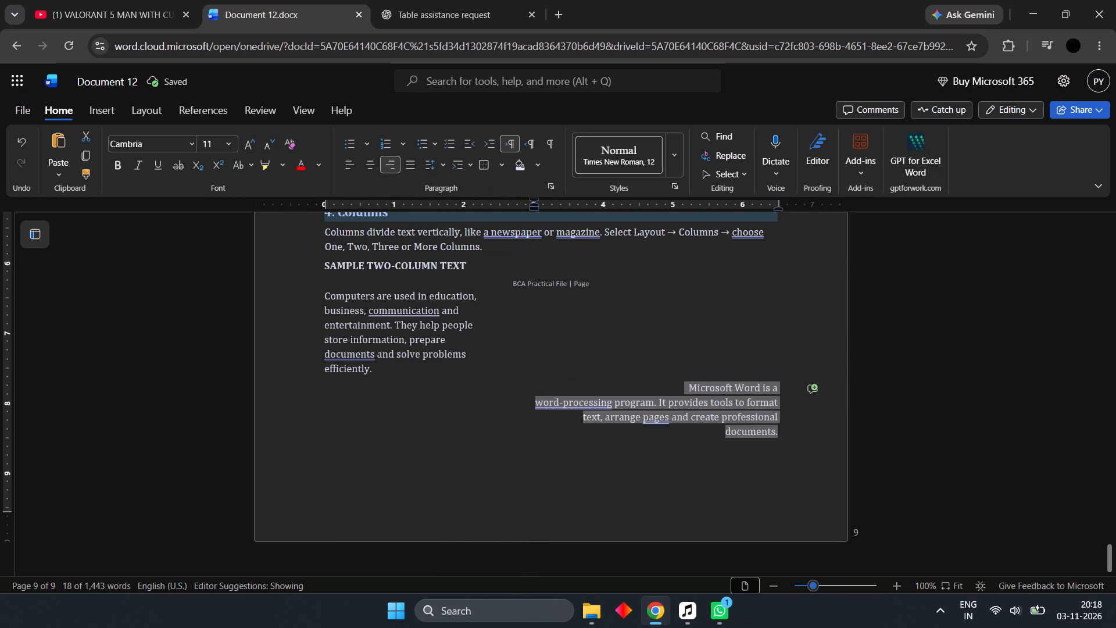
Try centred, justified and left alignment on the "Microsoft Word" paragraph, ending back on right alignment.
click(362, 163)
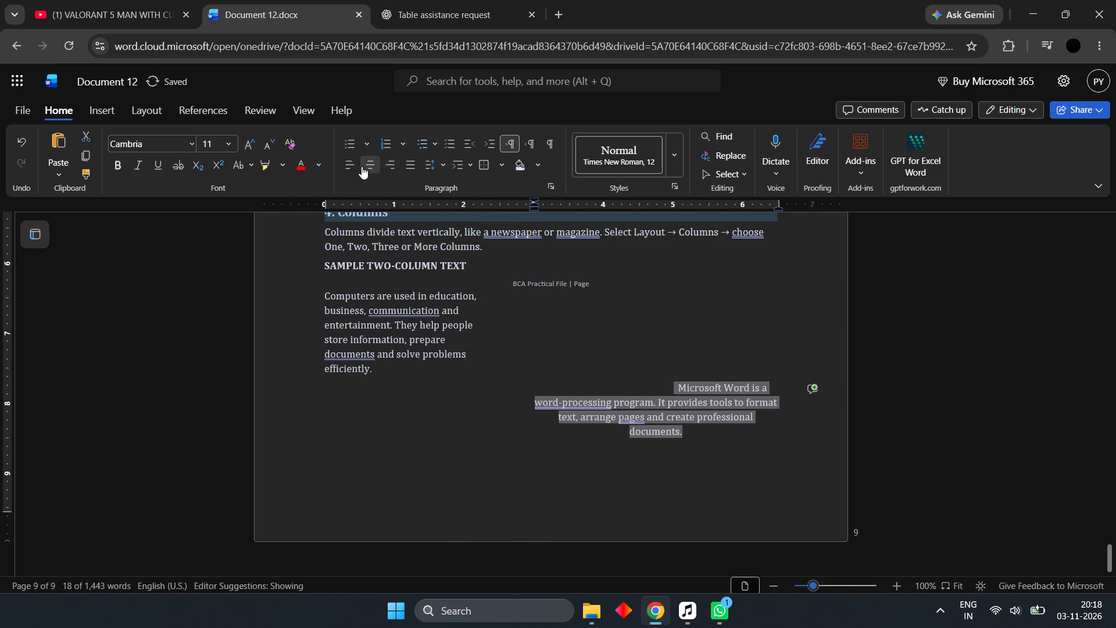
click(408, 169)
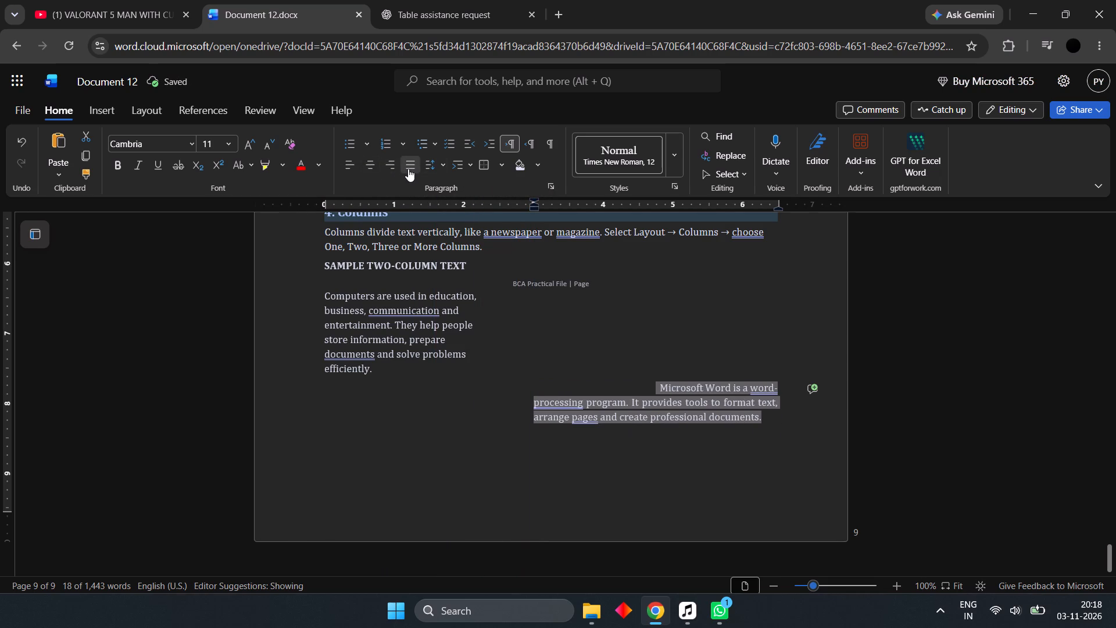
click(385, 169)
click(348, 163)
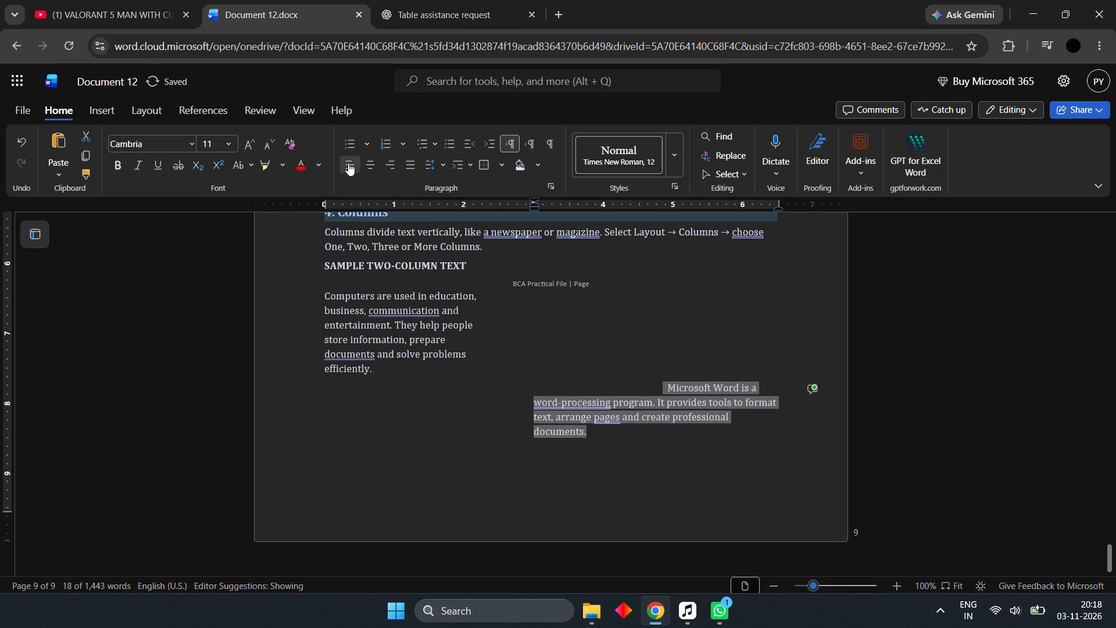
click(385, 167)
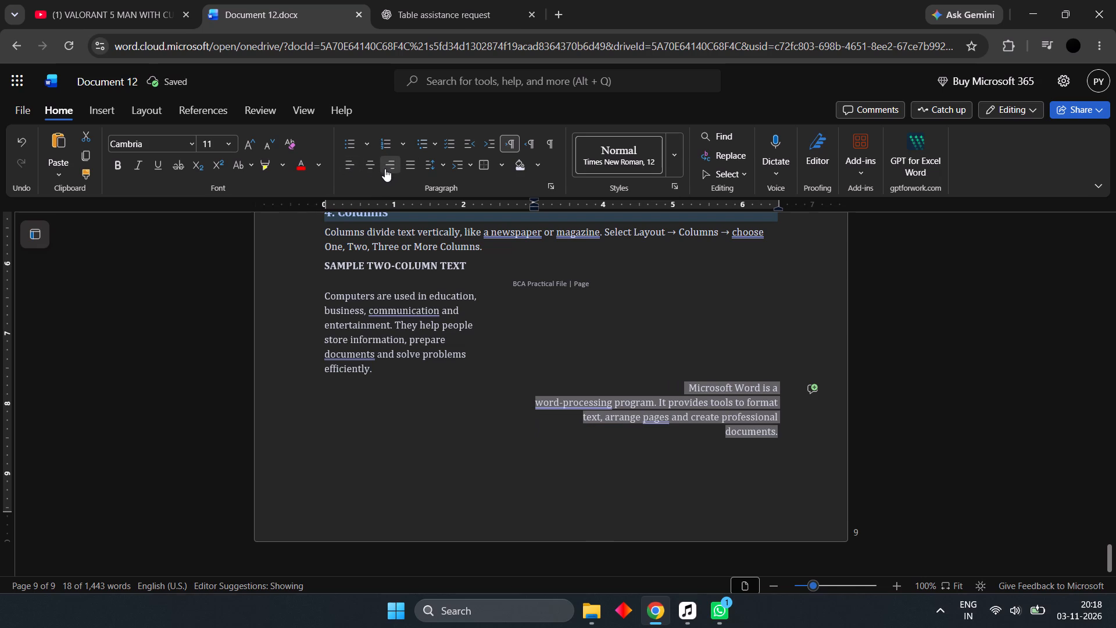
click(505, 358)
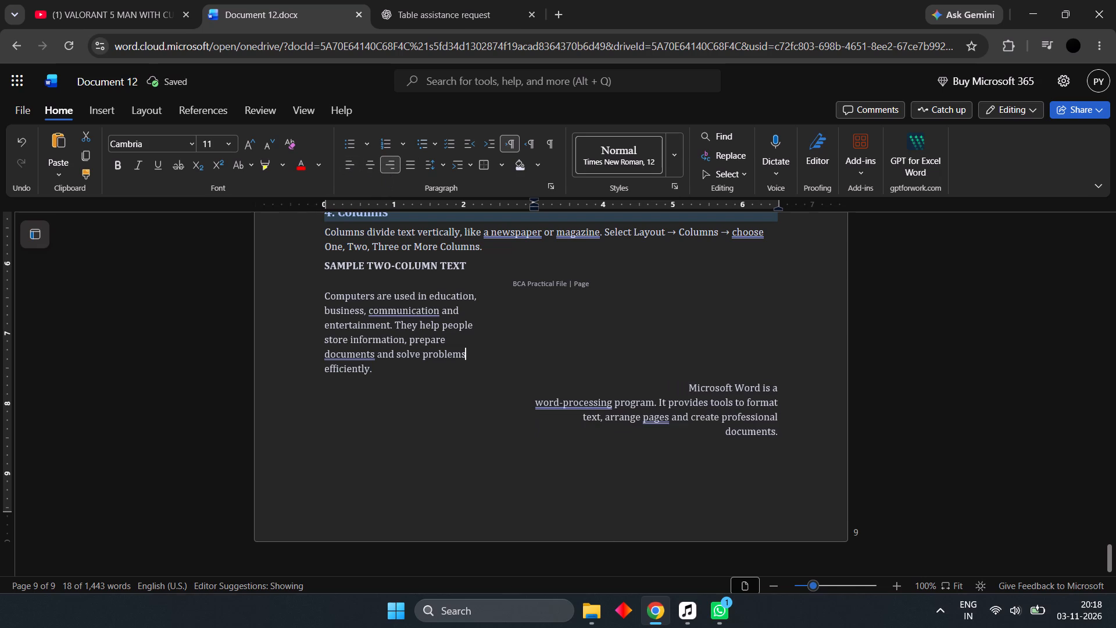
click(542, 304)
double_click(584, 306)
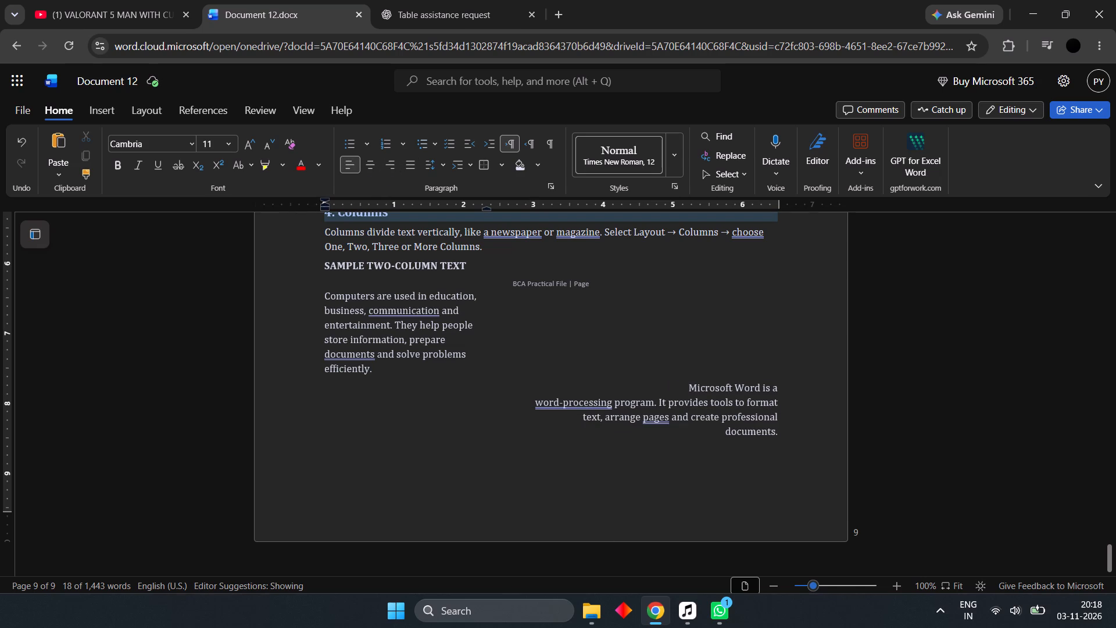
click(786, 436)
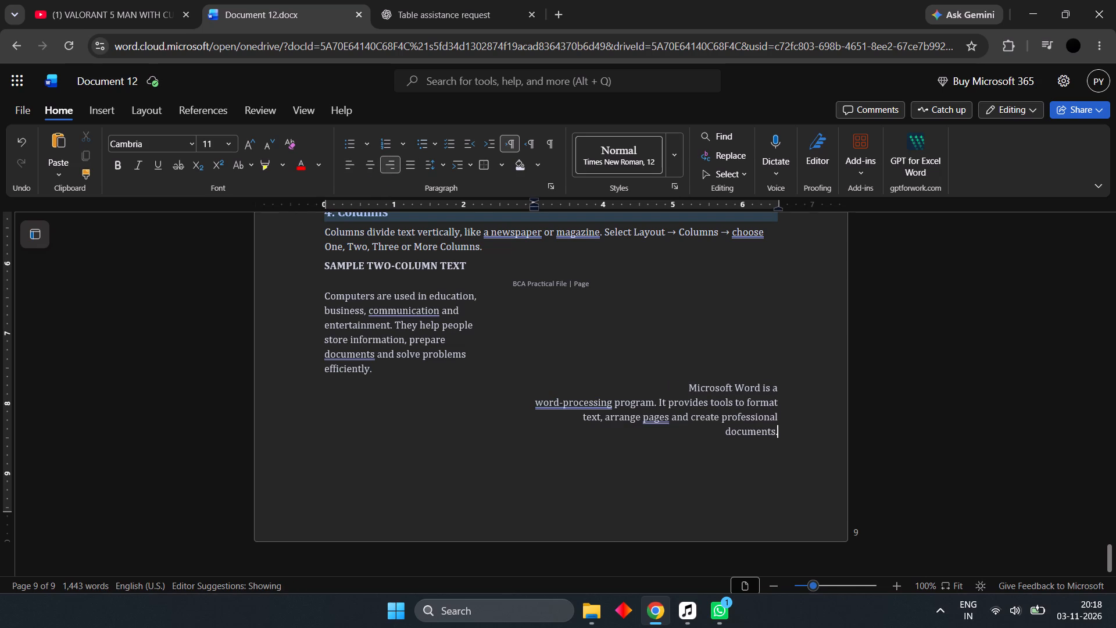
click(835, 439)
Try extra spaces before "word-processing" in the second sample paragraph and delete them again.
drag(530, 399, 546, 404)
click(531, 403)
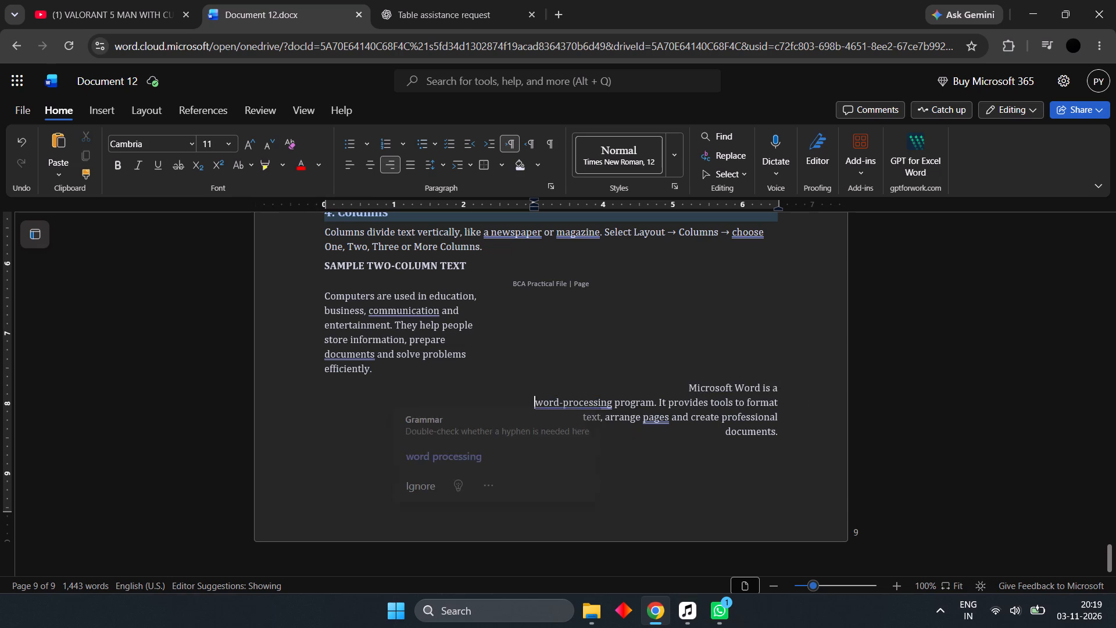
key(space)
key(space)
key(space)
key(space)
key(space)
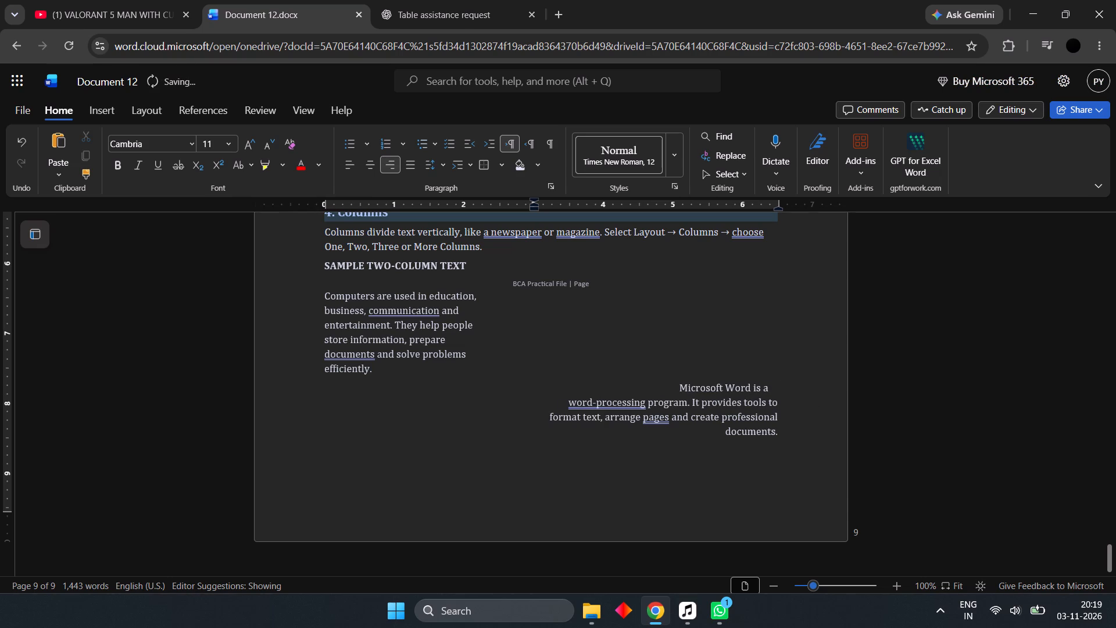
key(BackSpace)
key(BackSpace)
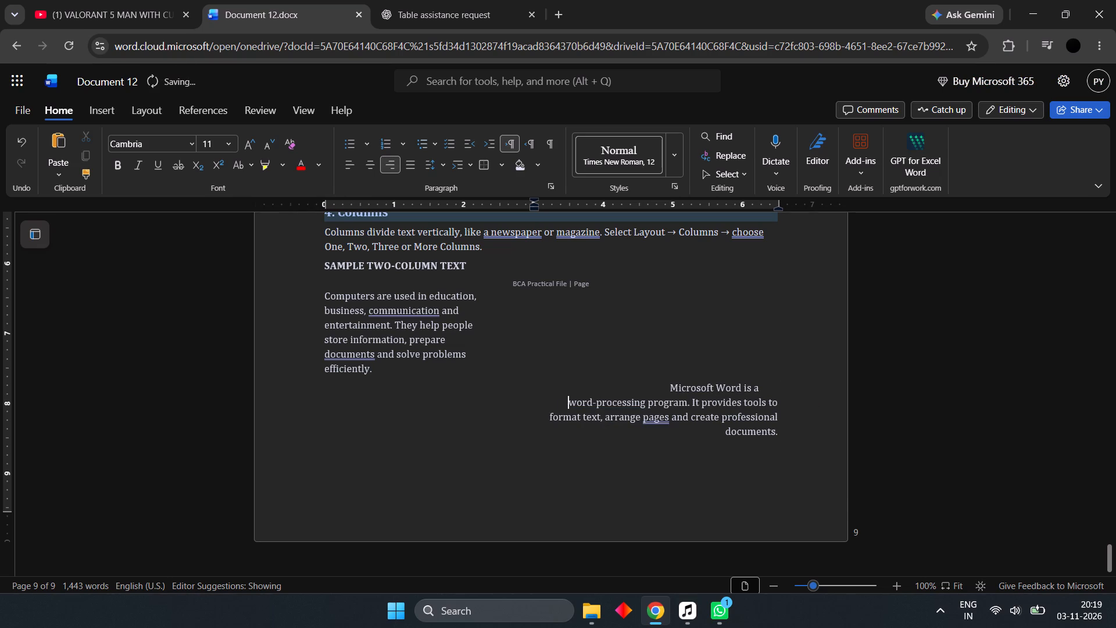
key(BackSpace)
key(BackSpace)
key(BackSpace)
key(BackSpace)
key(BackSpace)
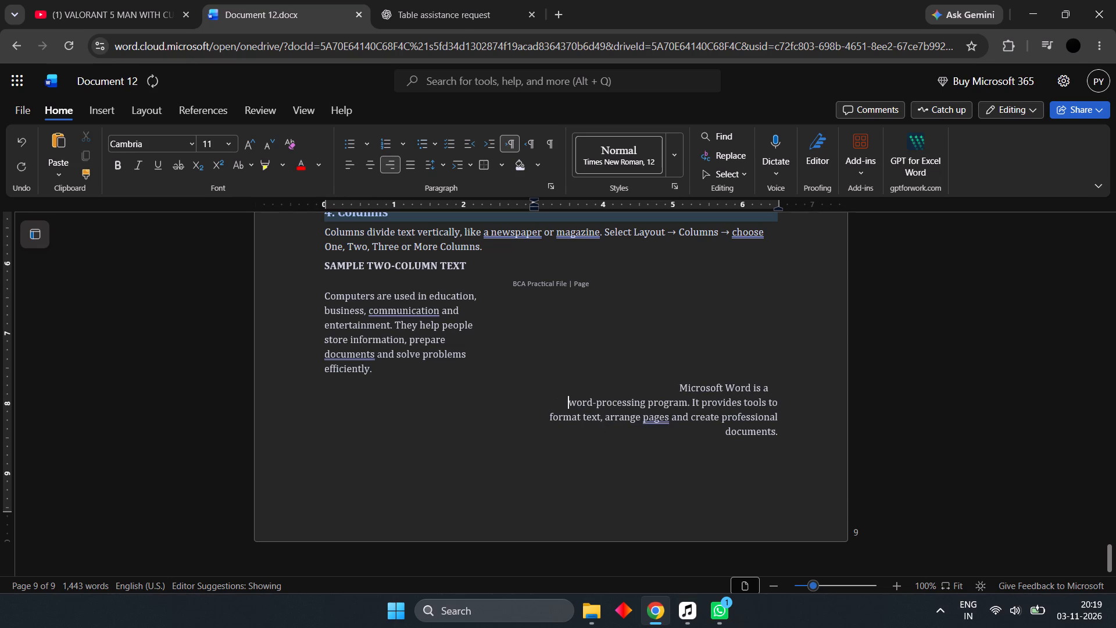
Delete the extra leading spaces before "Microsoft Word is a" in the second sample paragraph.
click(674, 384)
key(BackSpace)
key(BackSpace)
key(BackSpace)
key(BackSpace)
key(BackSpace)
key(BackSpace)
key(BackSpace)
key(BackSpace)
key(BackSpace)
key(BackSpace)
key(BackSpace)
click(643, 386)
key(BackSpace)
key(BackSpace)
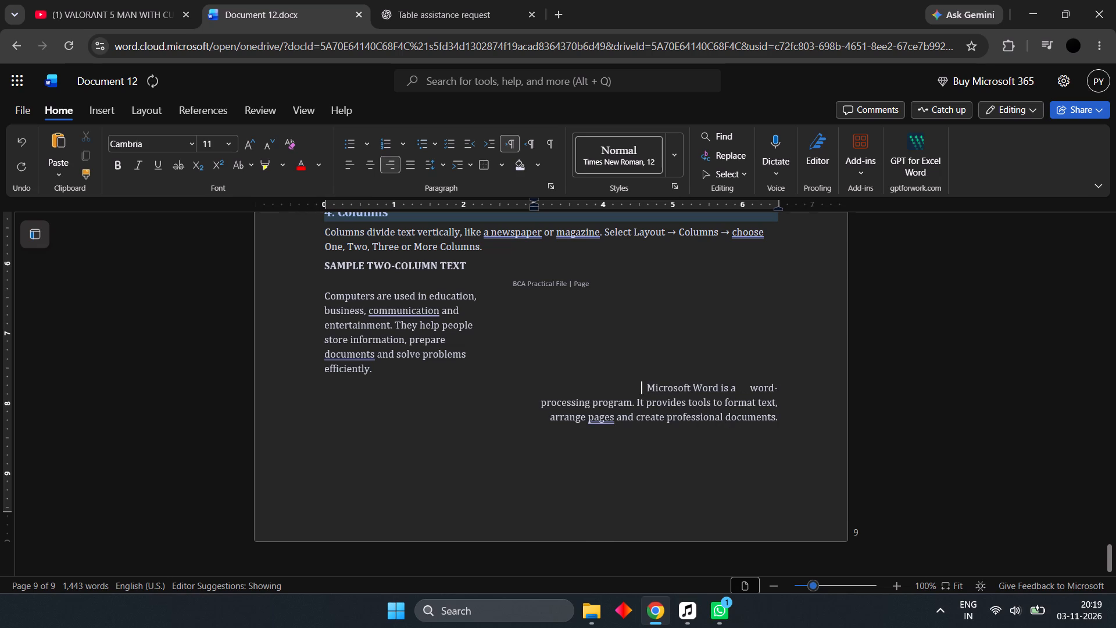
key(BackSpace)
key(BackSpace)
click(648, 388)
key(BackSpace)
key(BackSpace)
key(BackSpace)
key(BackSpace)
key(BackSpace)
key(BackSpace)
key(BackSpace)
key(BackSpace)
key(BackSpace)
key(BackSpace)
key(BackSpace)
key(BackSpace)
key(BackSpace)
key(BackSpace)
key(BackSpace)
key(BackSpace)
key(BackSpace)
key(BackSpace)
key(BackSpace)
key(BackSpace)
key(BackSpace)
Clear the "Microsoft Word" paragraph's left indent and reset it to about 3.25 in on the ruler.
key(BackSpace)
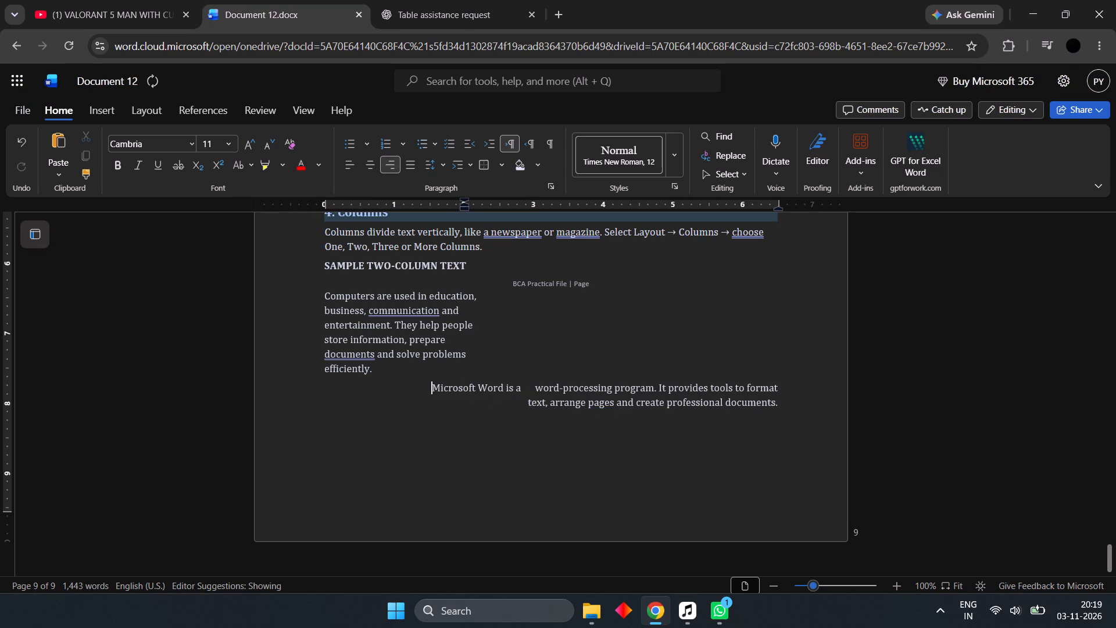
key(BackSpace)
key(BackSpace)
key(BackSpace)
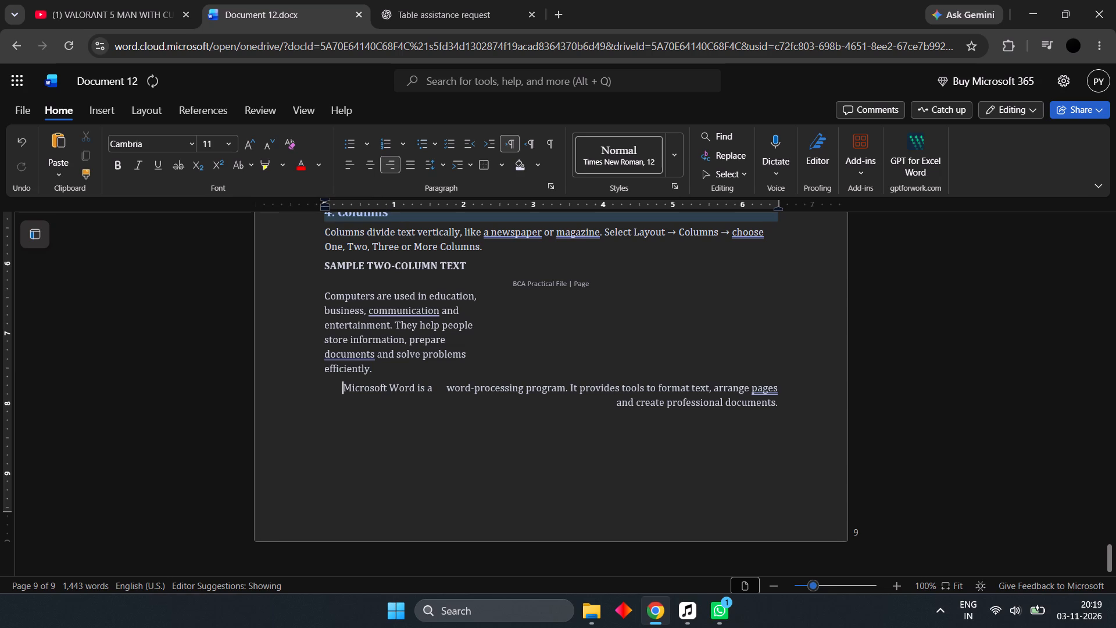
drag(325, 210, 556, 217)
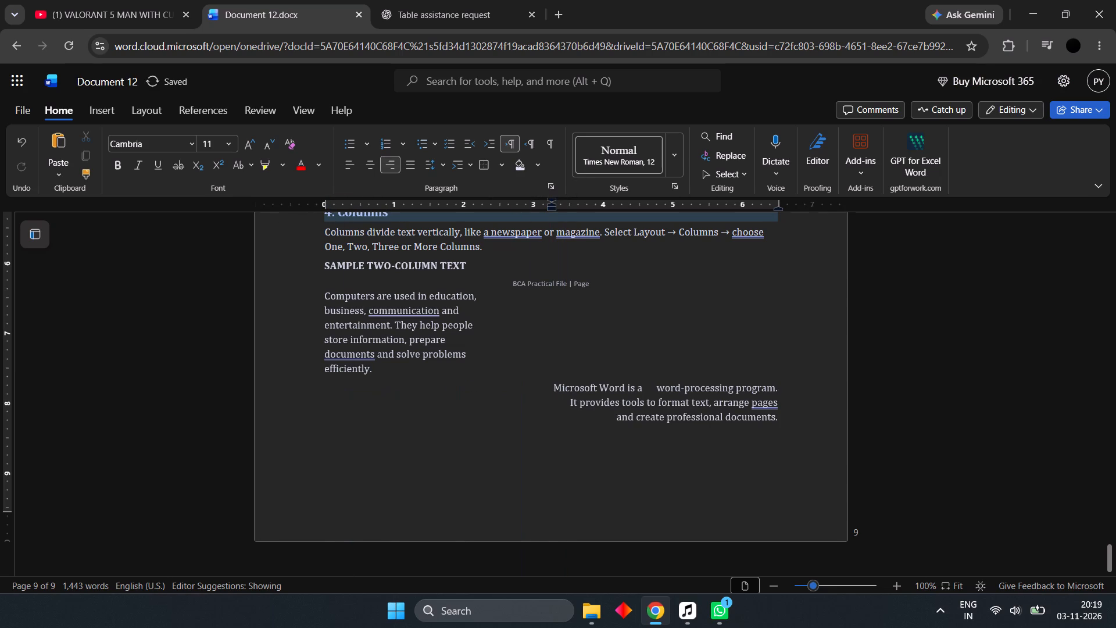
Delete the surplus spaces before "word-processing" in the second sample paragraph.
click(659, 387)
key(BackSpace)
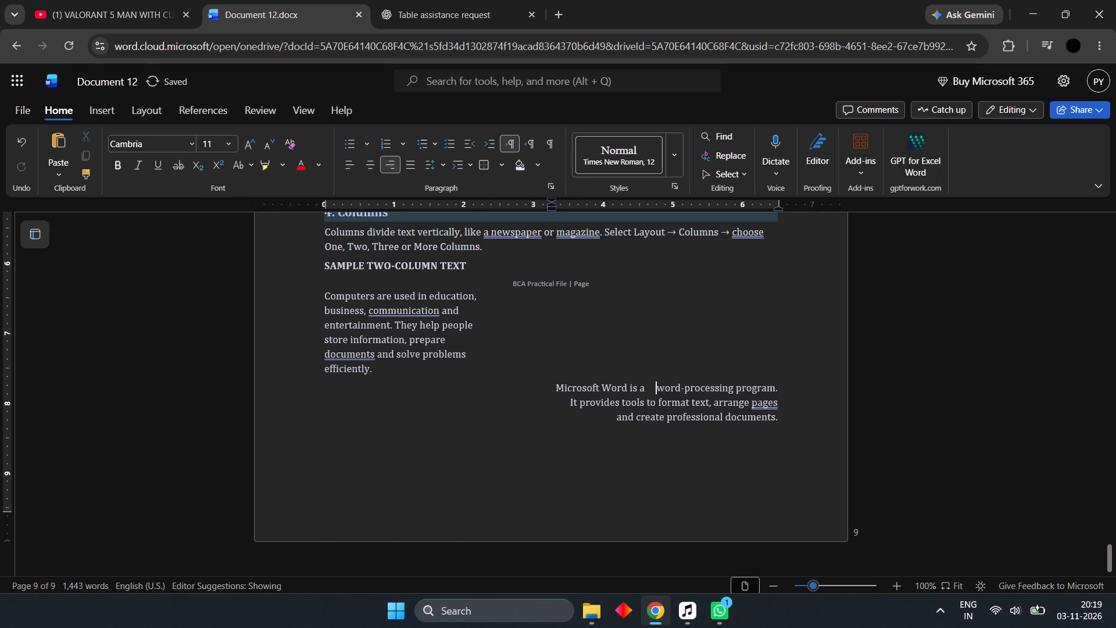
key(BackSpace)
key(BackSpace)
key(BackSpace)
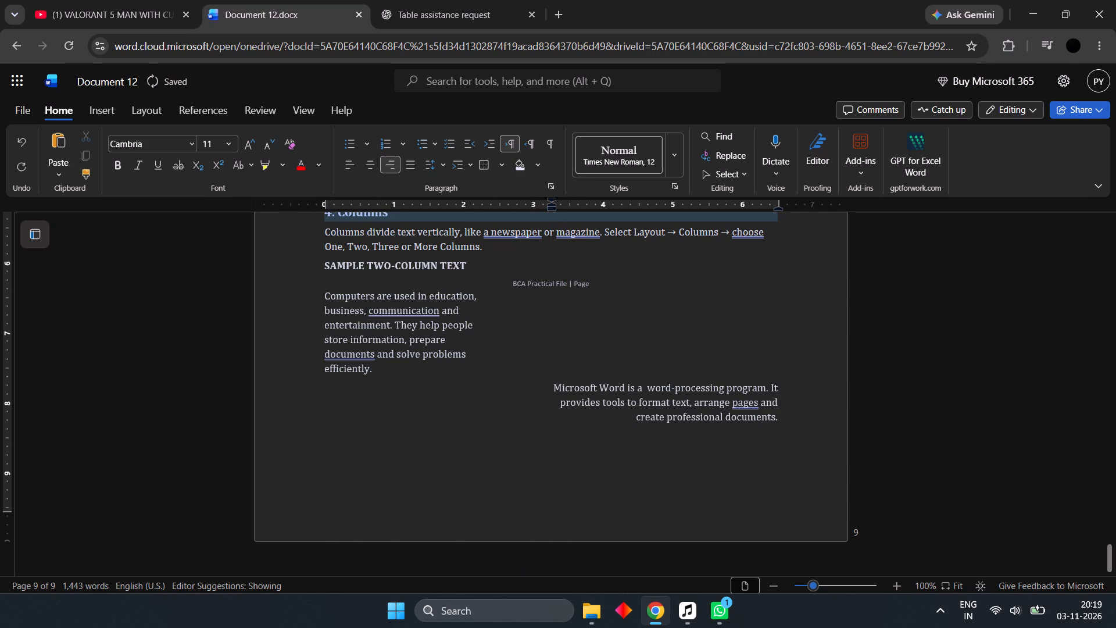
click(586, 440)
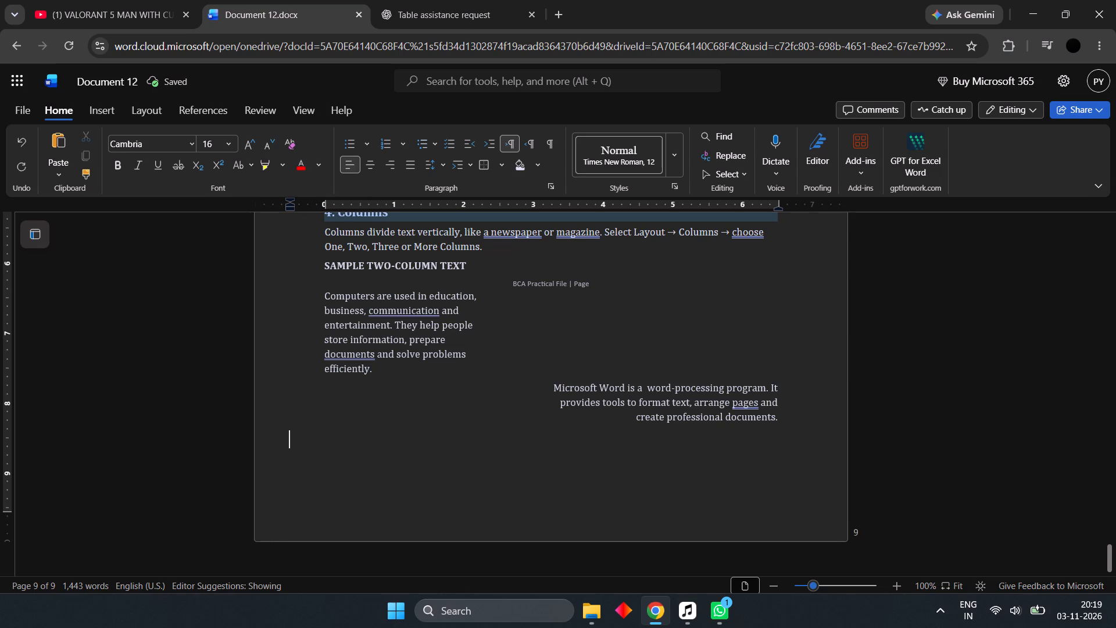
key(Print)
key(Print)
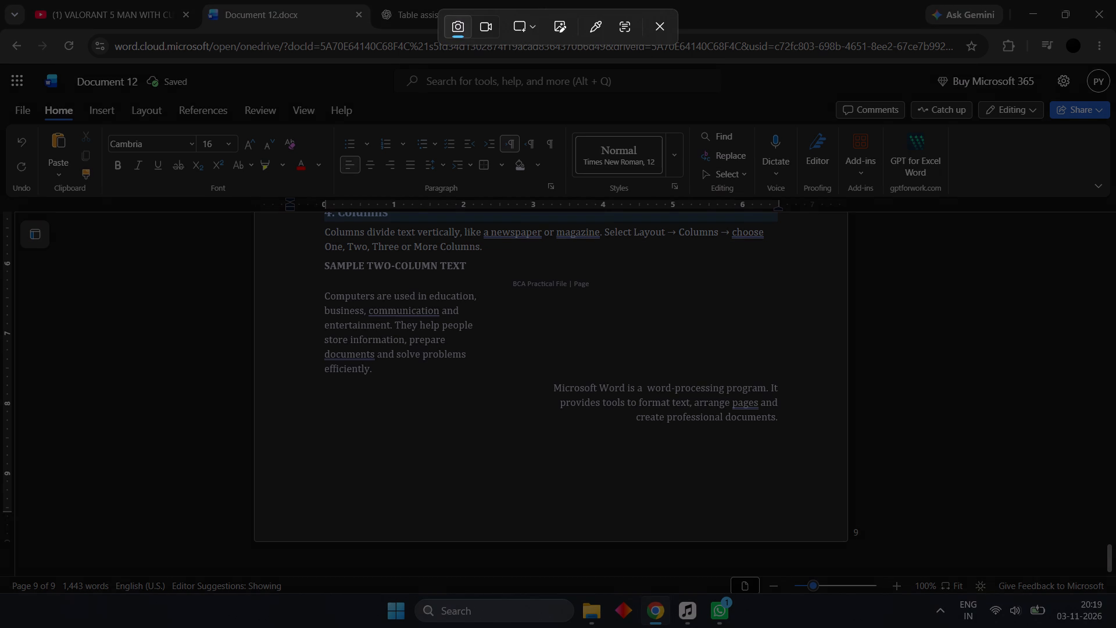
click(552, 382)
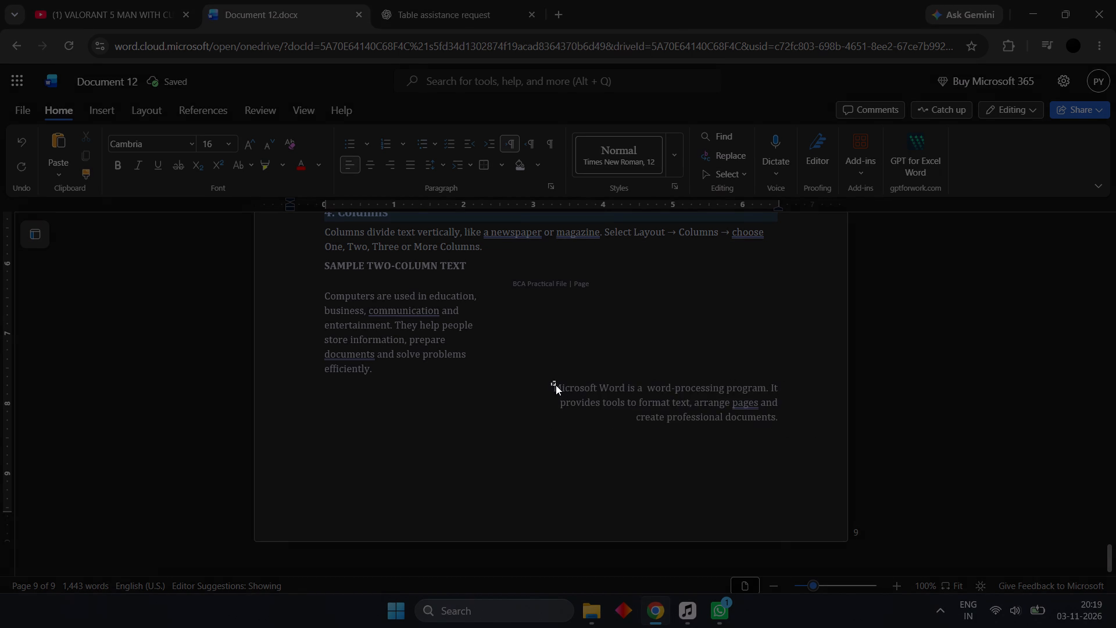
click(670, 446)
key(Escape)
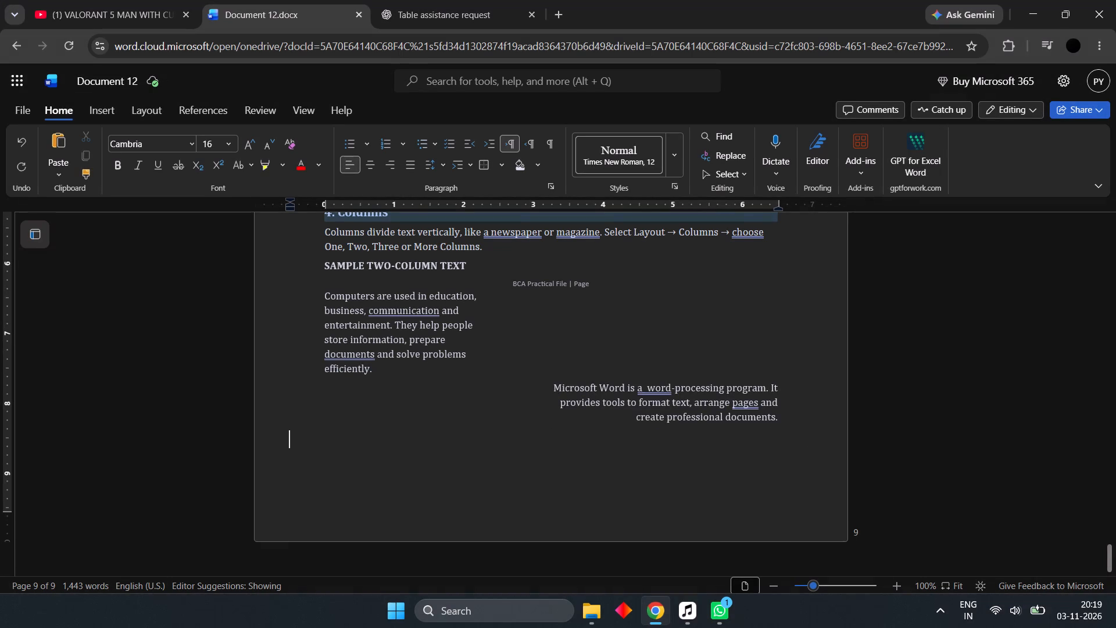
Add blank lines after the "Microsoft Word" paragraph to carry the text cursor onto a new page 10.
scroll(530, 420, down, 4)
click(800, 418)
key(Return)
key(Return)
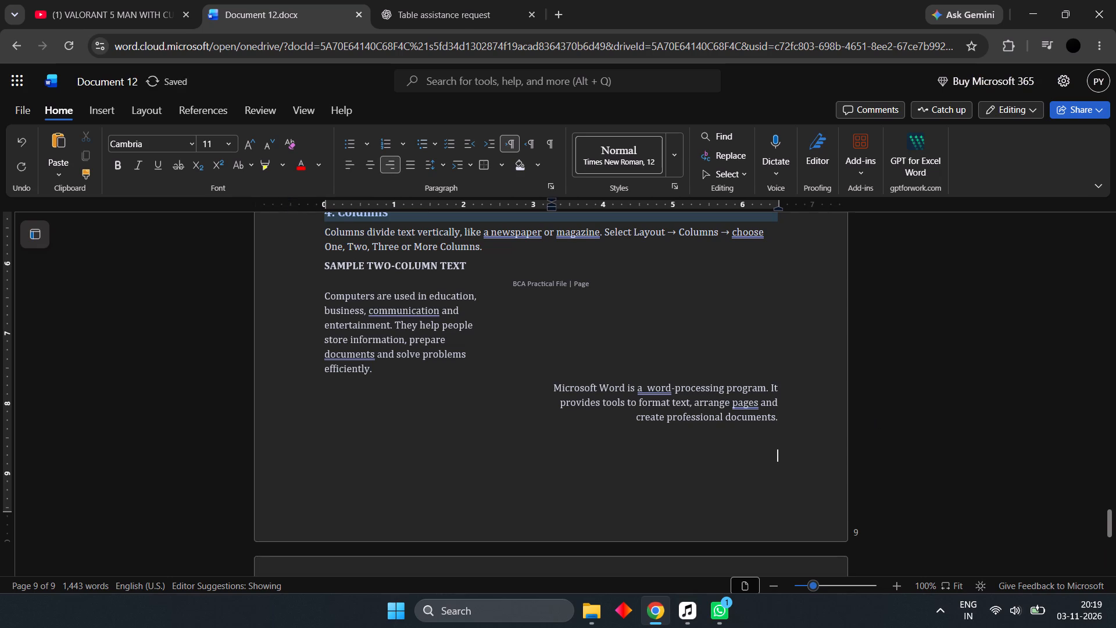
key(Return)
scroll(789, 411, down, 3)
key(Return)
key(Return)
click(375, 386)
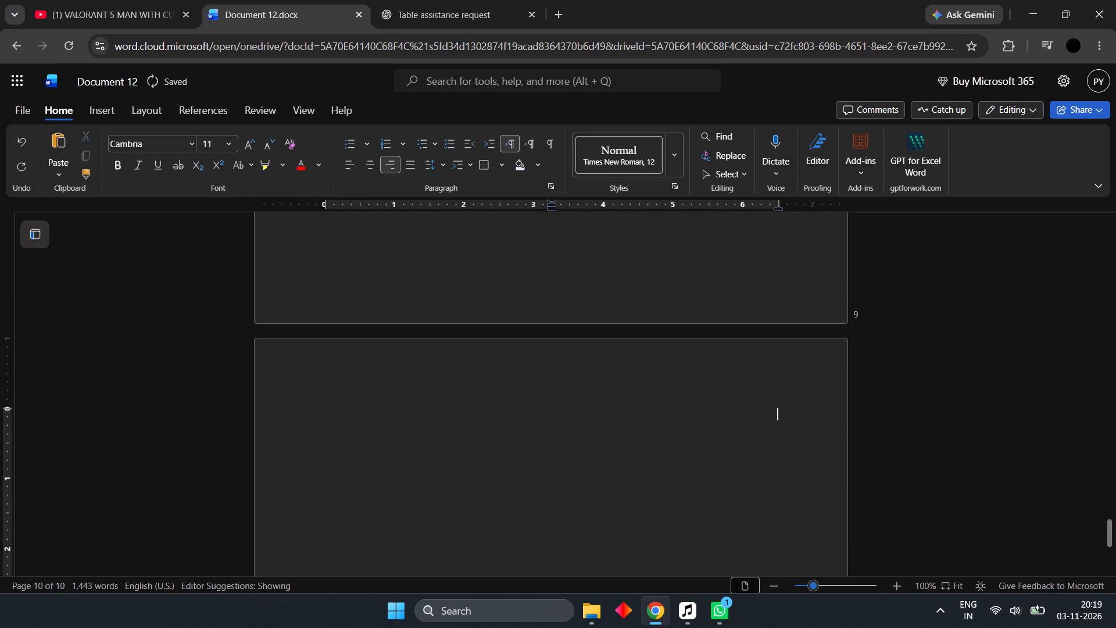
Left-align the empty line on page 10 and set its left indent to about -0.50 in.
click(359, 163)
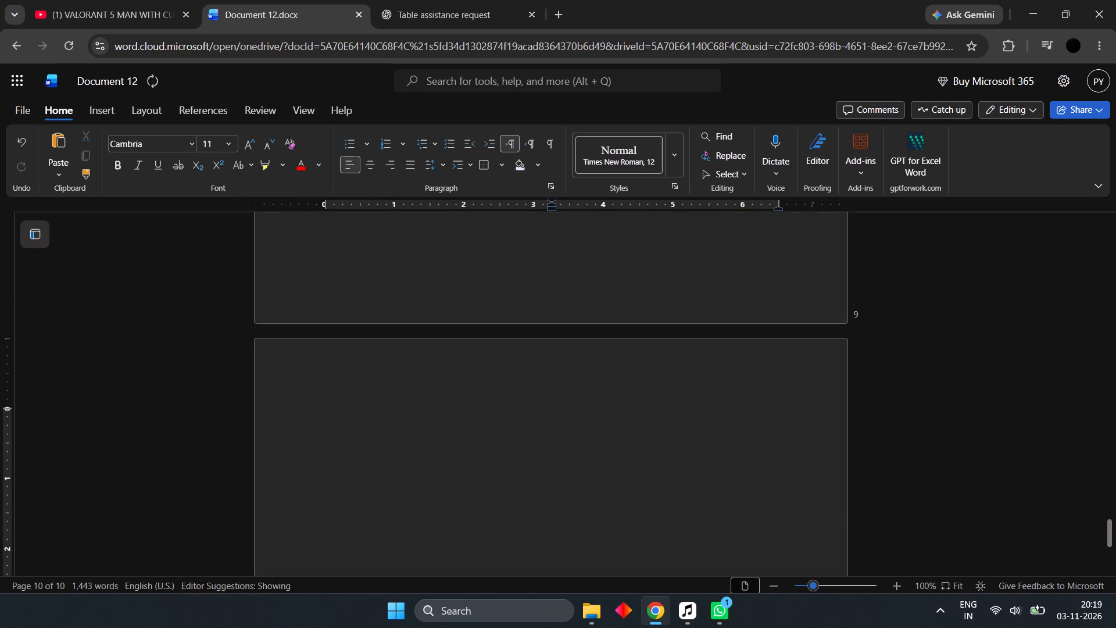
scroll(374, 349, up, 3)
scroll(413, 325, down, 2)
drag(554, 210, 291, 235)
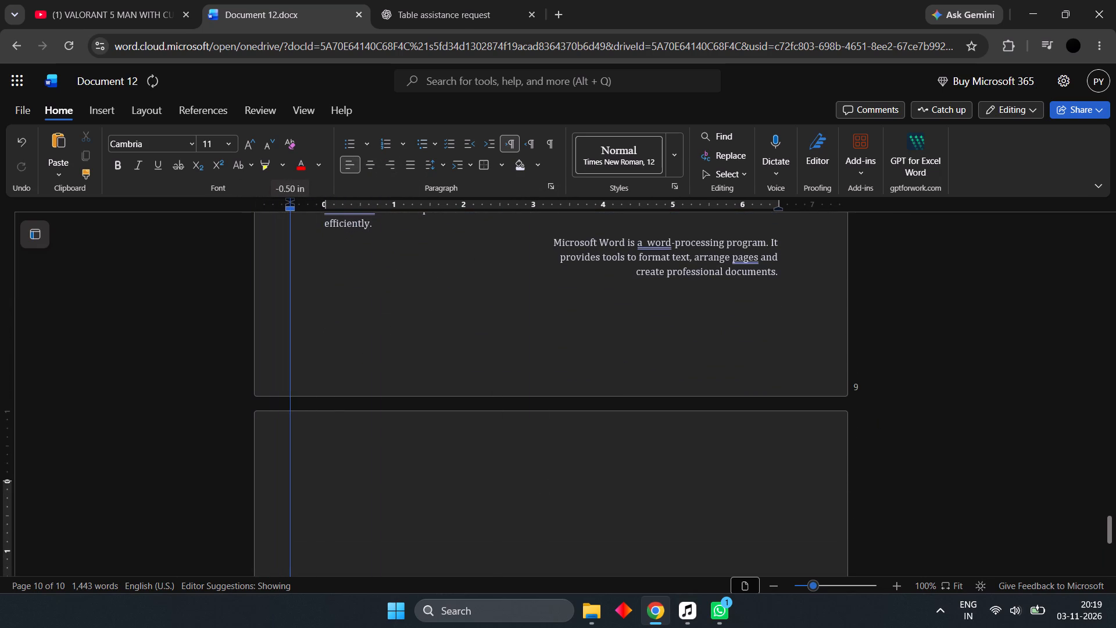
drag(291, 235, 292, 234)
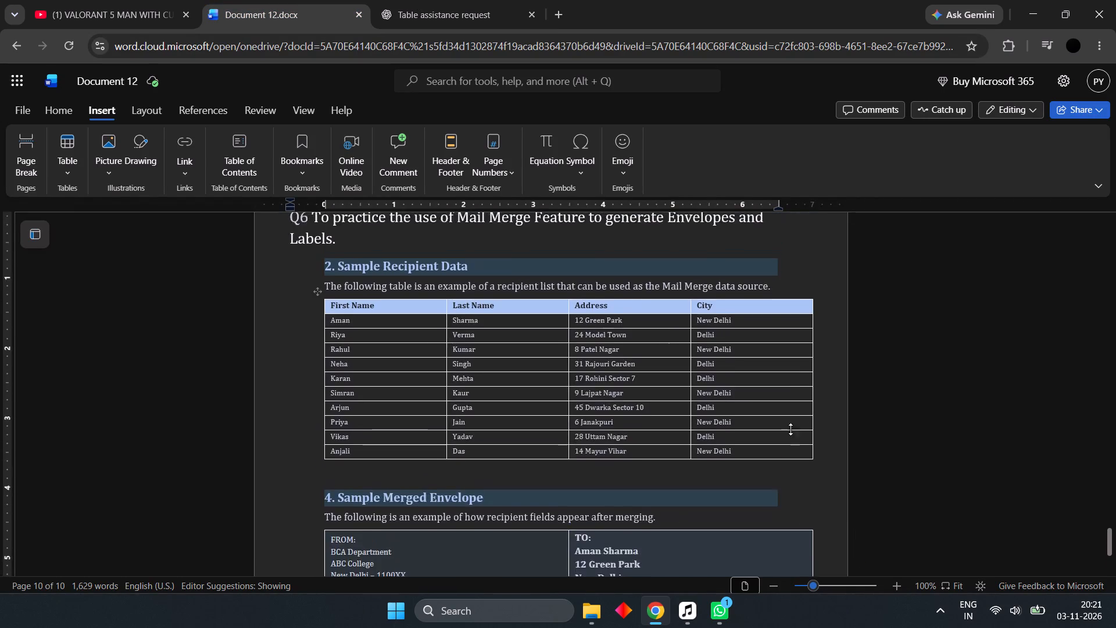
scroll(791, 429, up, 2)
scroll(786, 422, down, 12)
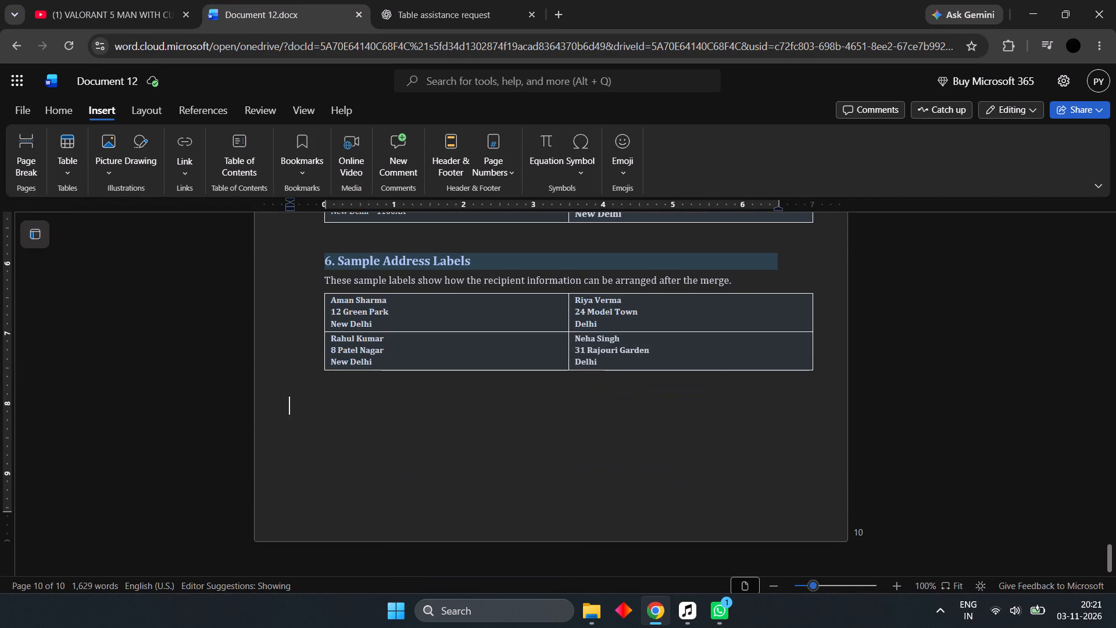
Add three empty lines below the Sample Address Labels table.
key(Return)
key(Return)
scroll(319, 387, down, 5)
key(Return)
scroll(314, 358, down, 1)
scroll(314, 356, up, 6)
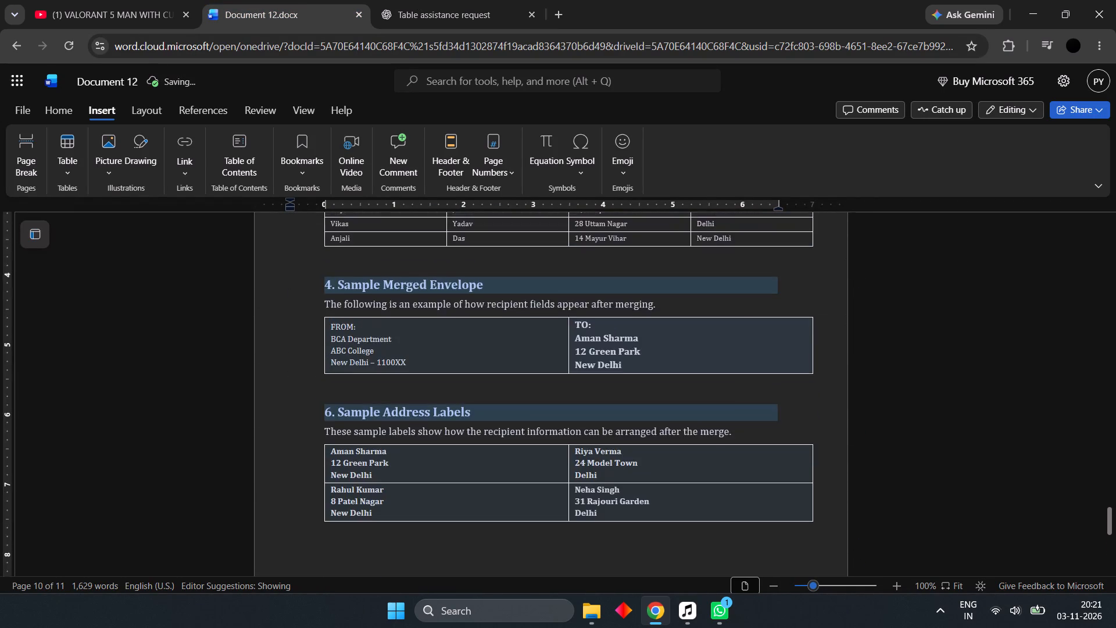
Start the next question on a new line below the Sample Address Labels section with the label "Q7".
scroll(314, 351, down, 4)
key(Return)
text(Q7)
Copy practical 7's Excel basic formatting text from the ChatGPT table and paste it after "Q7" in Document 12, followed by a new line.
click(412, 0)
scroll(402, 267, up, 14)
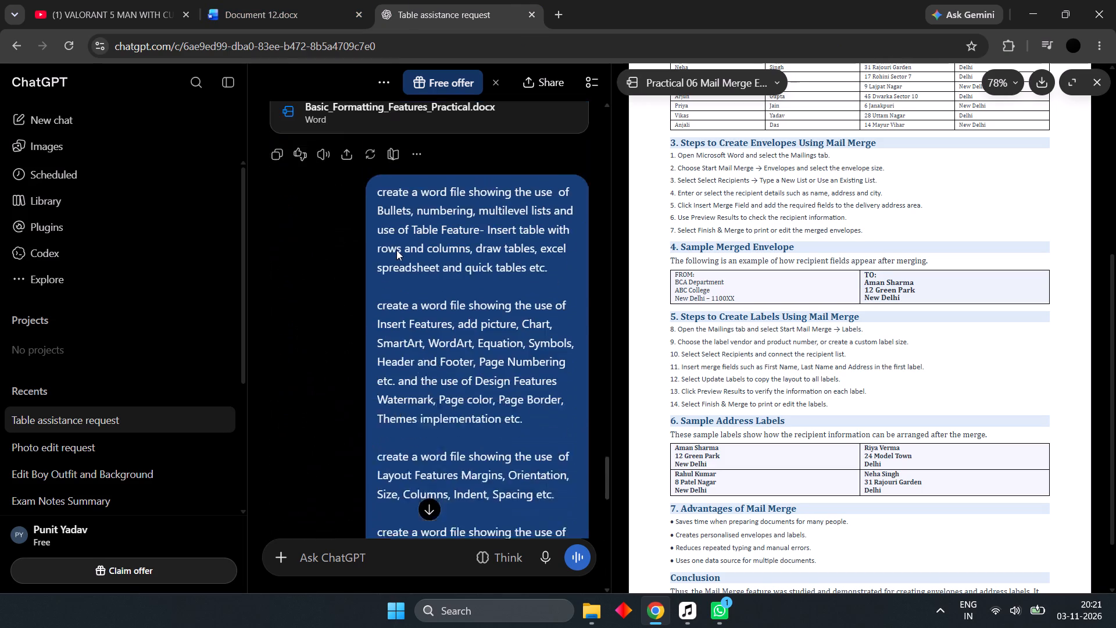
scroll(396, 250, up, 16)
scroll(392, 255, down, 3)
scroll(392, 255, up, 4)
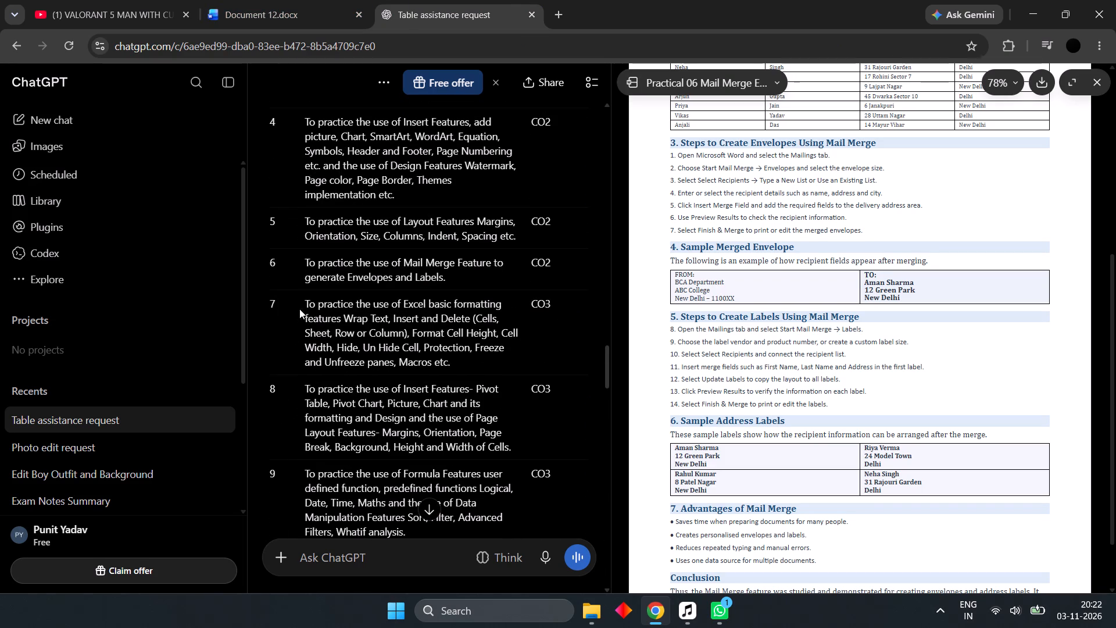
drag(302, 299, 453, 367)
key(ctrl+c)
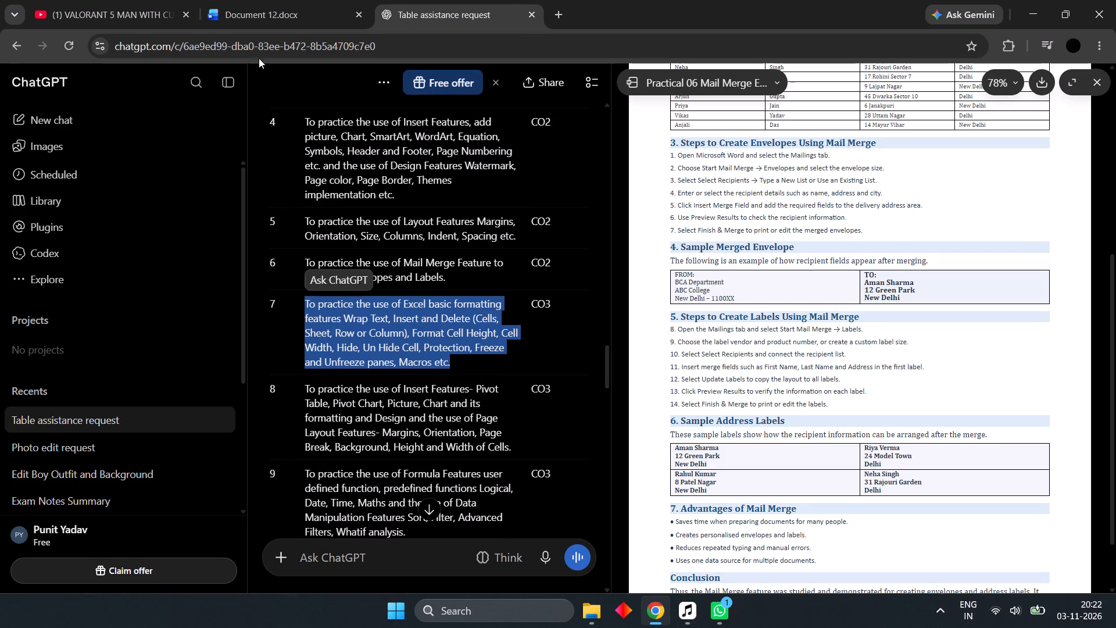
click(253, 0)
key(space)
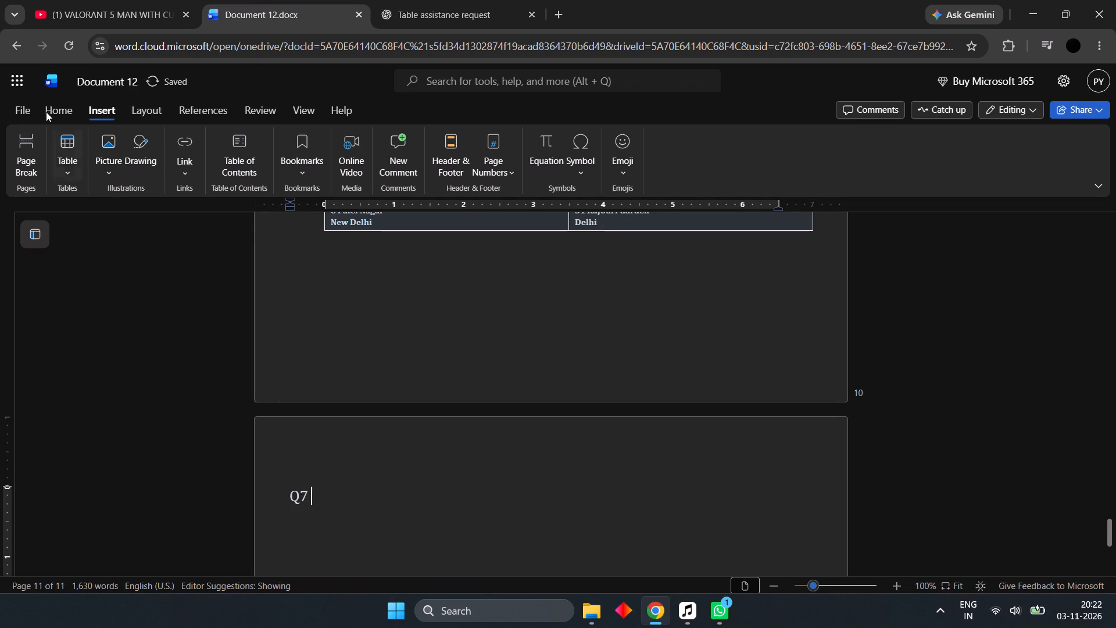
click(42, 108)
key(ctrl+v)
scroll(385, 375, down, 2)
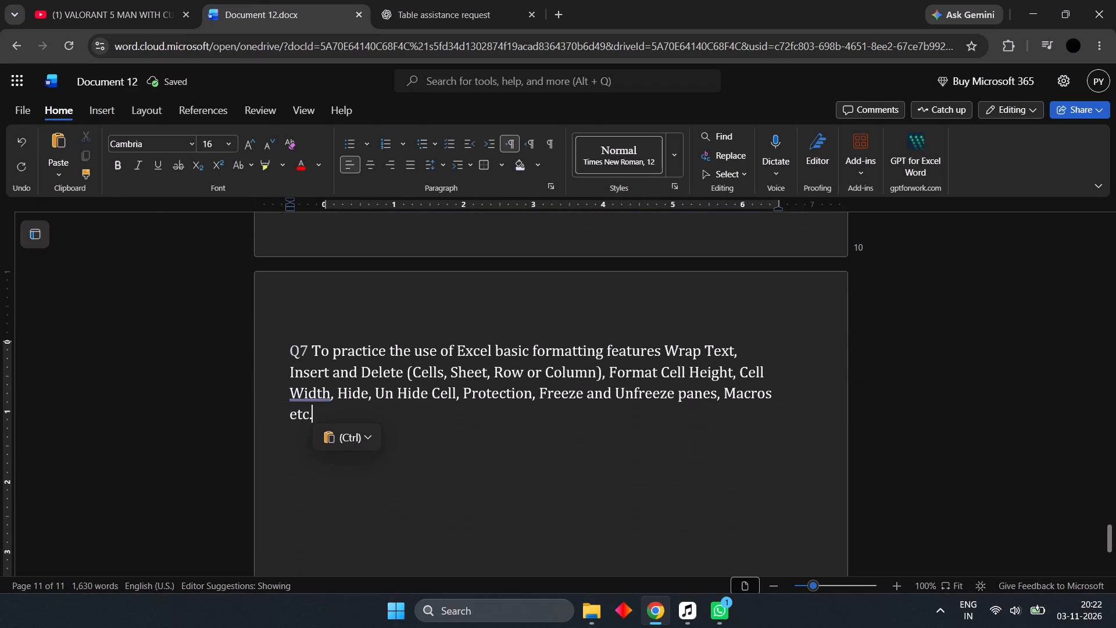
key(Return)
Open the Excel_Practicals_Q7_Q8_Q14 workbook from the Computer_Fundamentals_Practicals_All_Files folder in Excel.
click(596, 615)
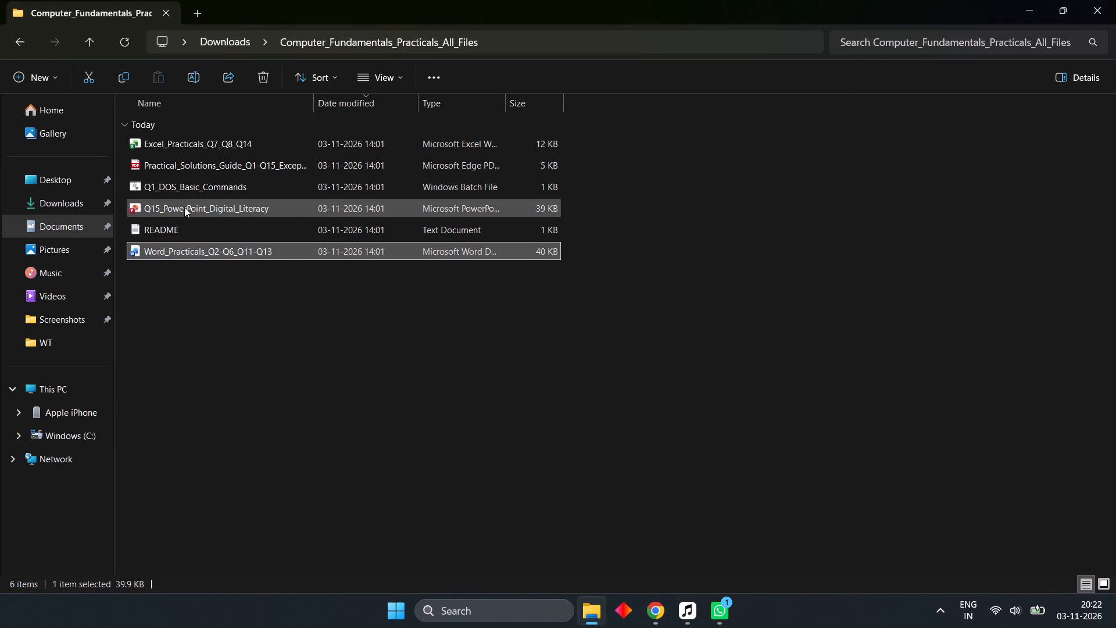
click(200, 307)
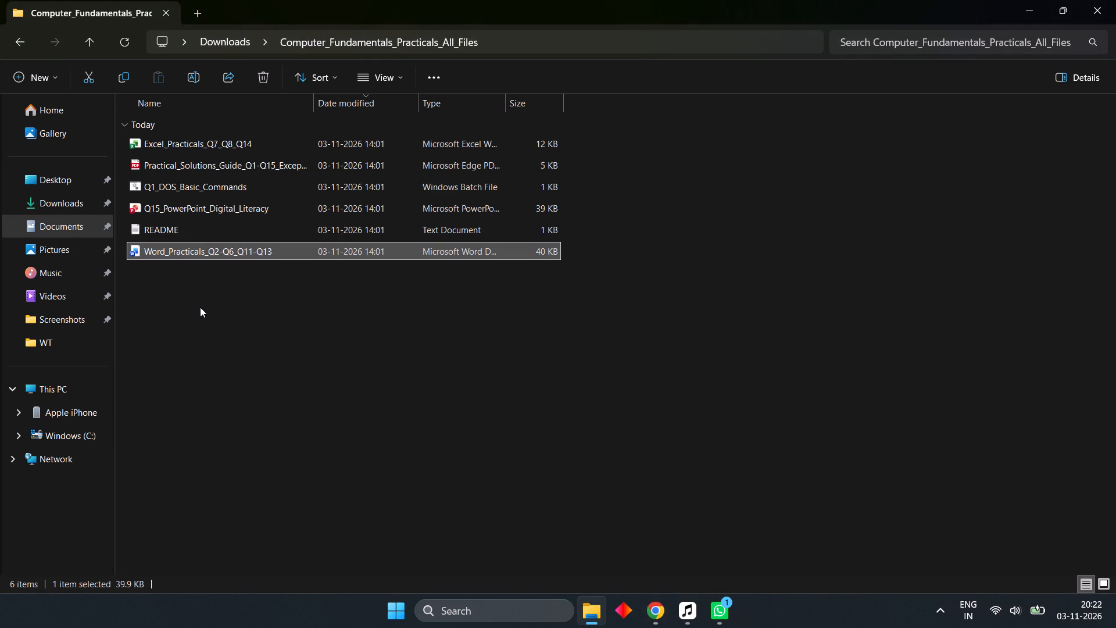
double_click(177, 137)
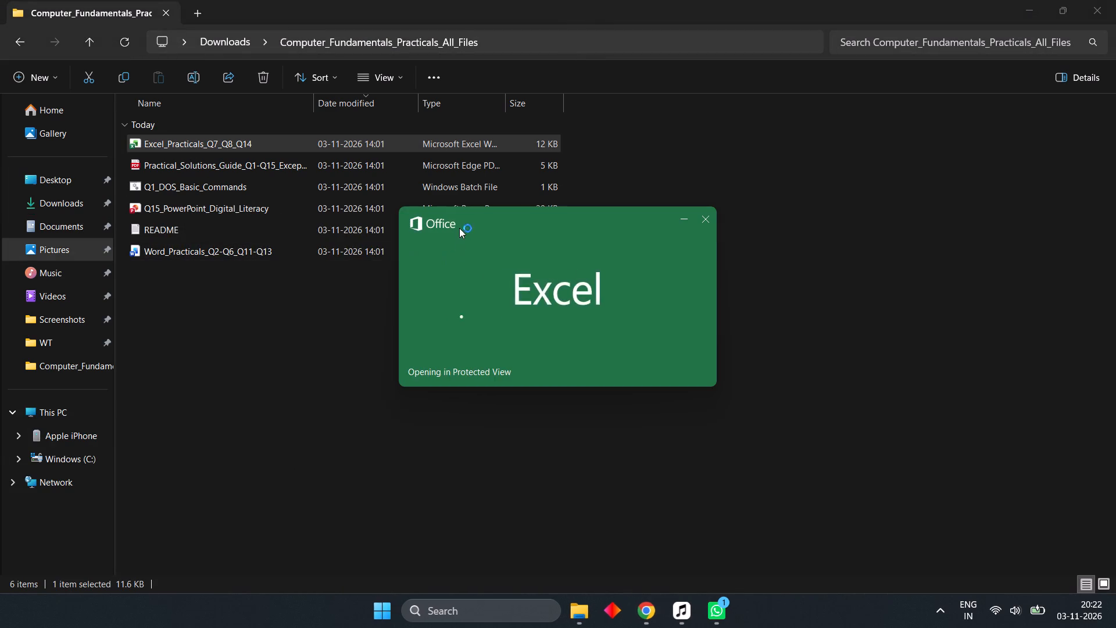
drag(459, 222, 528, 246)
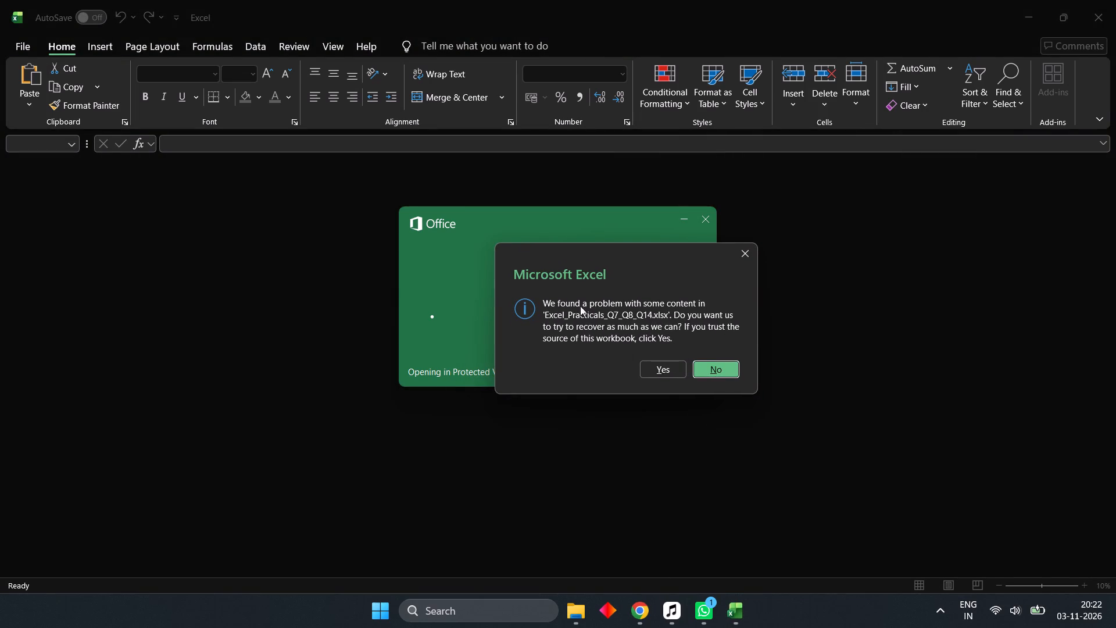
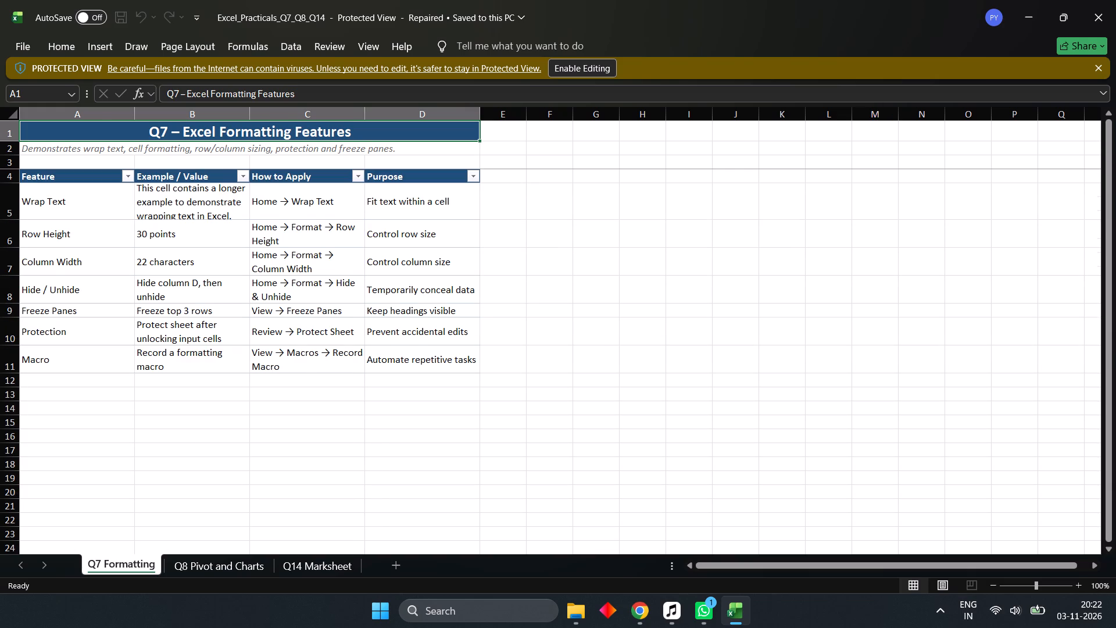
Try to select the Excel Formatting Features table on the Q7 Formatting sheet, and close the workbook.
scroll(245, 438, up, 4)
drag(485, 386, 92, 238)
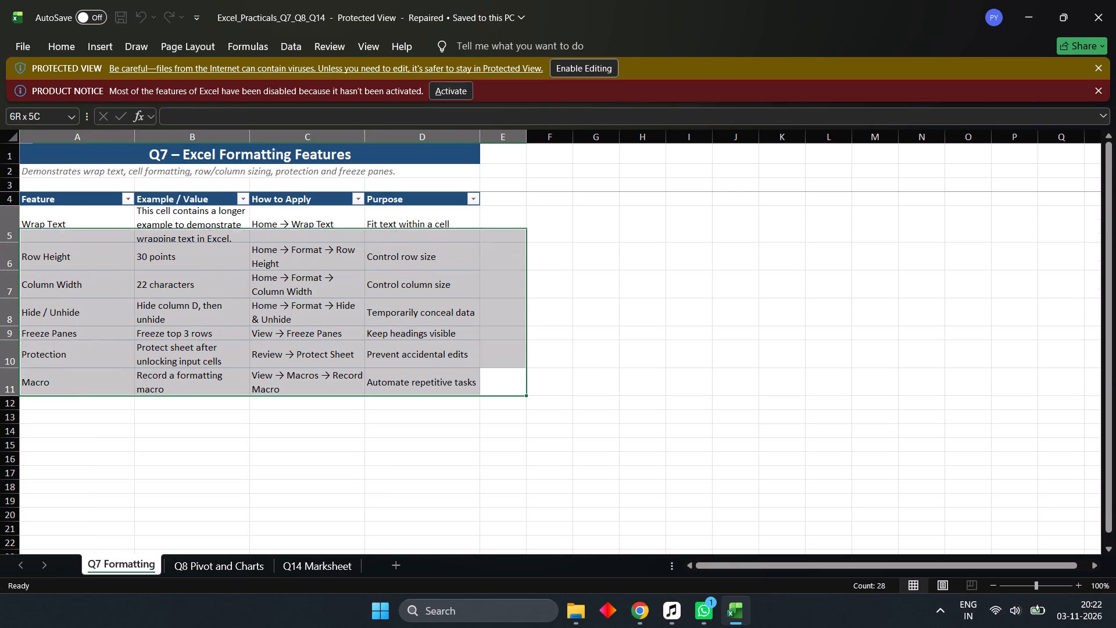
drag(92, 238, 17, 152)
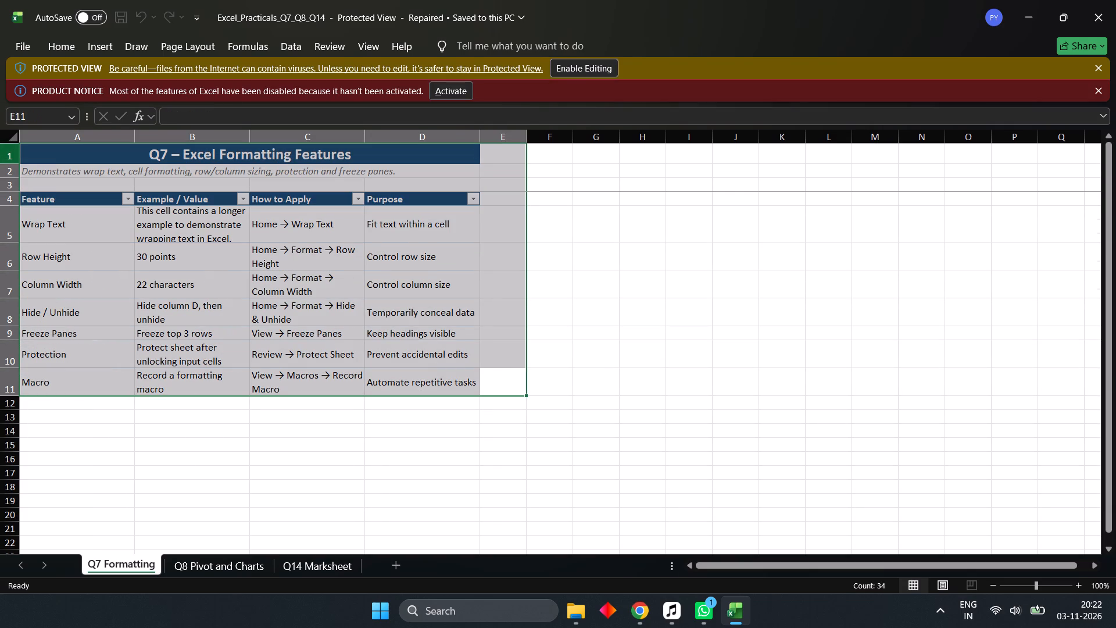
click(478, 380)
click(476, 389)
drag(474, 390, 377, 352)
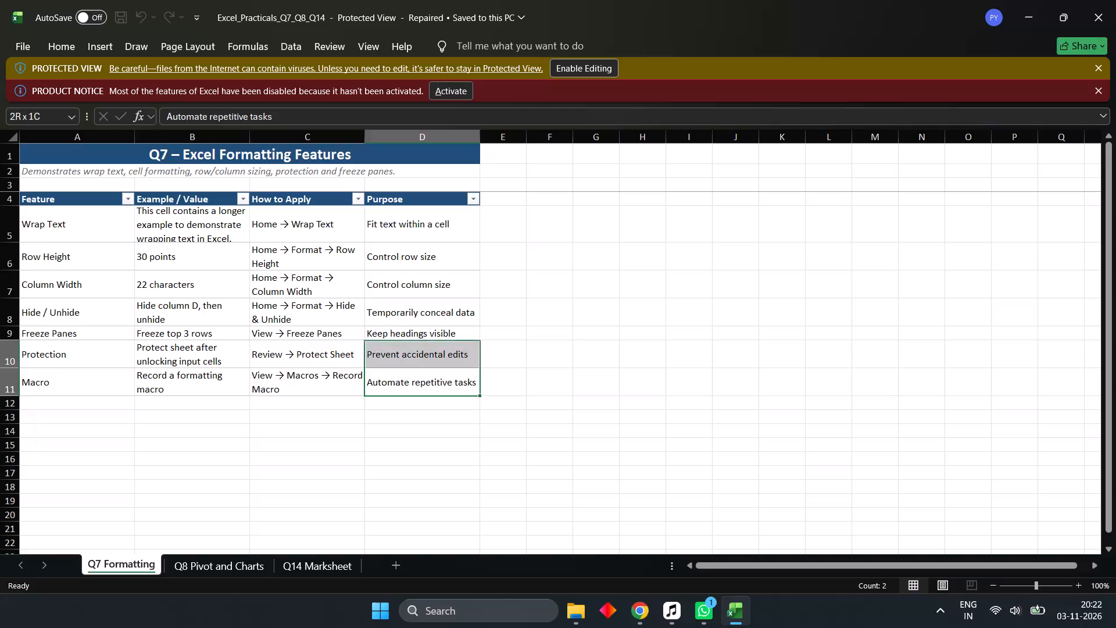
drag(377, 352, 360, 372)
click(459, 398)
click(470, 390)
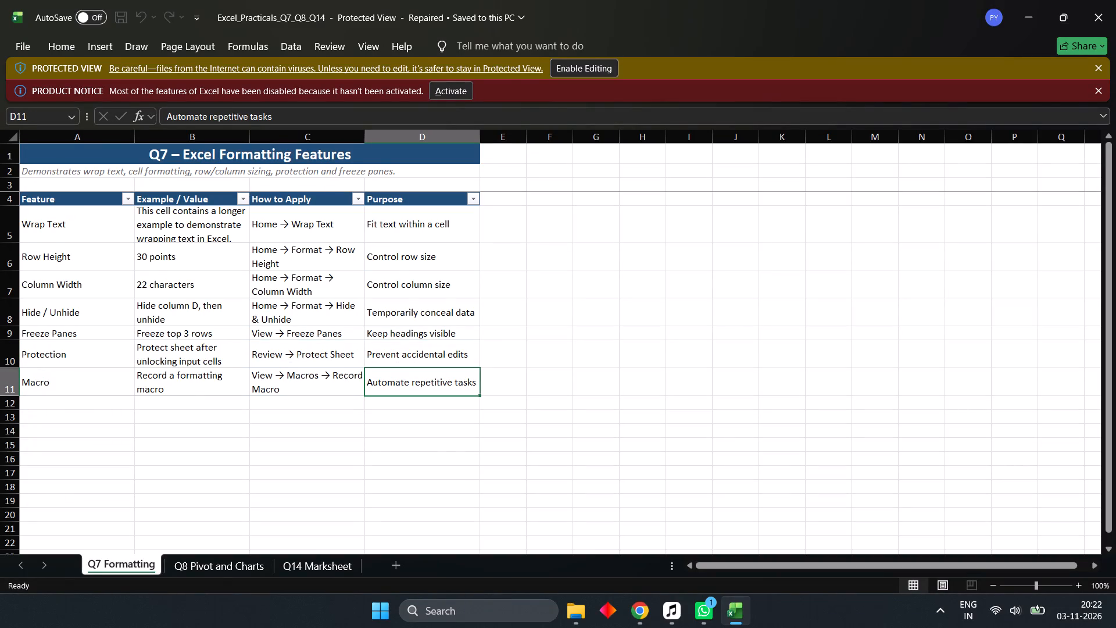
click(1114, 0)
Switch to Chrome, search for "excel" in a new tab and open Microsoft Excel for the Web from the results.
key(alt+Tab)
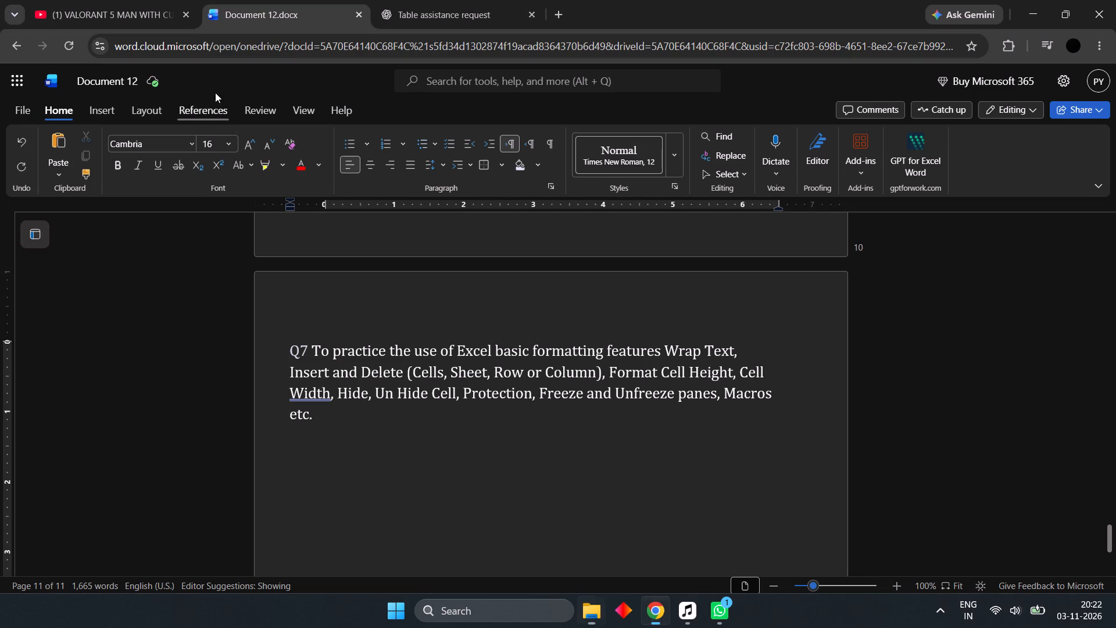
click(552, 12)
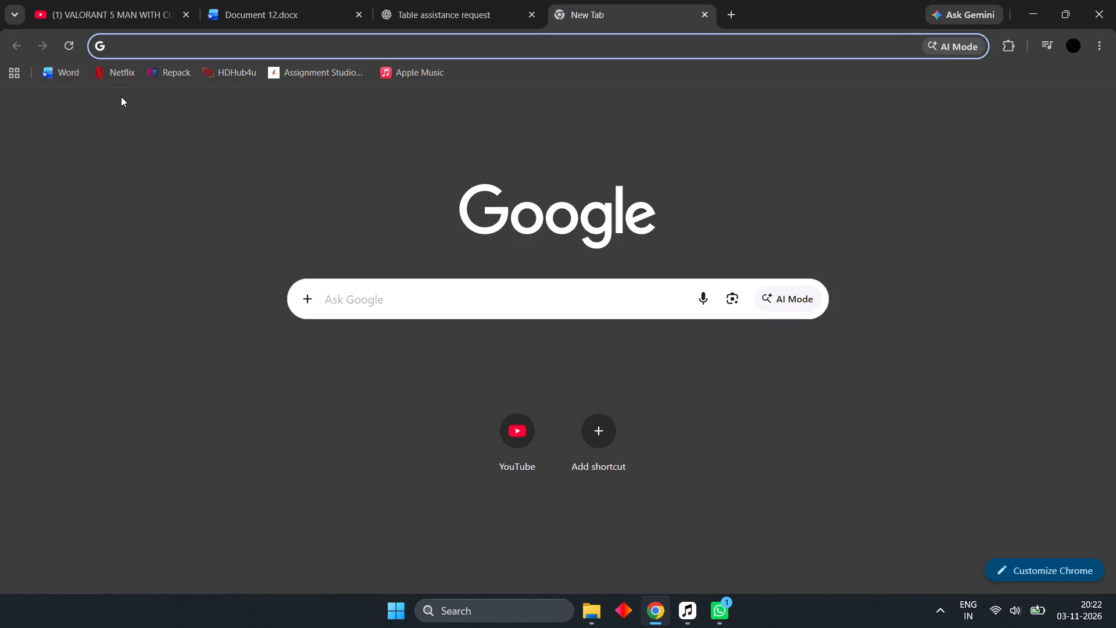
text(ex)
text(cel)
key(Return)
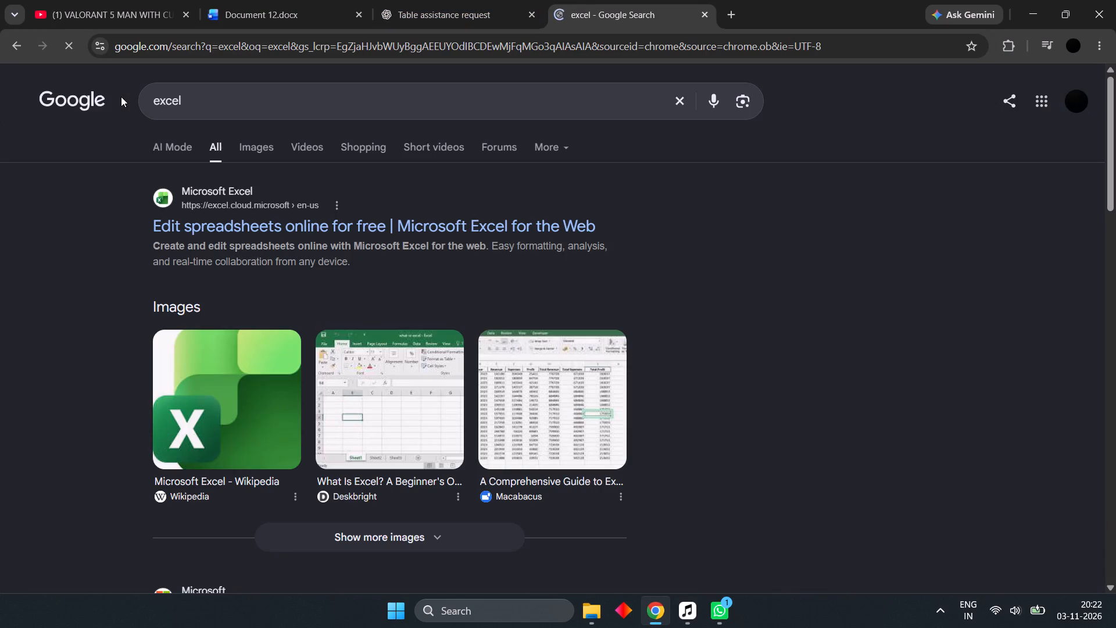
click(202, 218)
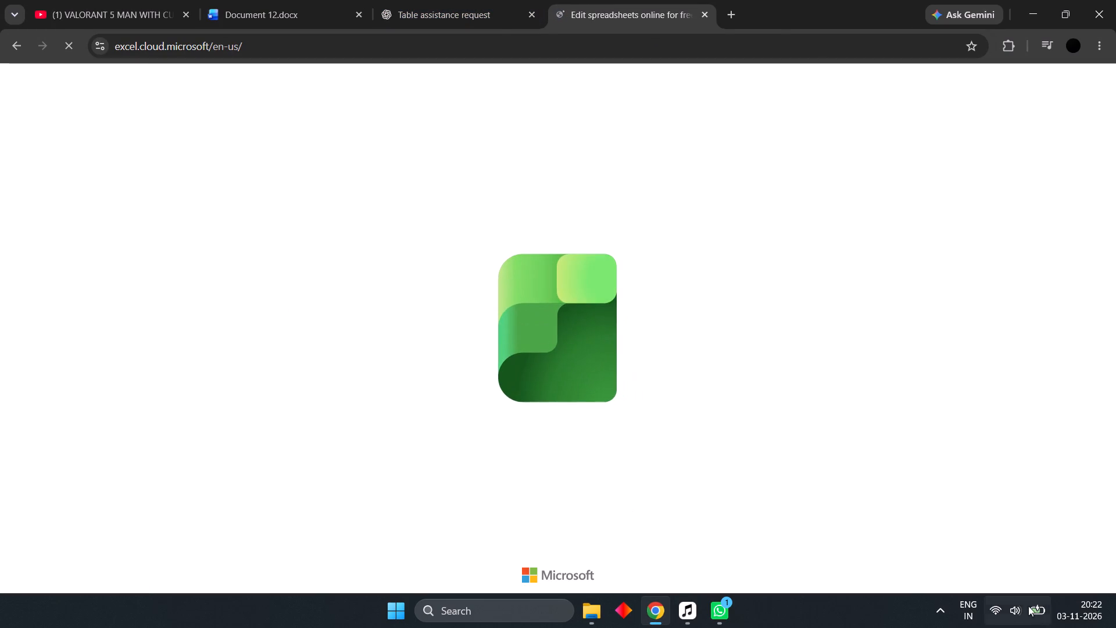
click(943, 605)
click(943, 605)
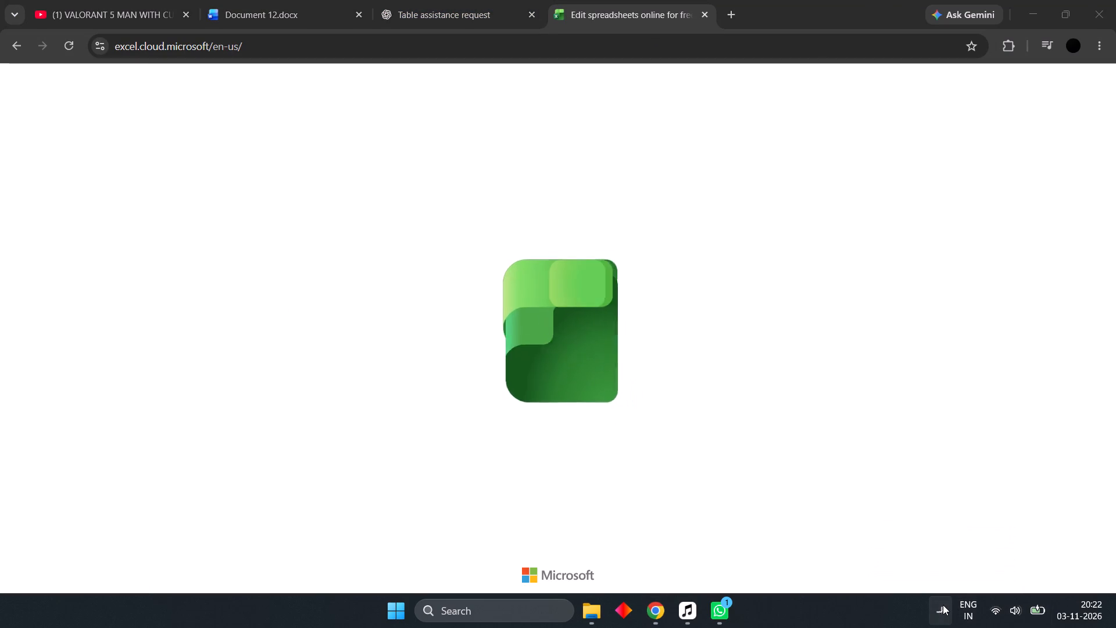
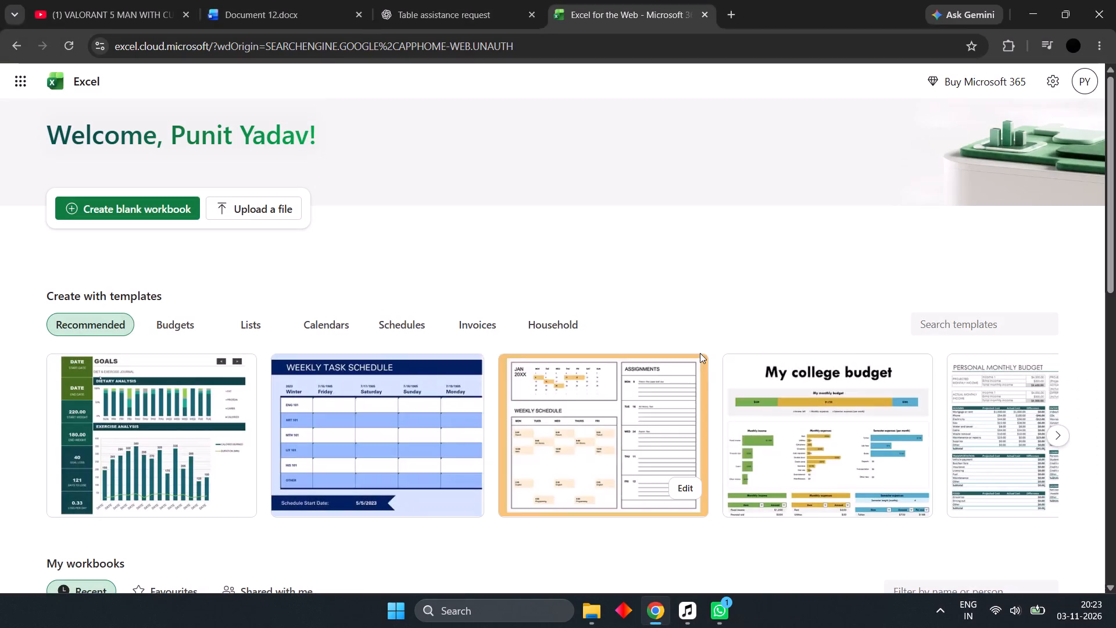
Open the Excel_Practicals_Q7_Q8_Q14 workbook in Excel for the web.
click(503, 245)
click(728, 429)
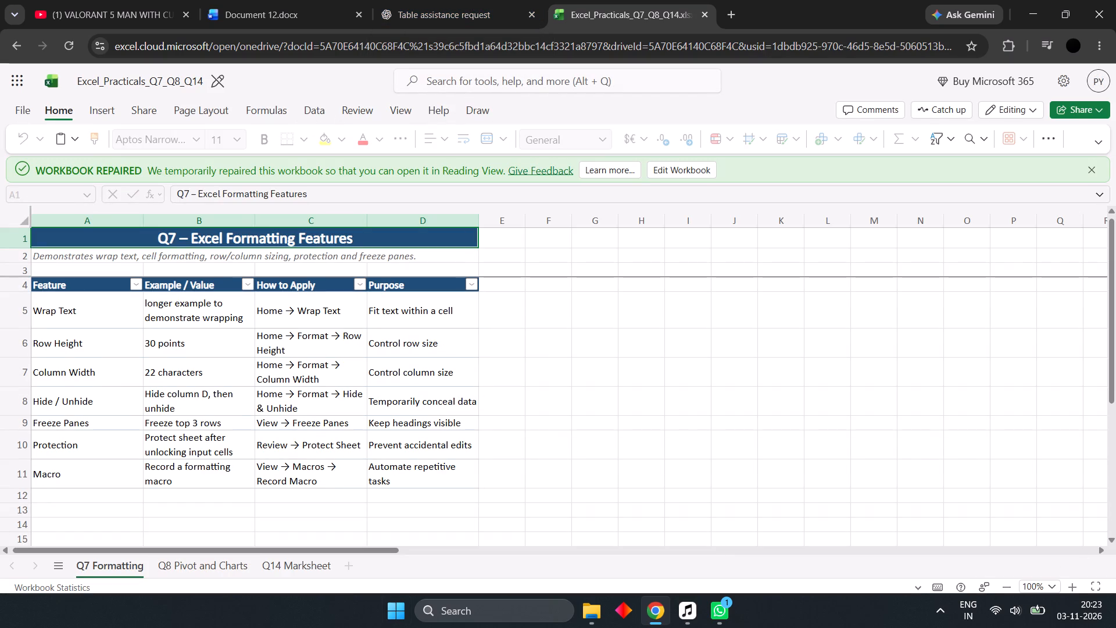
Select the description row 2 on the Q7 Formatting sheet and have the damaged workbook fixed for editing.
click(148, 258)
triple_click(419, 259)
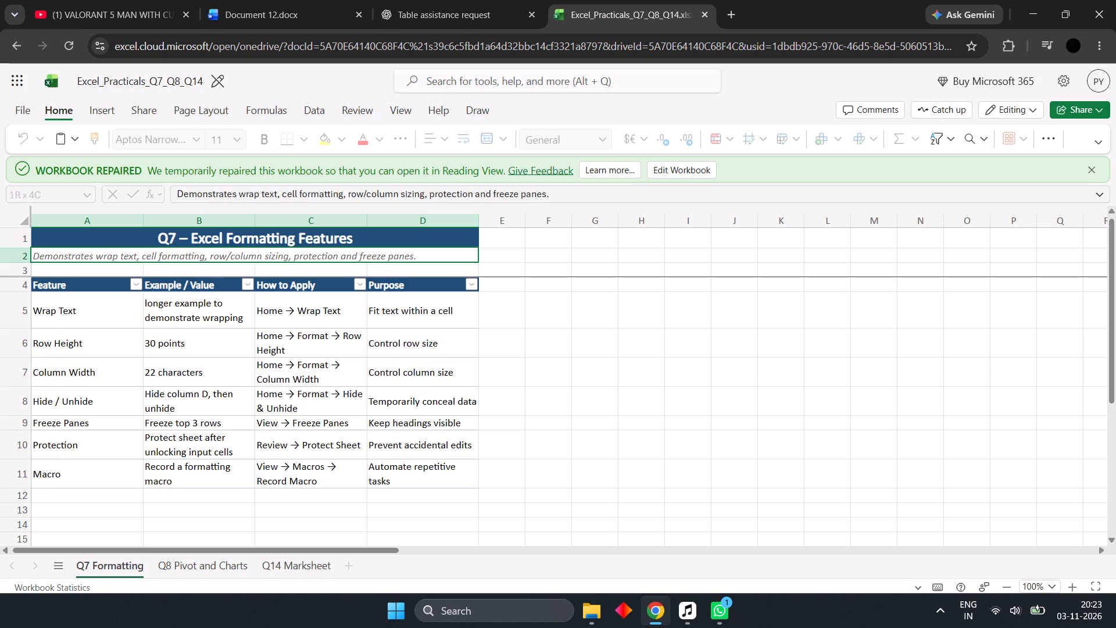
click(14, 282)
right_click(14, 281)
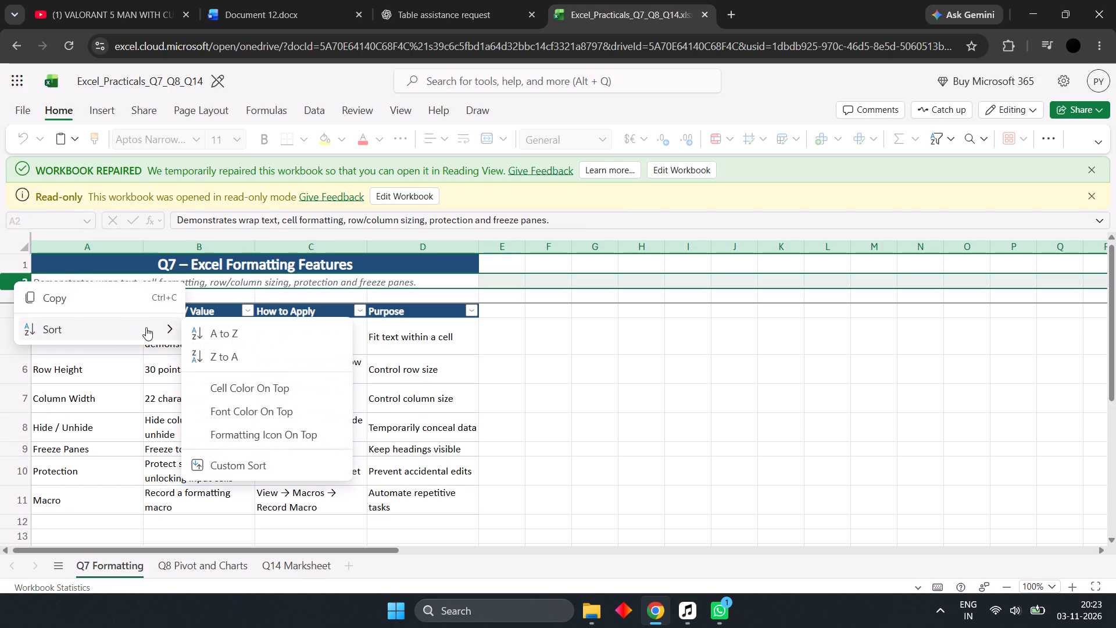
click(2, 277)
right_click(3, 278)
click(3, 278)
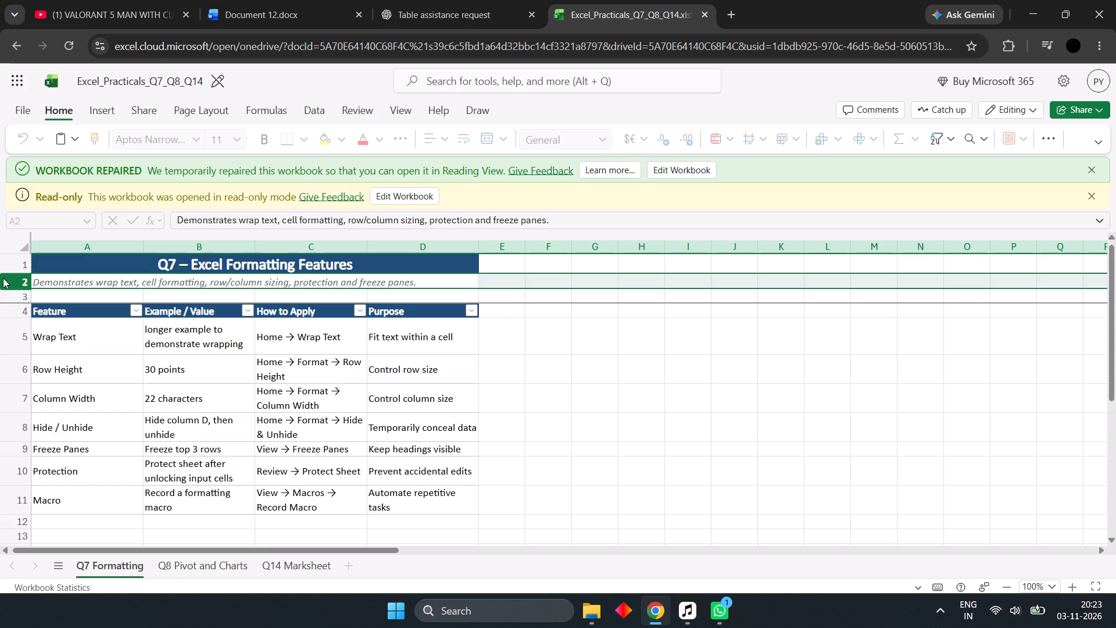
click(384, 195)
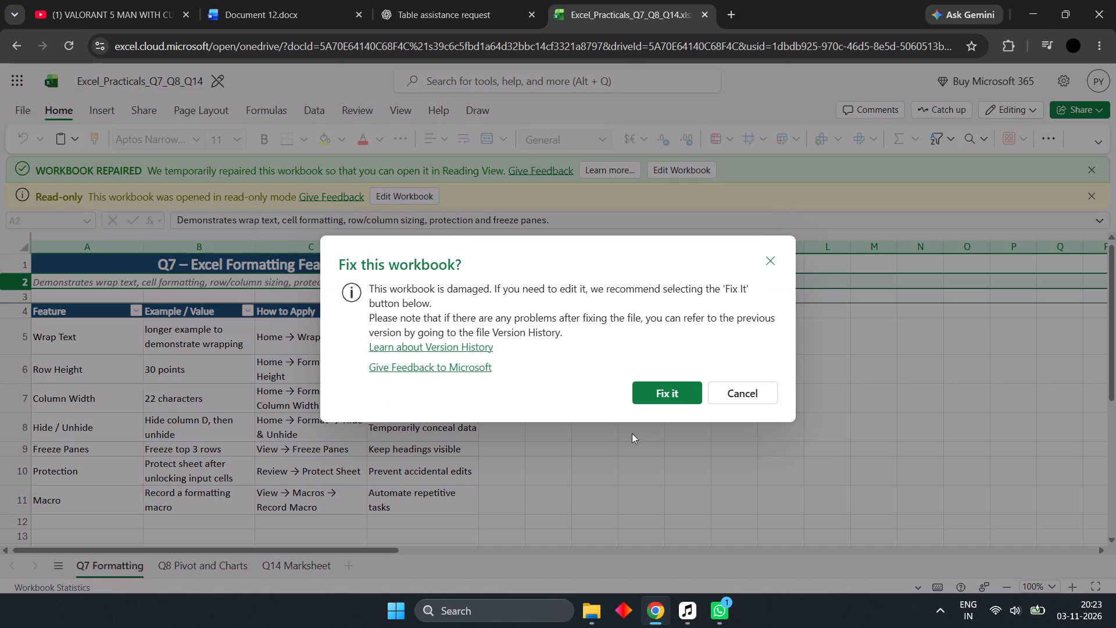
click(673, 391)
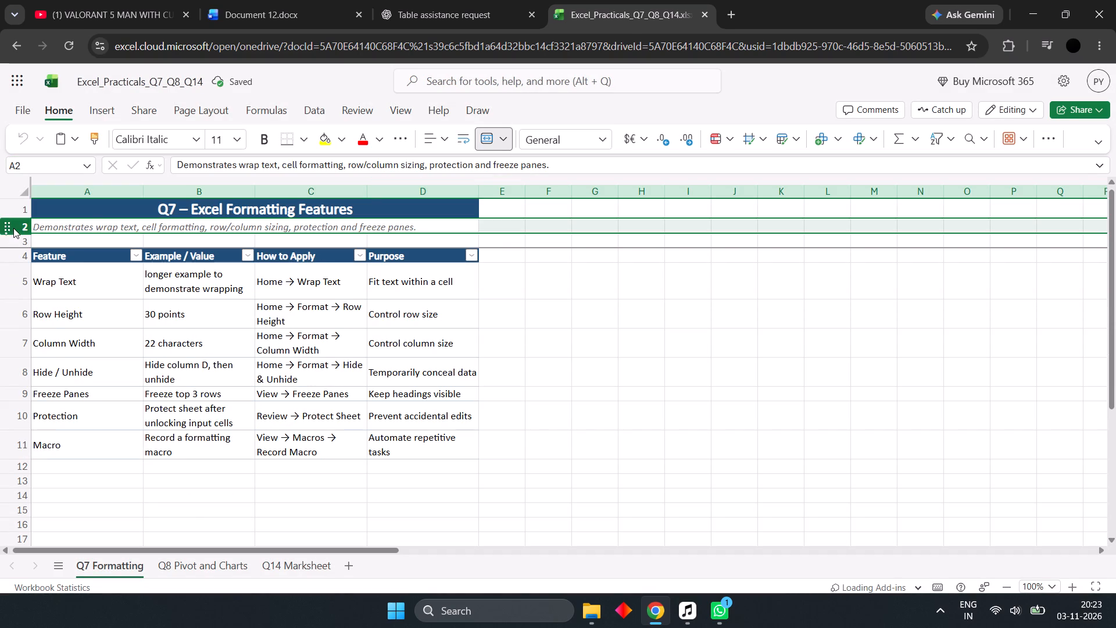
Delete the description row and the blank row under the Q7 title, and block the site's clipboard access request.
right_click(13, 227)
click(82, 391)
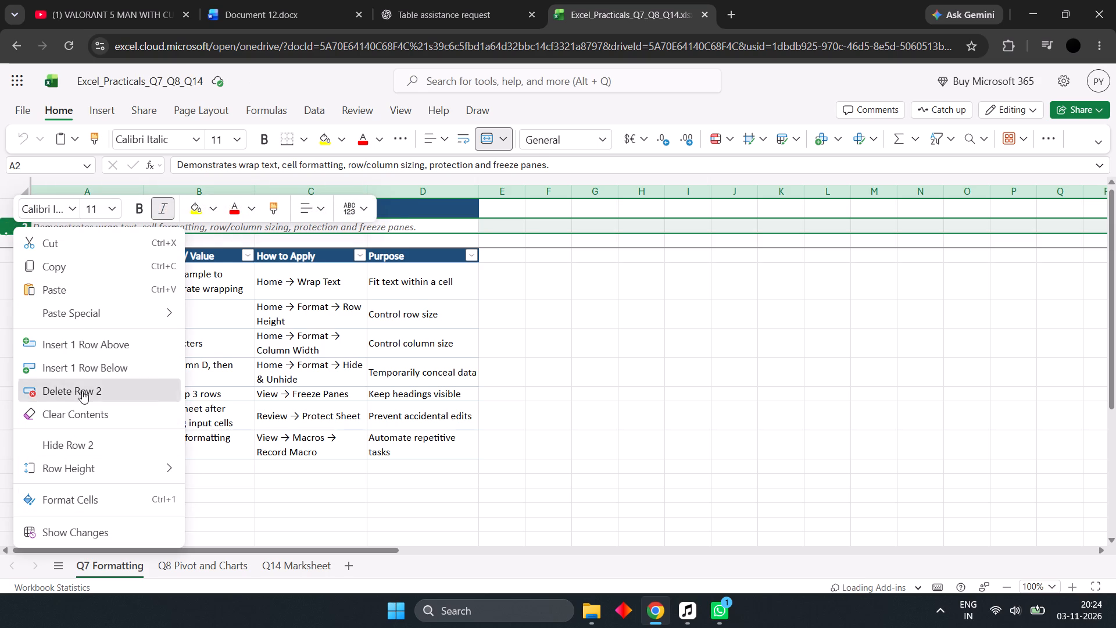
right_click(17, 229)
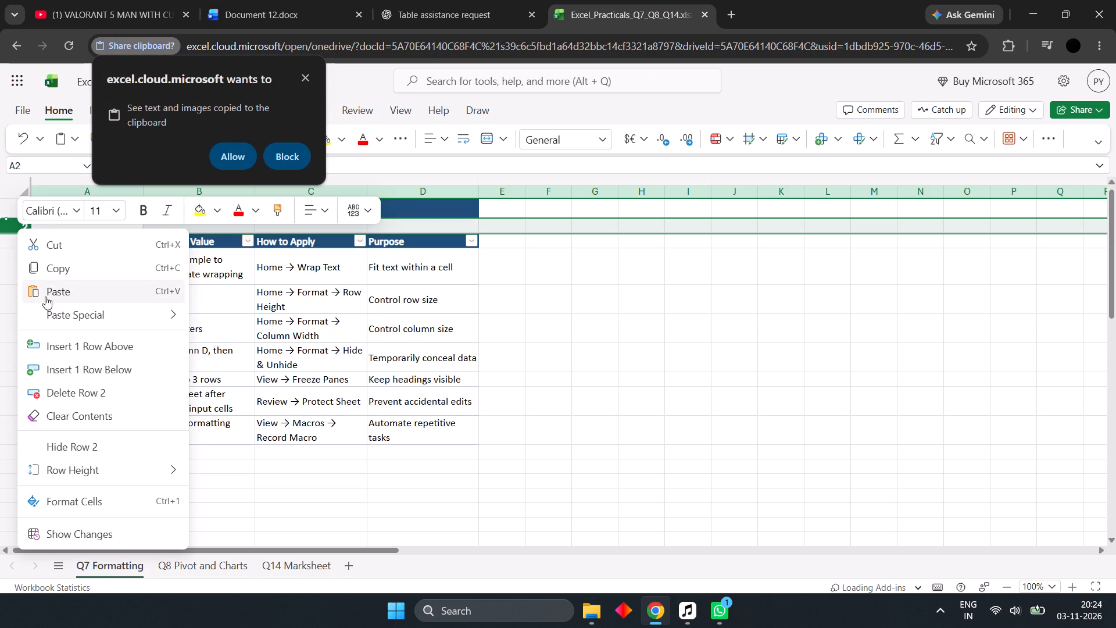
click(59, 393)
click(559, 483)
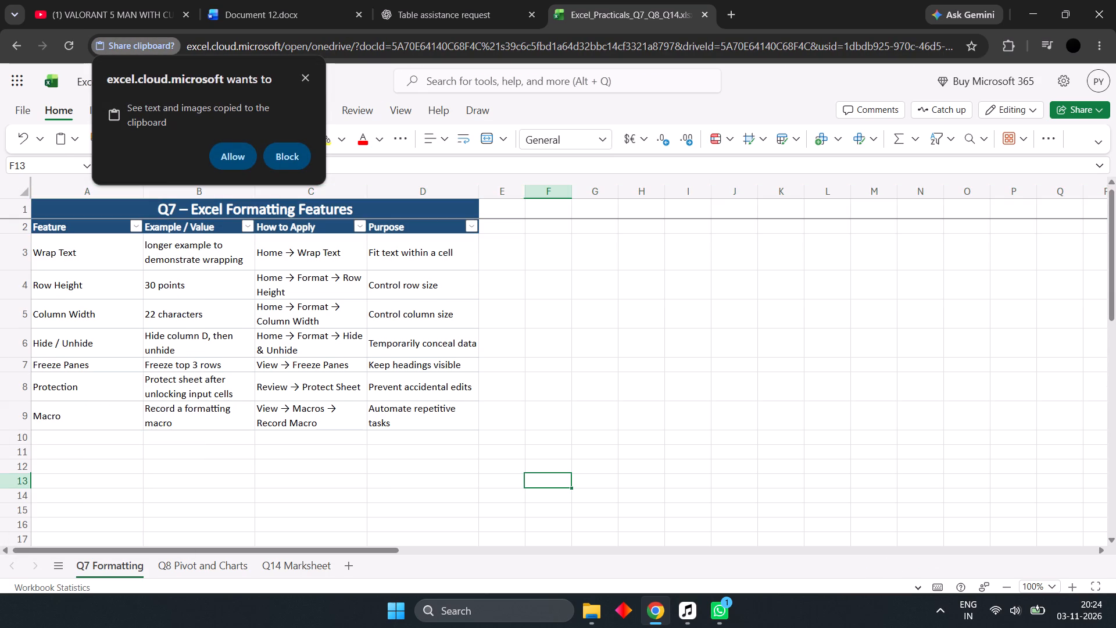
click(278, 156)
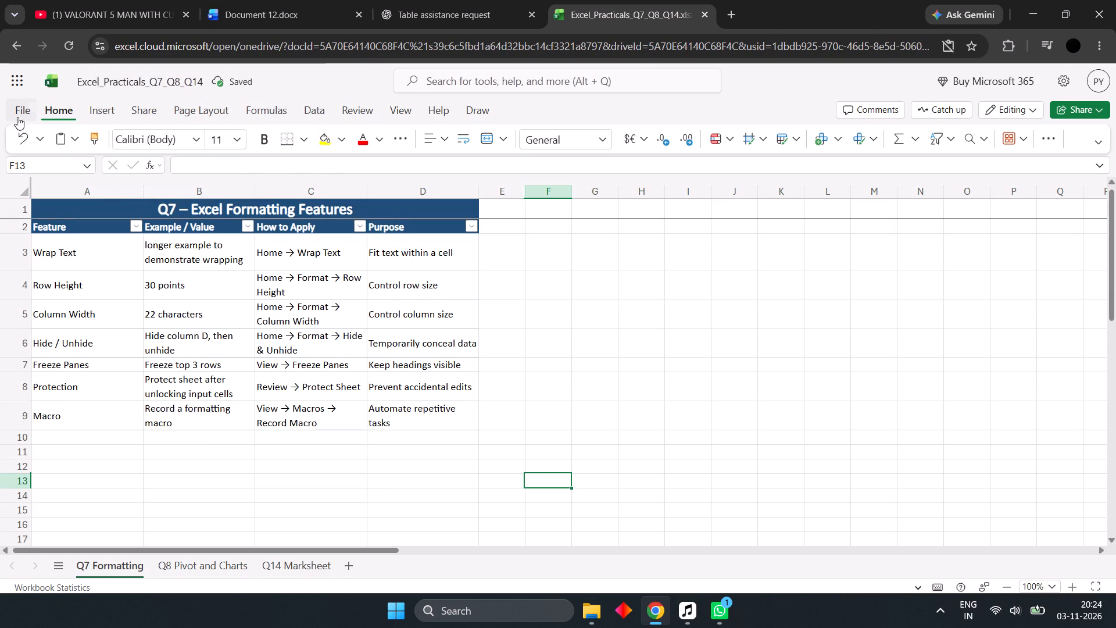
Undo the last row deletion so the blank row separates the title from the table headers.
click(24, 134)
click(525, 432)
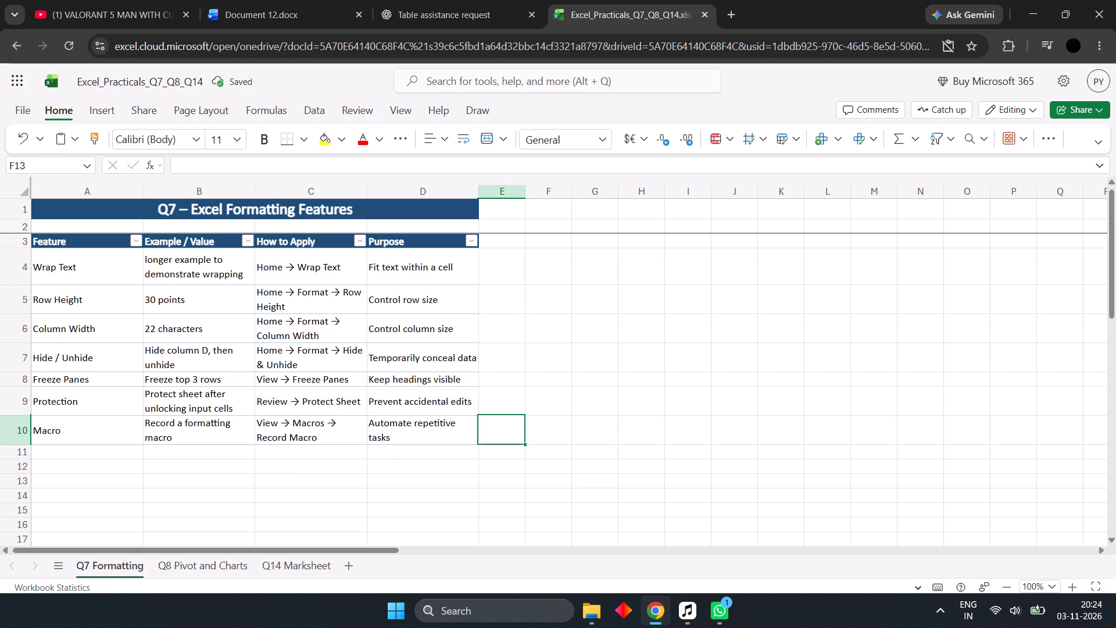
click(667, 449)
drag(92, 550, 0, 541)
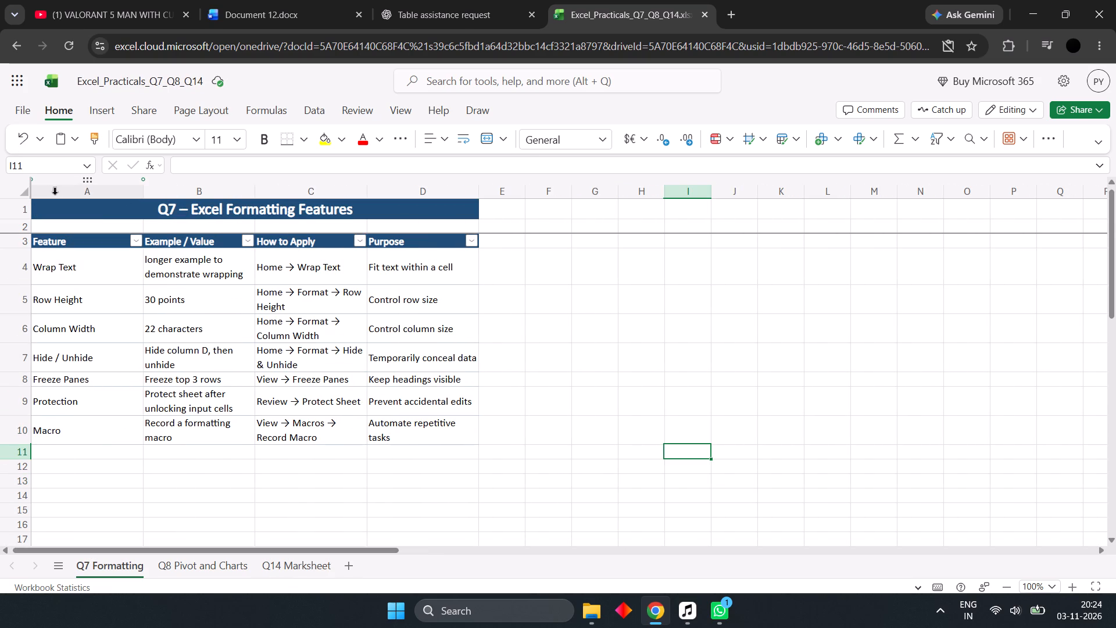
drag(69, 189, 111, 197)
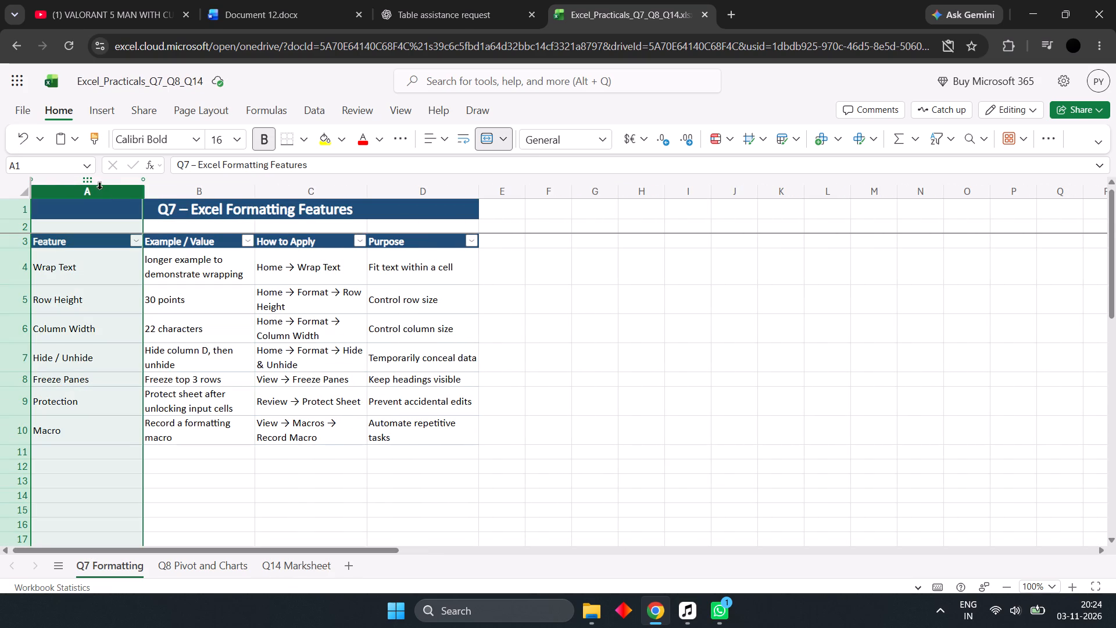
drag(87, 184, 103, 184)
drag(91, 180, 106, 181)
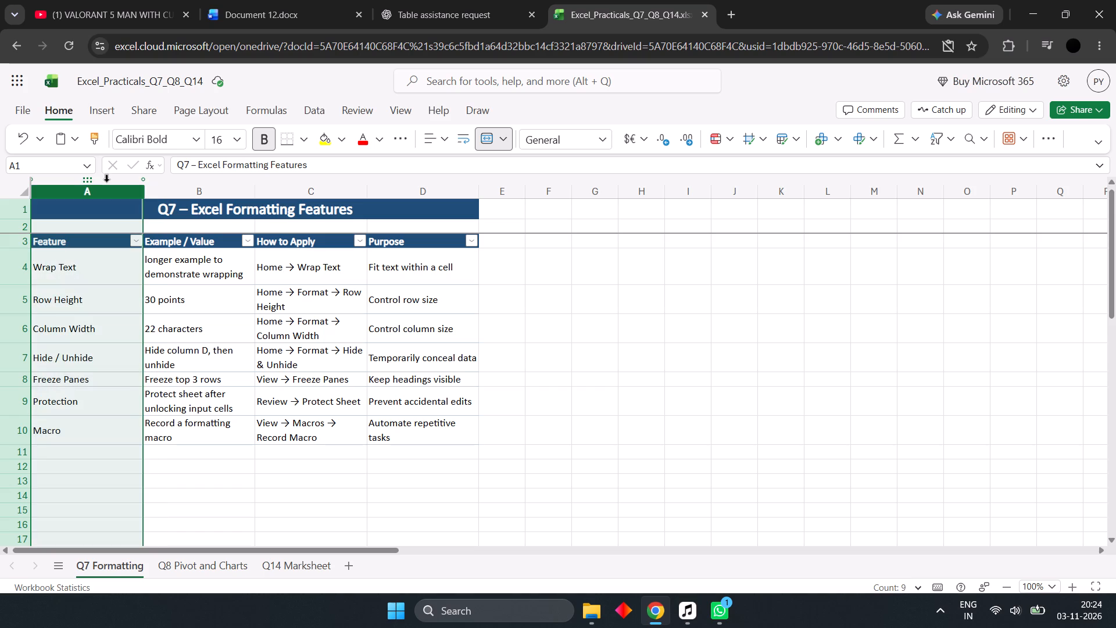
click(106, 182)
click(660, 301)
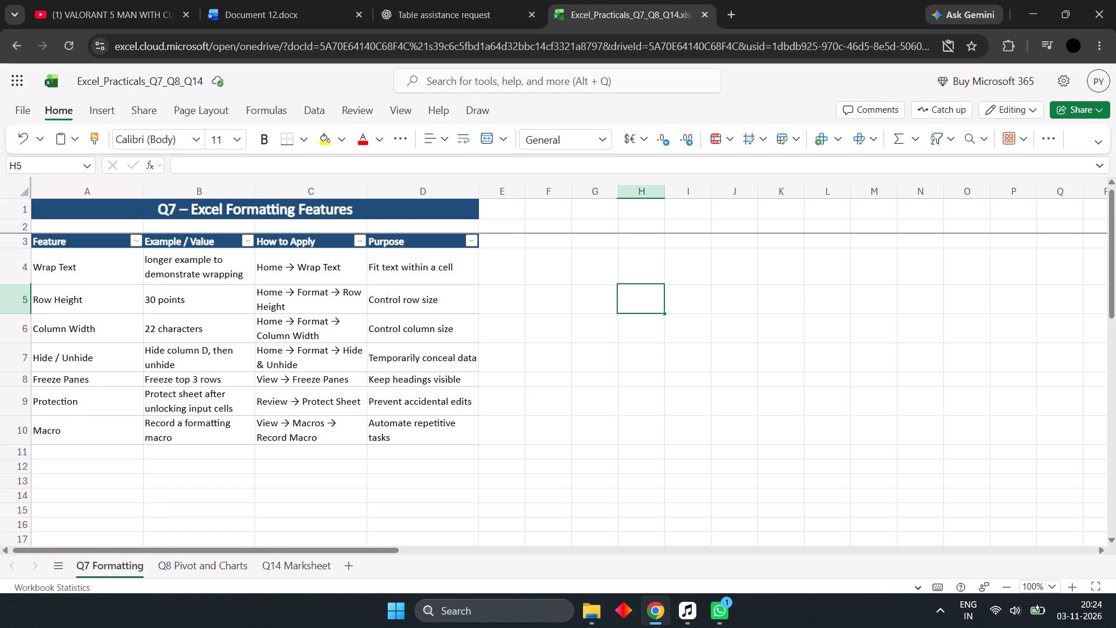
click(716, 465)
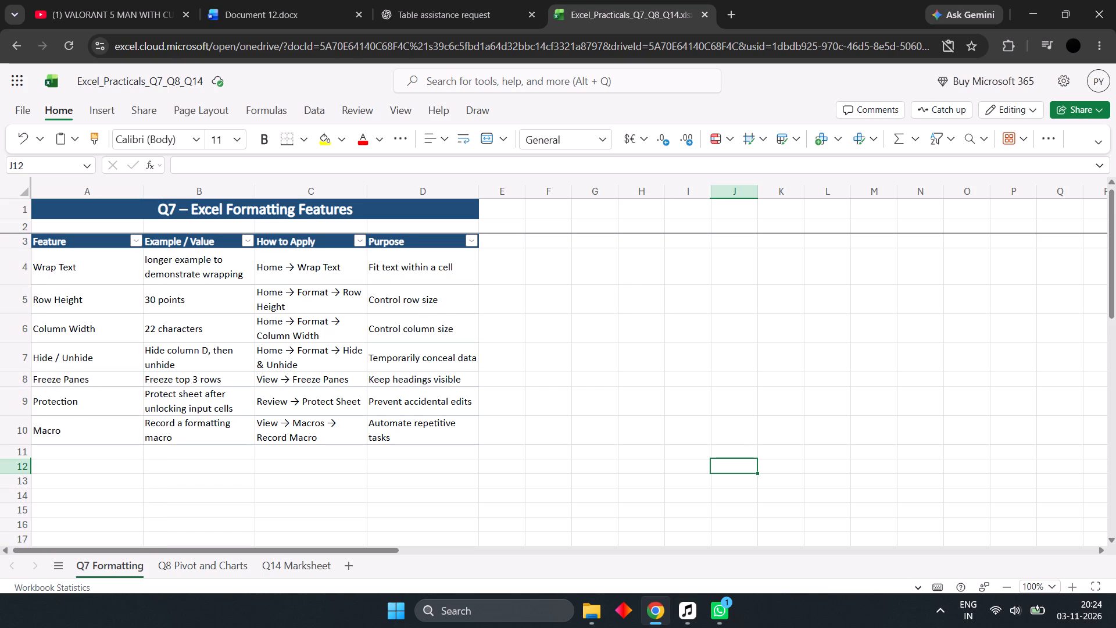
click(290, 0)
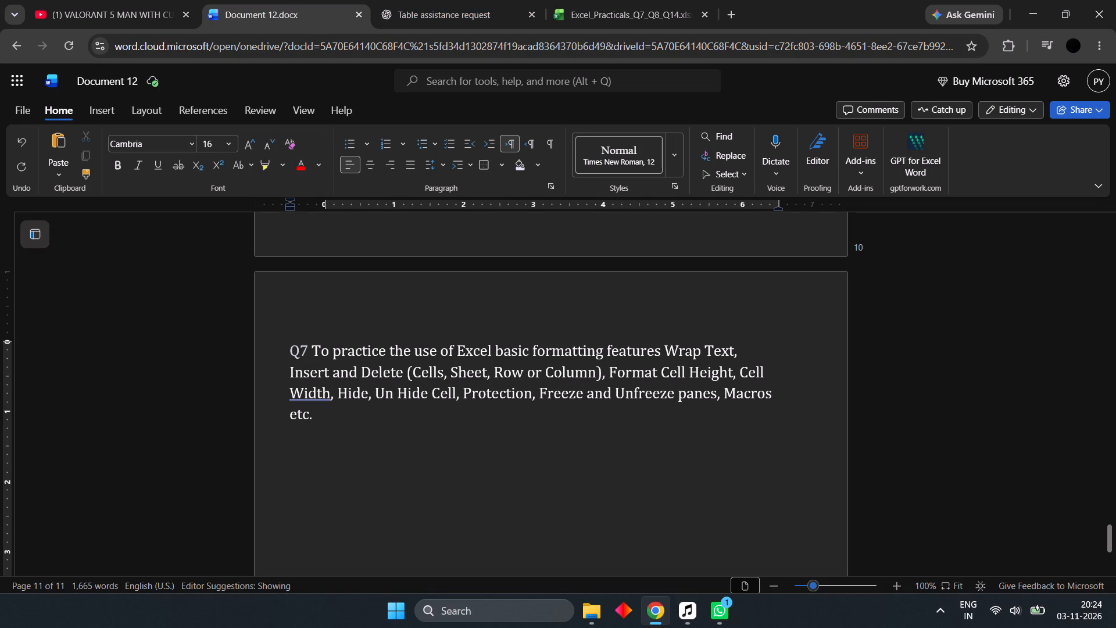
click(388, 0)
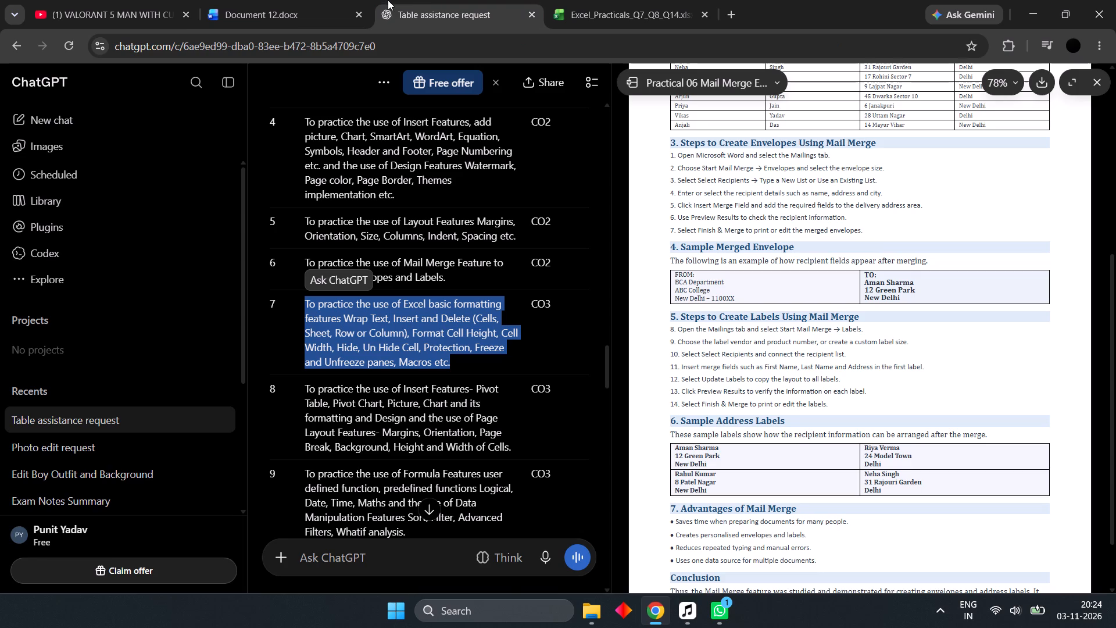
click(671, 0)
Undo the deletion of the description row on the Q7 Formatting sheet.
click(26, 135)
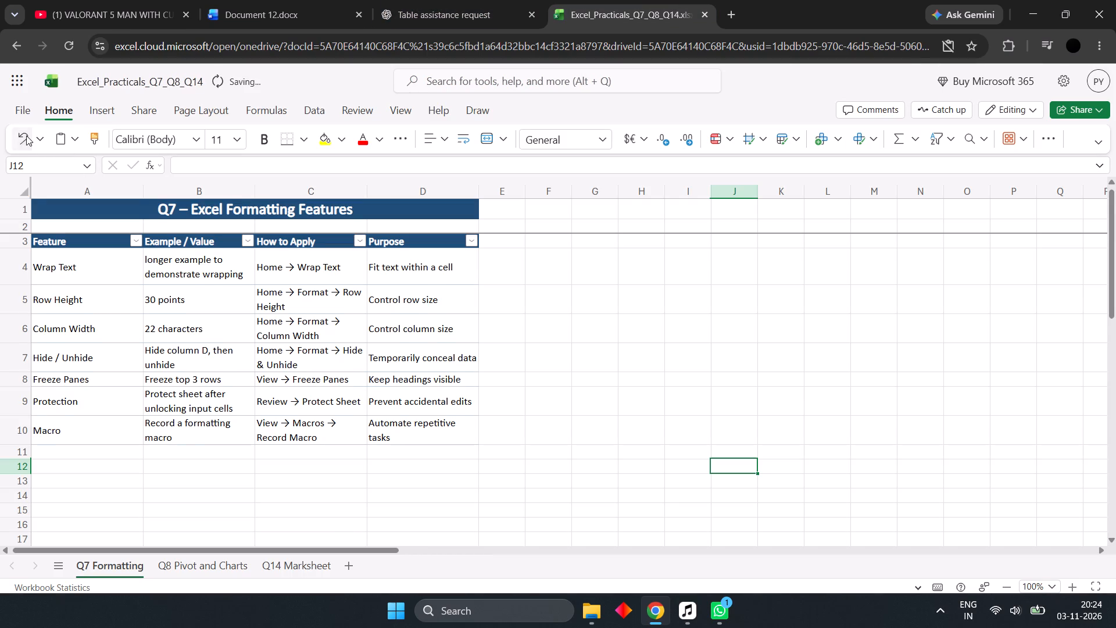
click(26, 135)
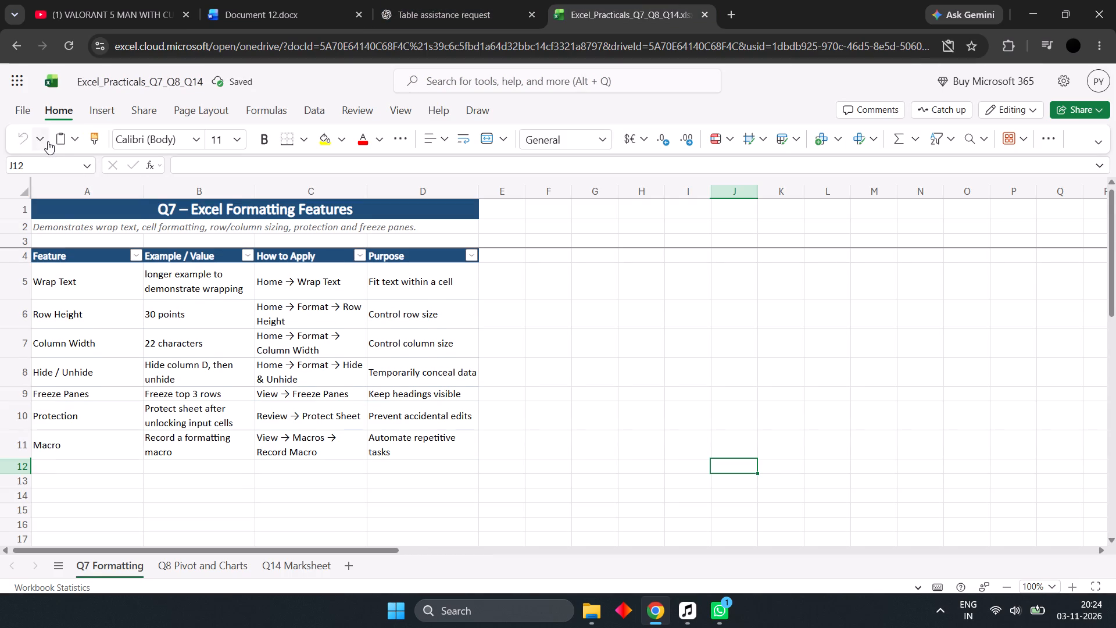
Delete row 2 with the description text beneath the Q7 – Excel Formatting Features title.
right_click(22, 226)
click(22, 226)
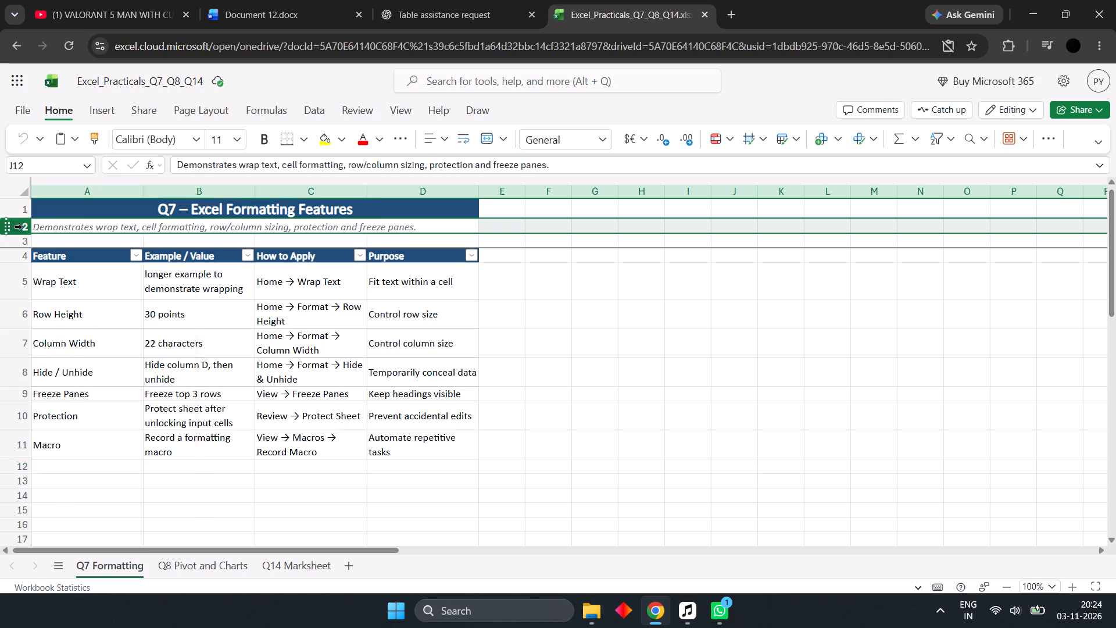
click(58, 395)
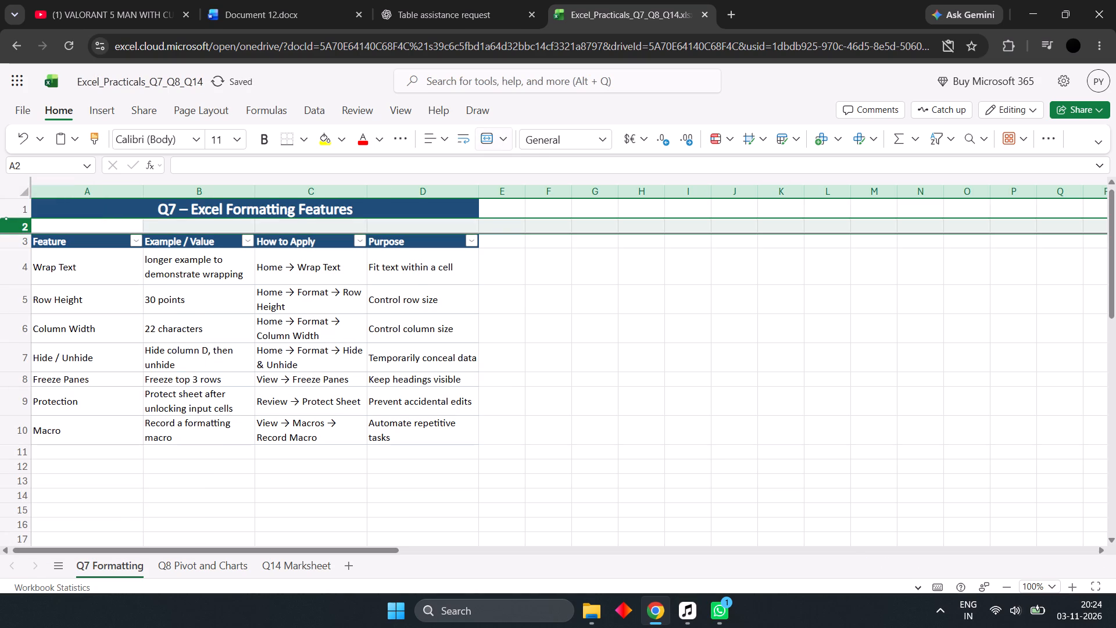
Capture a screenshot of the Q7 formatting table, columns A to D through row 10, including the row and column headings.
key(Print)
key(Print)
key(Print)
key(Print)
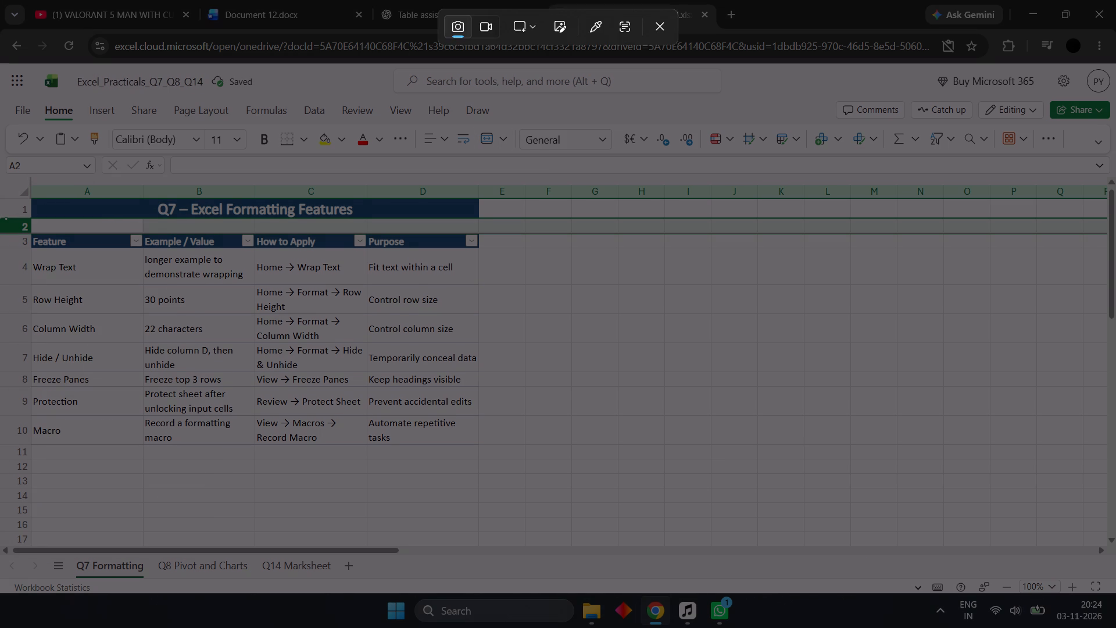
drag(479, 442, 0, 174)
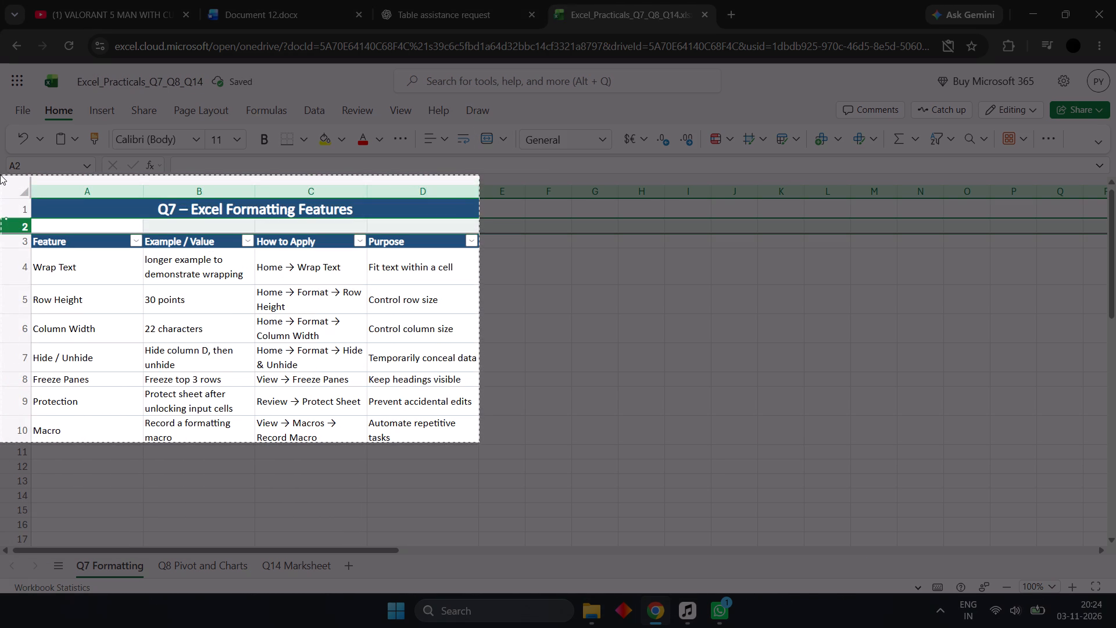
drag(0, 174, 0, 173)
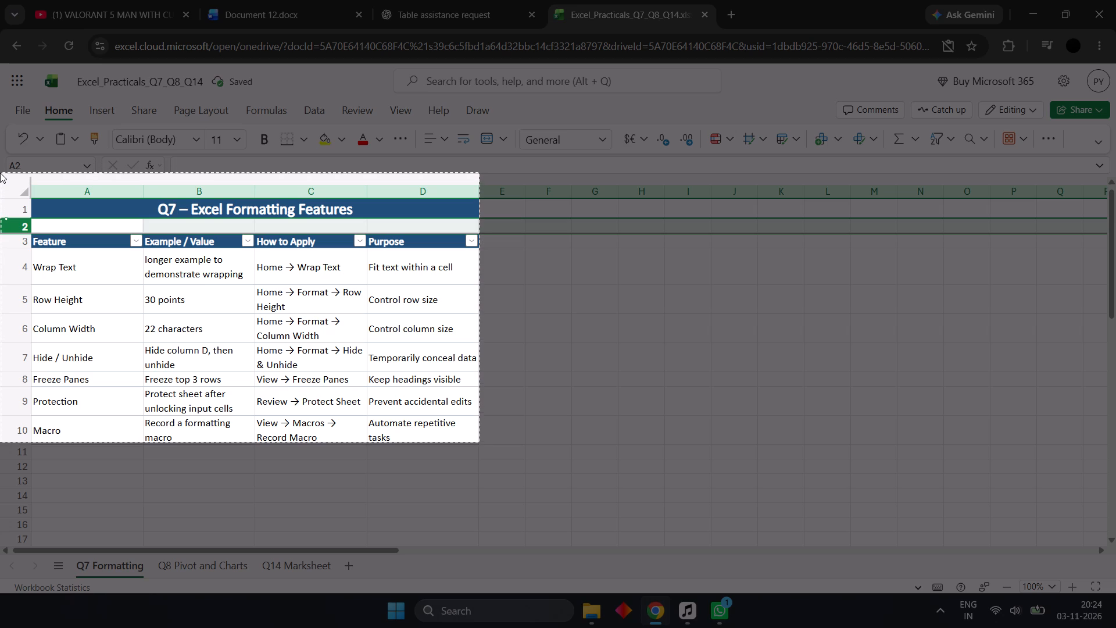
drag(0, 173, 0, 174)
Paste the captured table below the Q7 question in Document 12 and enlarge it to about 18.2 cm wide by 10.2 cm high.
click(274, 0)
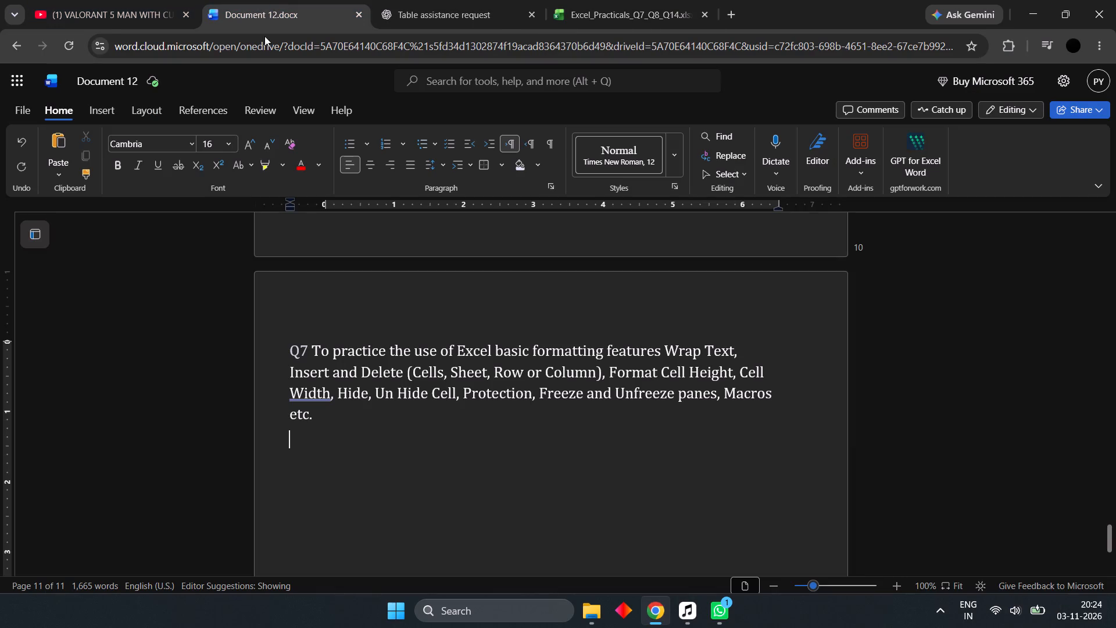
key(ctrl+v)
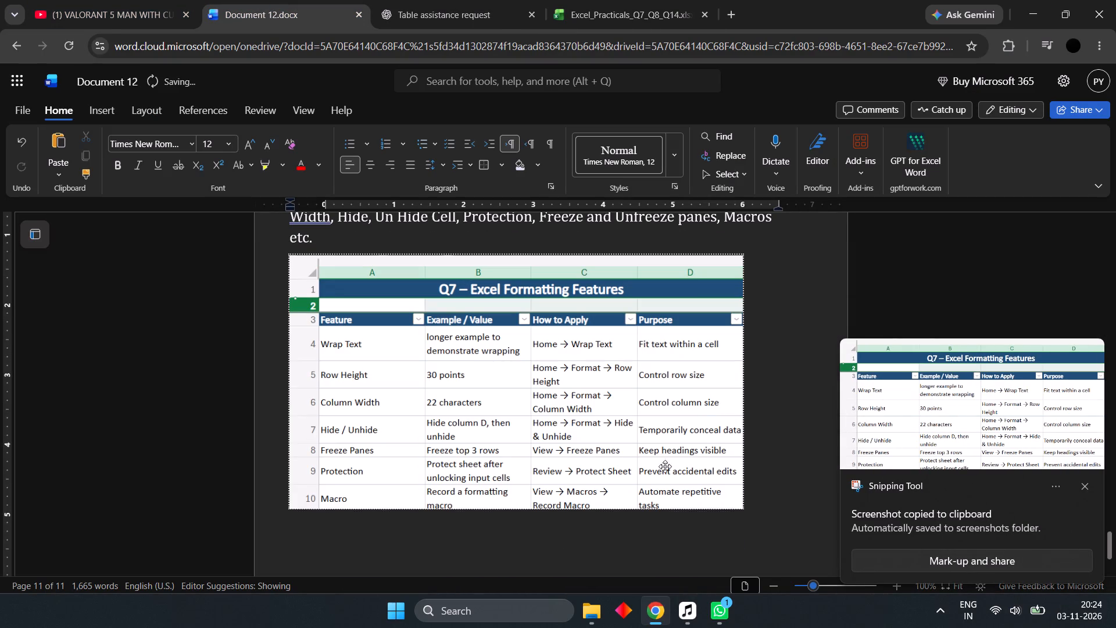
click(695, 413)
drag(743, 506, 822, 533)
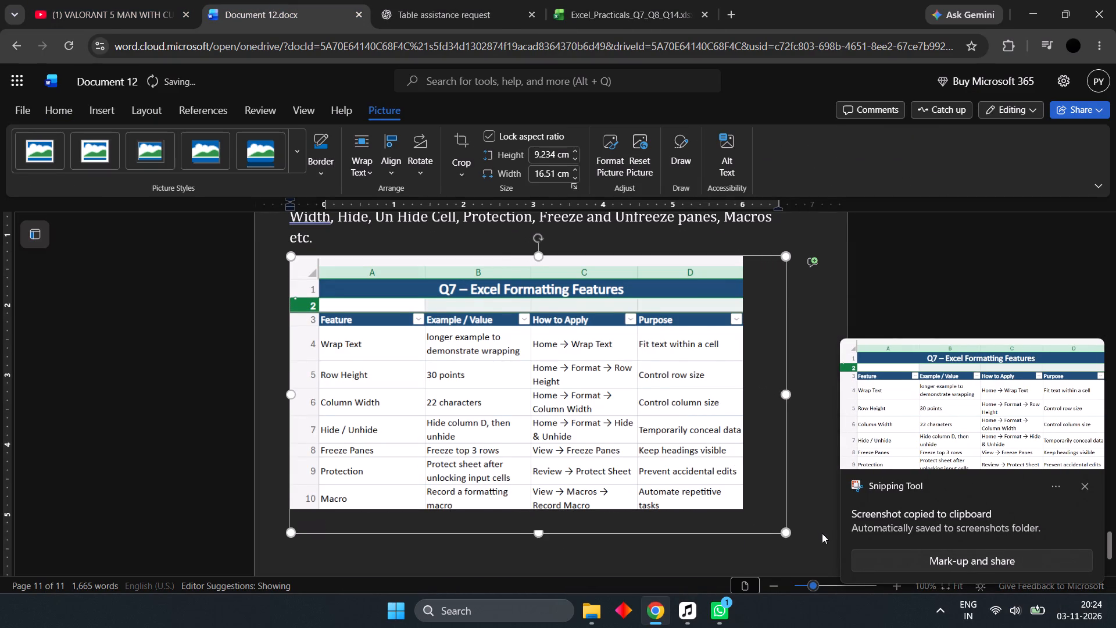
drag(822, 533, 822, 532)
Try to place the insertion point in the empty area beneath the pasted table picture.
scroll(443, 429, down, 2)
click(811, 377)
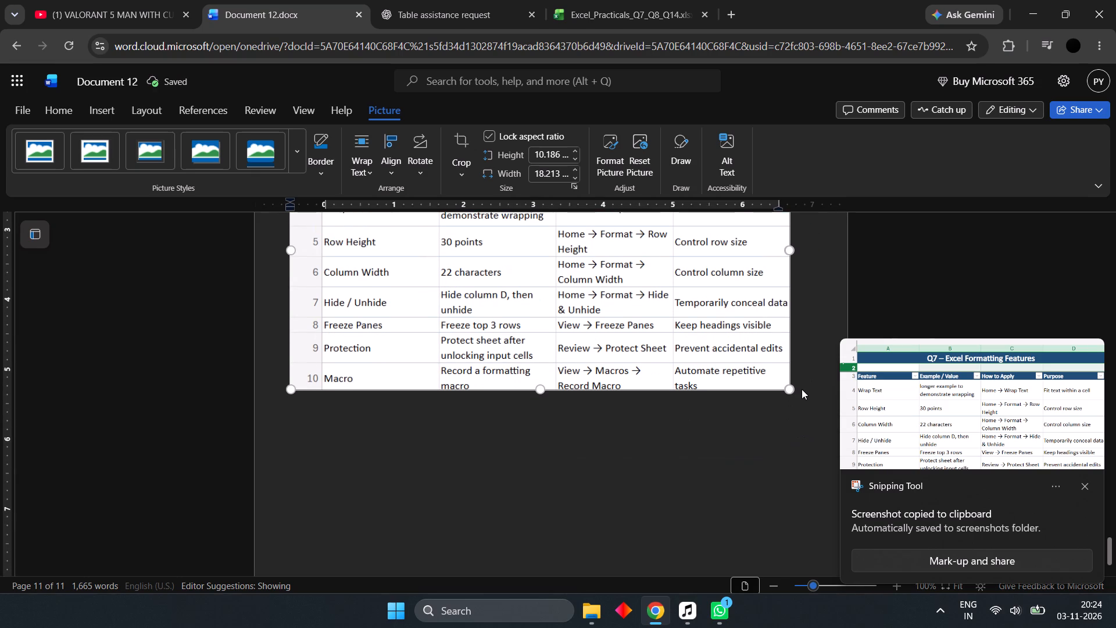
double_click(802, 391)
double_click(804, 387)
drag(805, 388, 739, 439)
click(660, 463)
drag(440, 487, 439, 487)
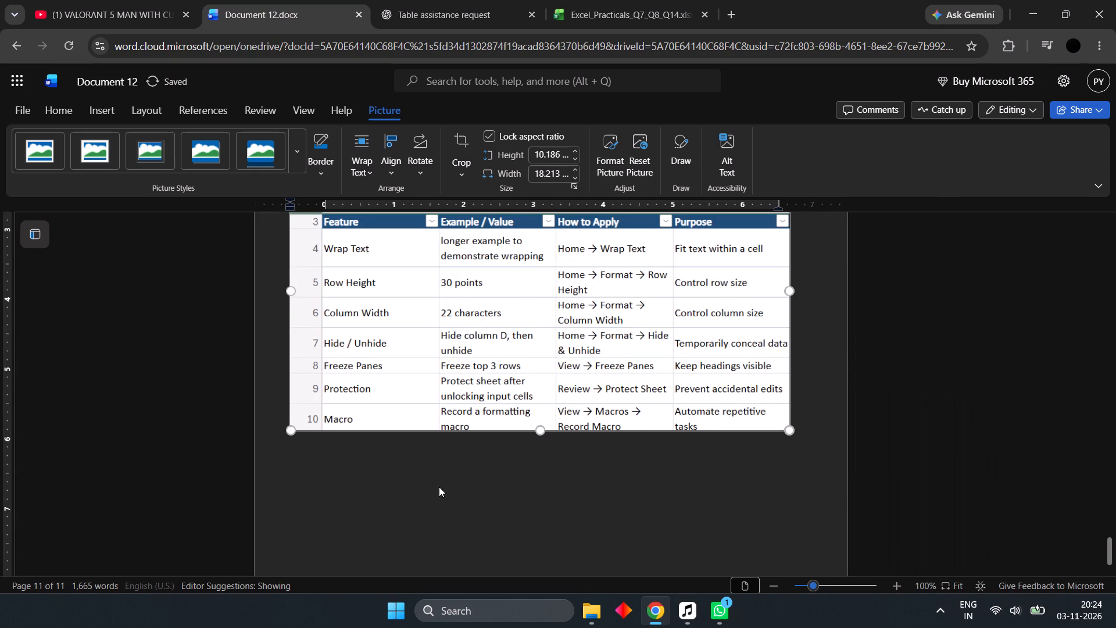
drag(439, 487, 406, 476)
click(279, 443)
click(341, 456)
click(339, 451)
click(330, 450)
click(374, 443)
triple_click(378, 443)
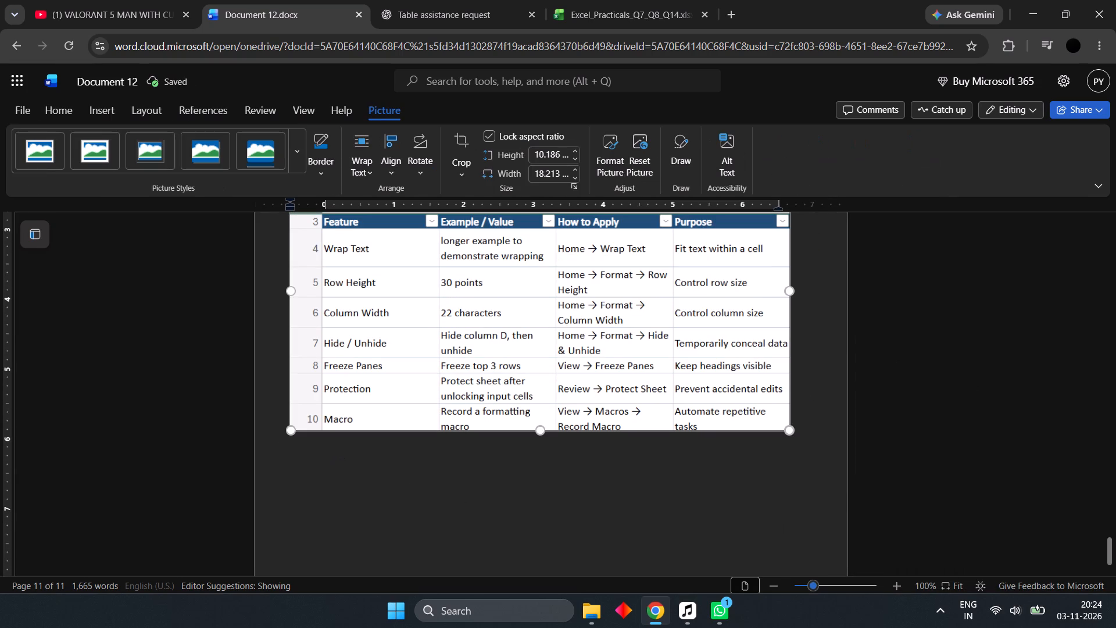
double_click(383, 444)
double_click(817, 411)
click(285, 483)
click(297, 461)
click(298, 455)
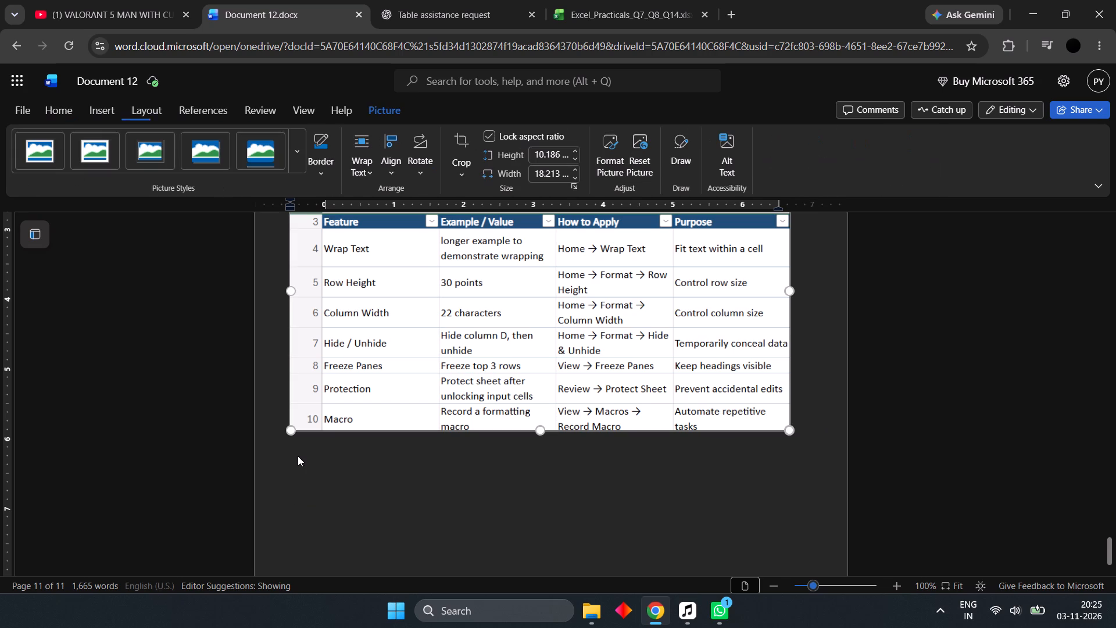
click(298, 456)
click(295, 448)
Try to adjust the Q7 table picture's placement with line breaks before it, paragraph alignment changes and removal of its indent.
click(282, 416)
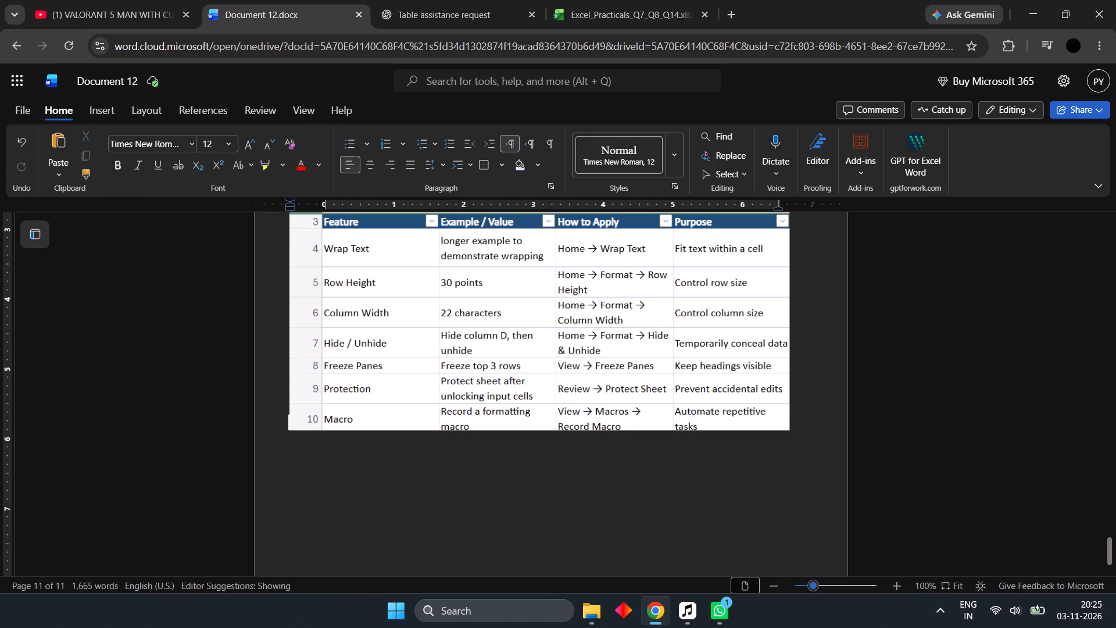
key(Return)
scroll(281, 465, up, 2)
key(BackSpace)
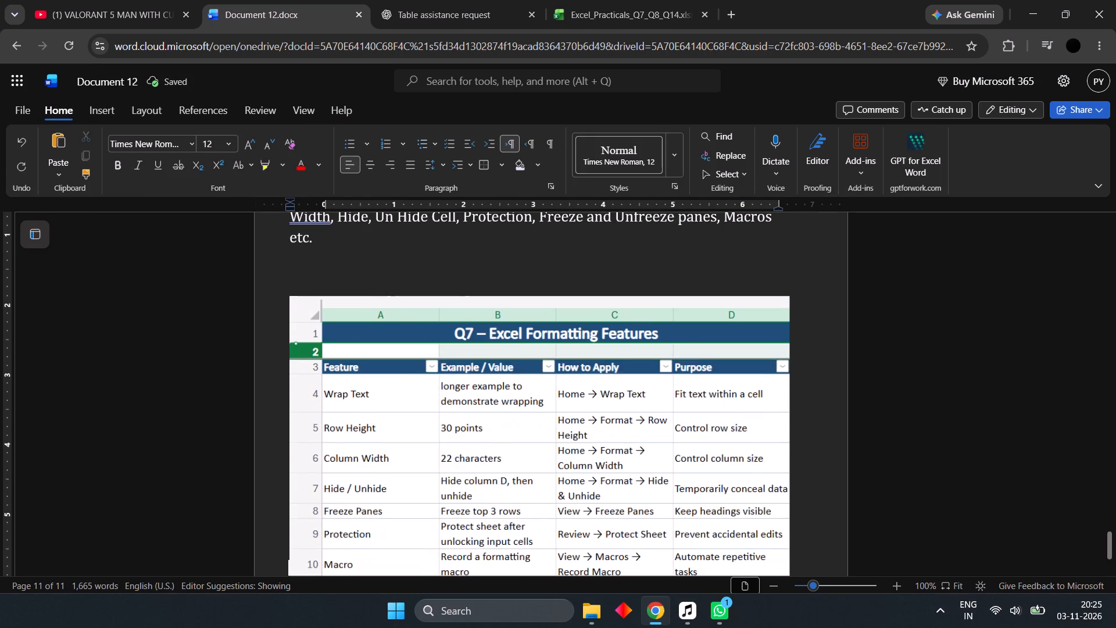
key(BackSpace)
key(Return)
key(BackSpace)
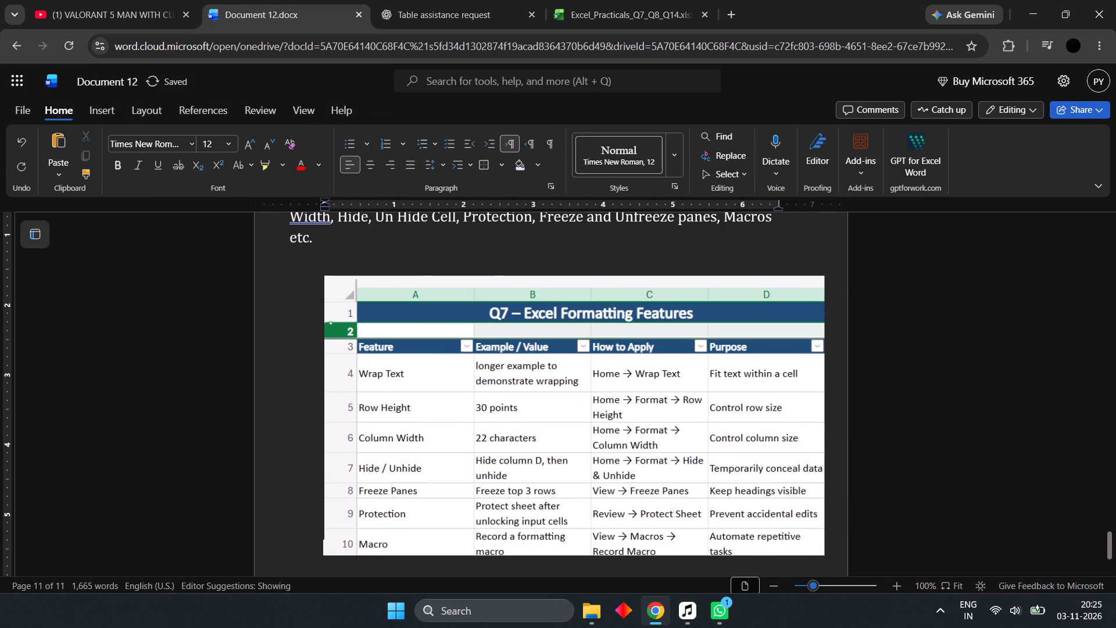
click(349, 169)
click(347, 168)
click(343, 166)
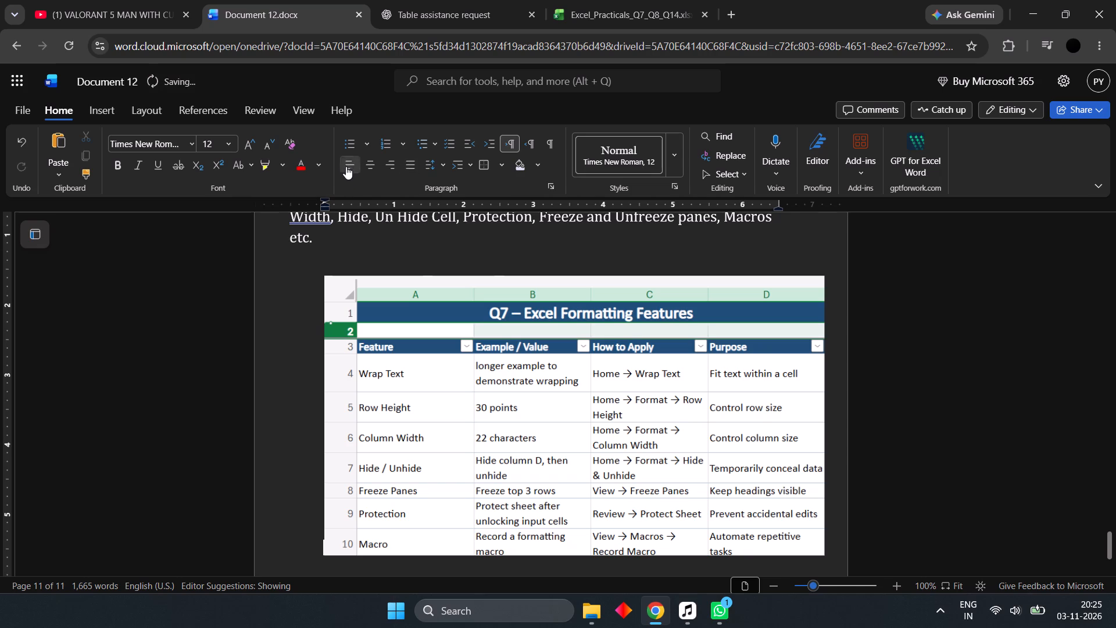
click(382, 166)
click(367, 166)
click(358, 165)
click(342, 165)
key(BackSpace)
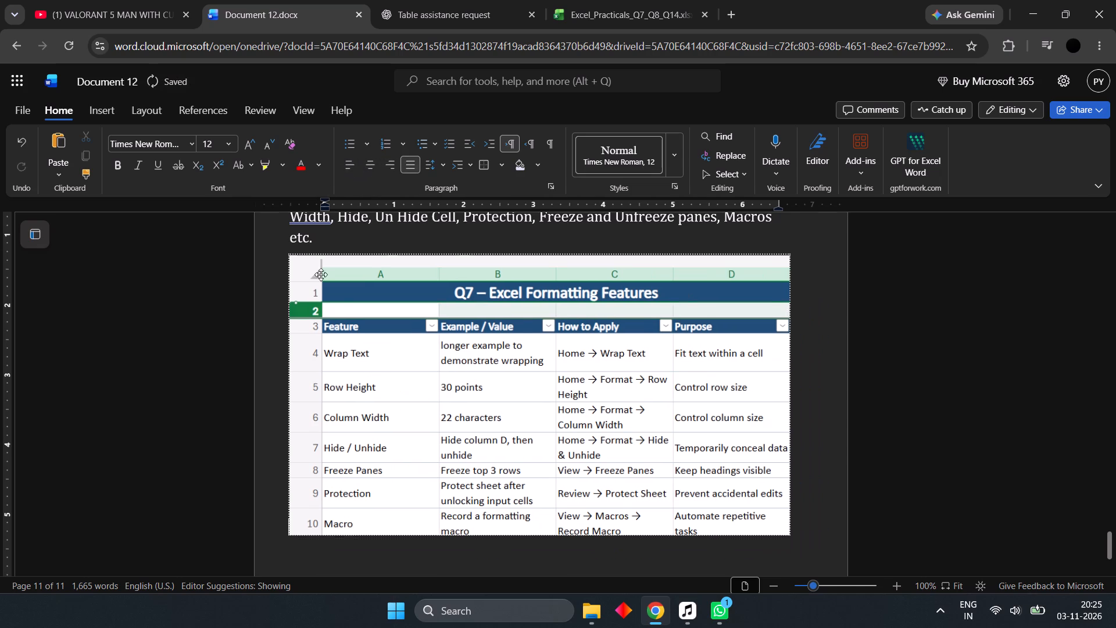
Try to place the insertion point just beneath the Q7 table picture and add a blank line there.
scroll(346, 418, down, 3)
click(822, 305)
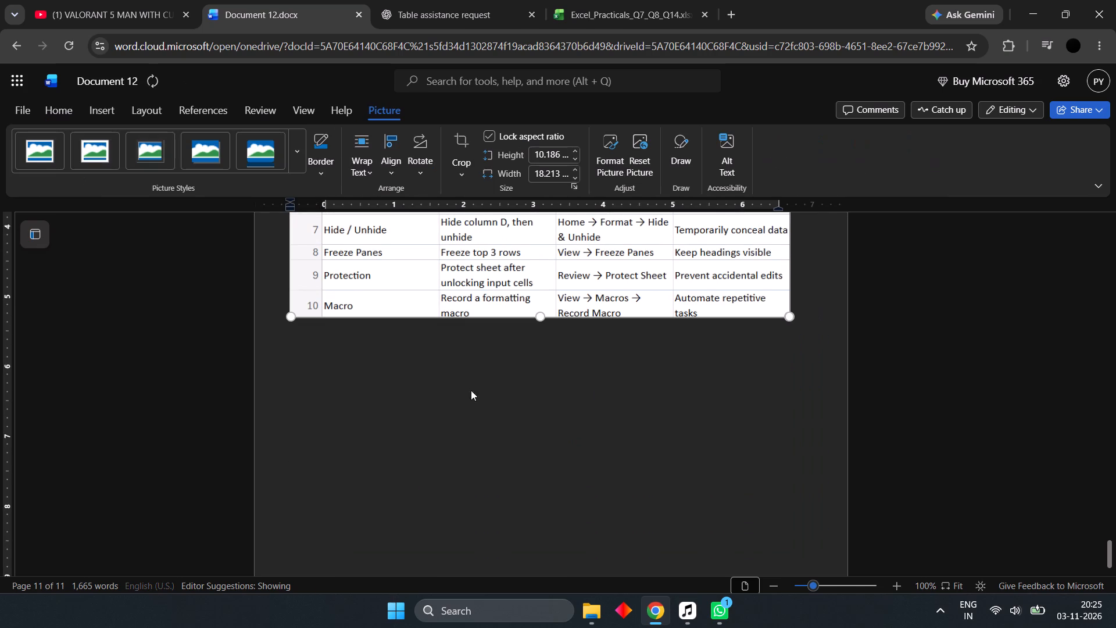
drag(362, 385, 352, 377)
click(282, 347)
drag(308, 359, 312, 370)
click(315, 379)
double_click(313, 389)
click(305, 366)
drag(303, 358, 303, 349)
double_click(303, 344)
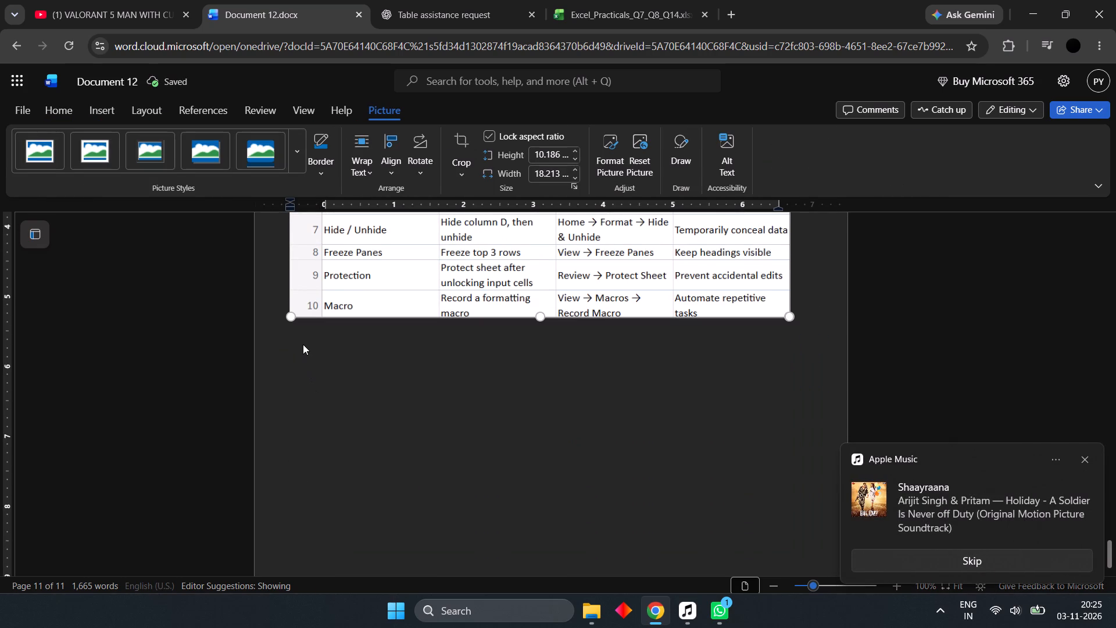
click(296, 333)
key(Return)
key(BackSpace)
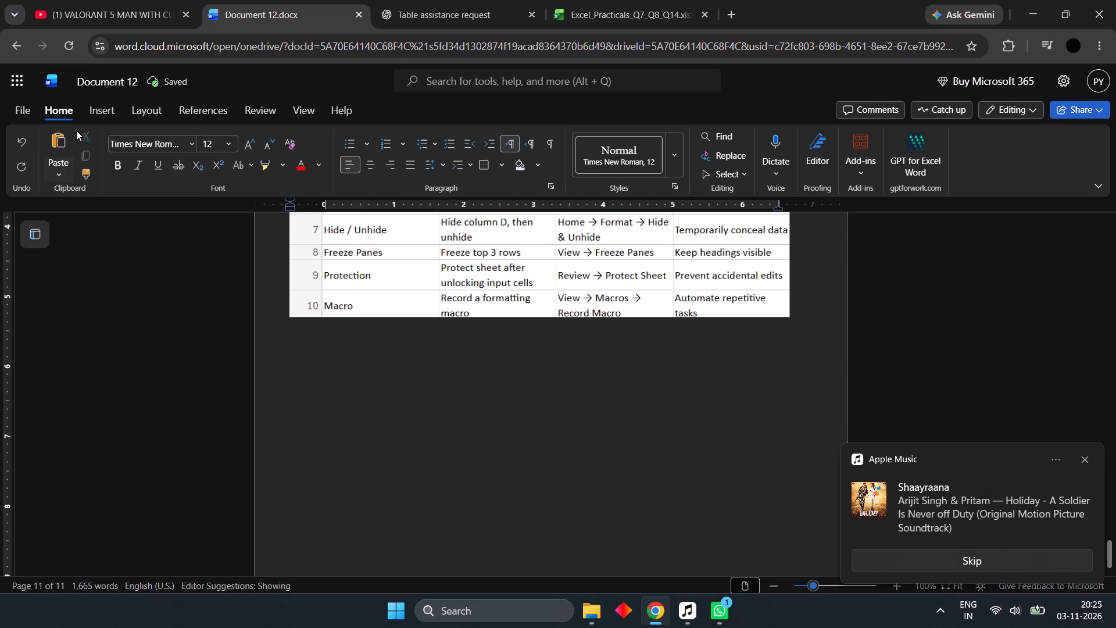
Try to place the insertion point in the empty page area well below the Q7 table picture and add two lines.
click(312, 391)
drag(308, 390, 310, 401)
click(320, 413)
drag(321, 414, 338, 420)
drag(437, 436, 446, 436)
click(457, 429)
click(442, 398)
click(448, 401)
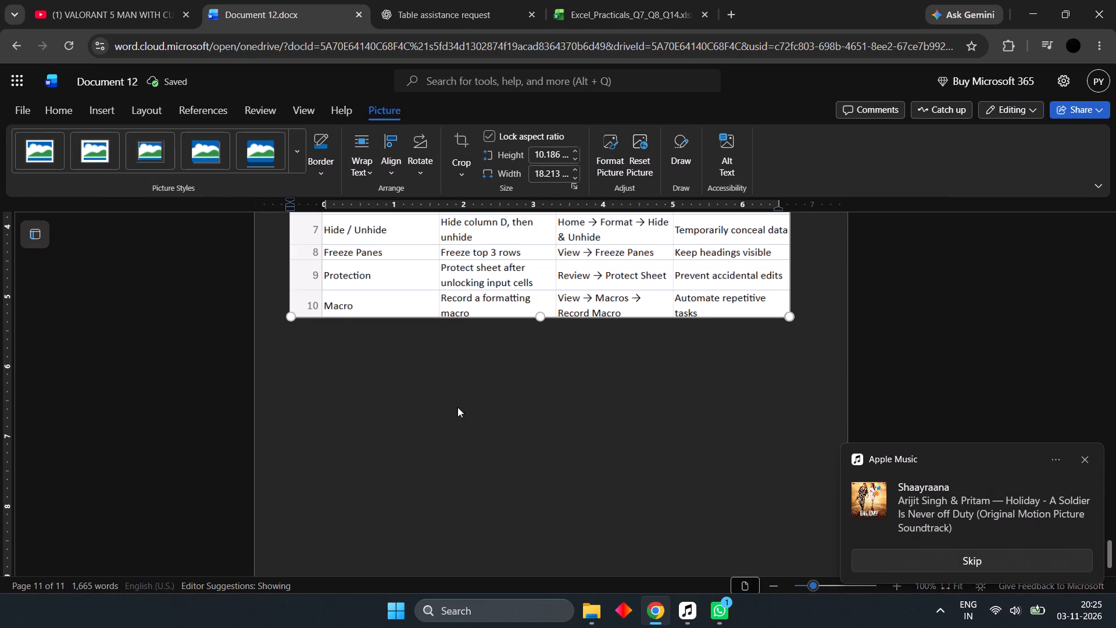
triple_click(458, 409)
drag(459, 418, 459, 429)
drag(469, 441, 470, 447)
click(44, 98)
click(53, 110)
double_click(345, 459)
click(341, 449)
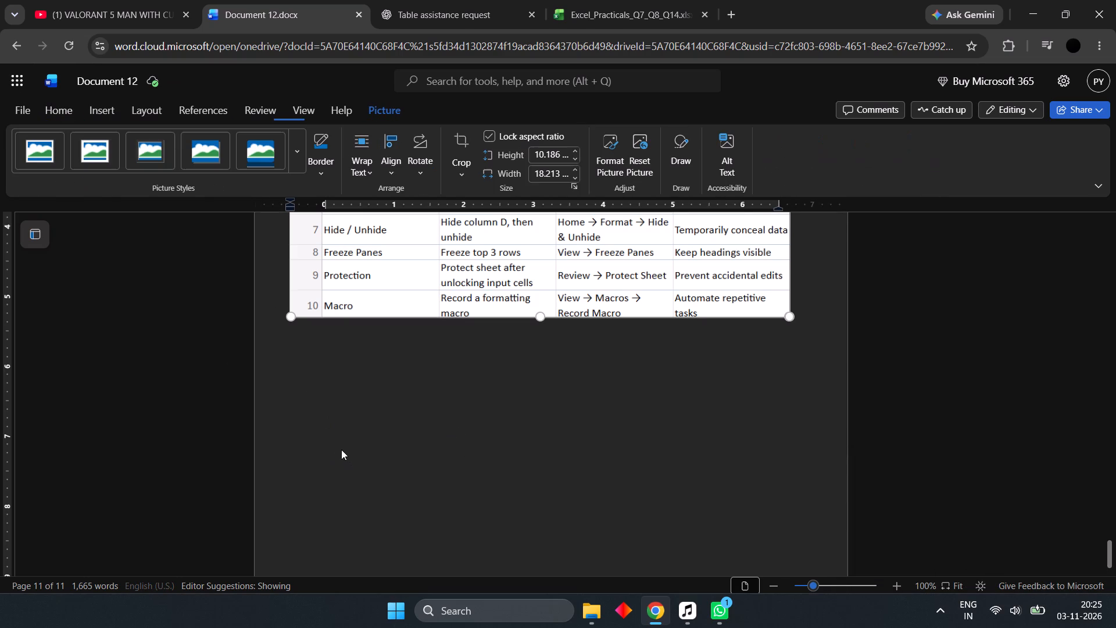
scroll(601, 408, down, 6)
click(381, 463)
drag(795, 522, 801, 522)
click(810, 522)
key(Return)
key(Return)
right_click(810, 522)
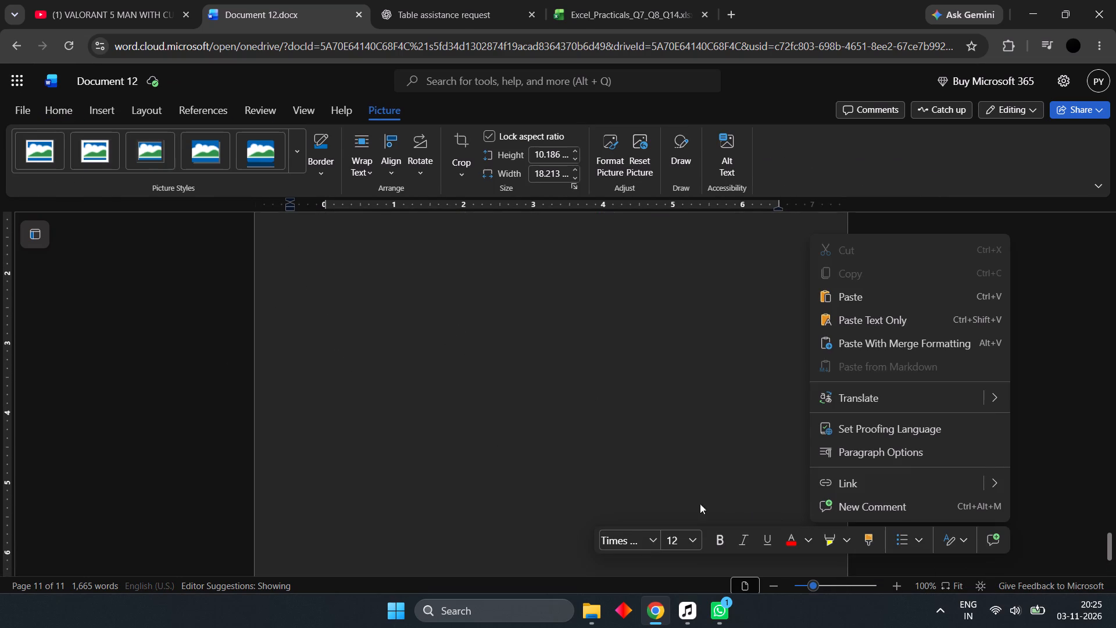
Paste the captured formatting table picture again directly below the Q7 question and add two line breaks after it.
scroll(656, 498, up, 10)
drag(418, 399, 411, 395)
scroll(406, 391, up, 8)
scroll(406, 394, down, 5)
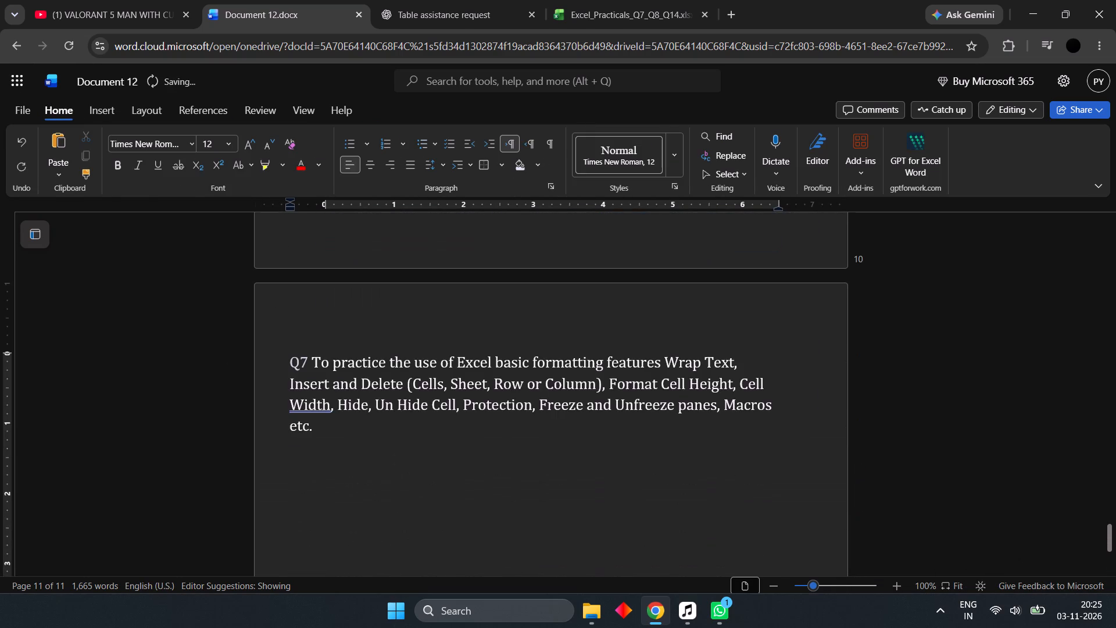
scroll(406, 383, down, 2)
click(323, 304)
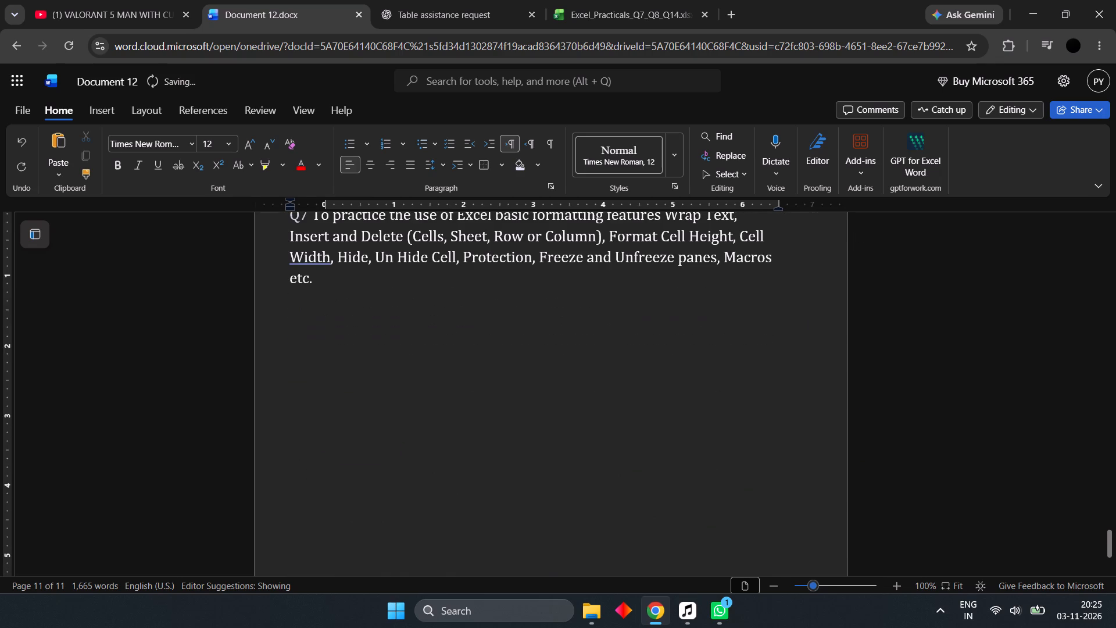
key(ctrl+v)
click(792, 537)
key(Return)
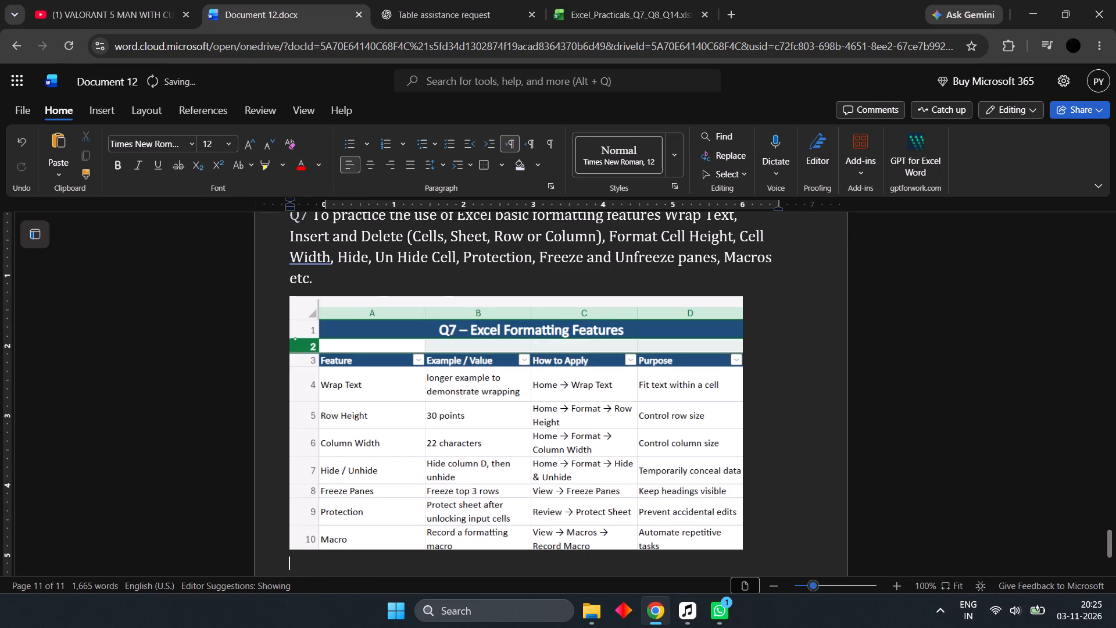
key(Return)
Enlarge the pasted Q7 table picture to about 18.1 cm wide by 10.1 cm high.
click(524, 362)
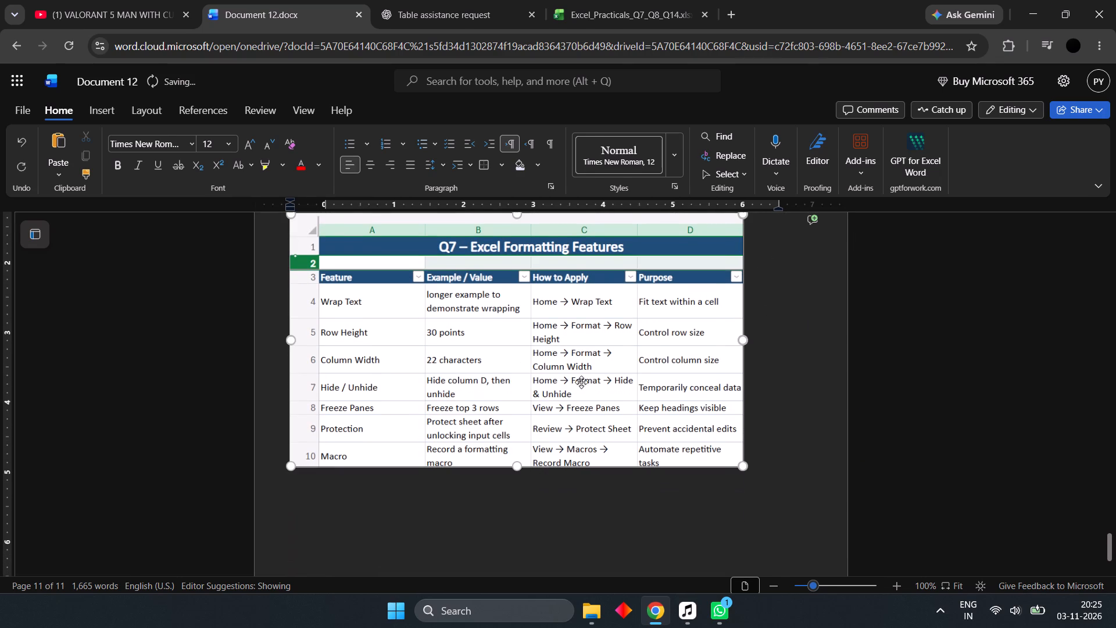
drag(746, 469, 789, 470)
Add blank lines after the Q7 table picture until the insertion point reaches the first line of page 12.
click(814, 458)
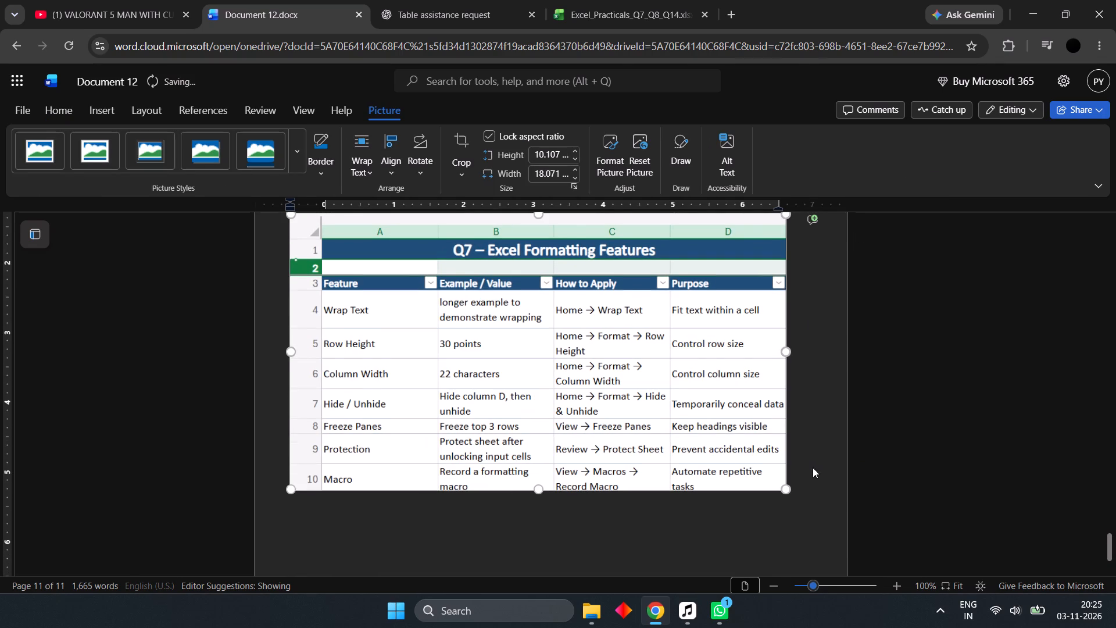
key(Return)
scroll(388, 518, up, 2)
scroll(384, 502, down, 3)
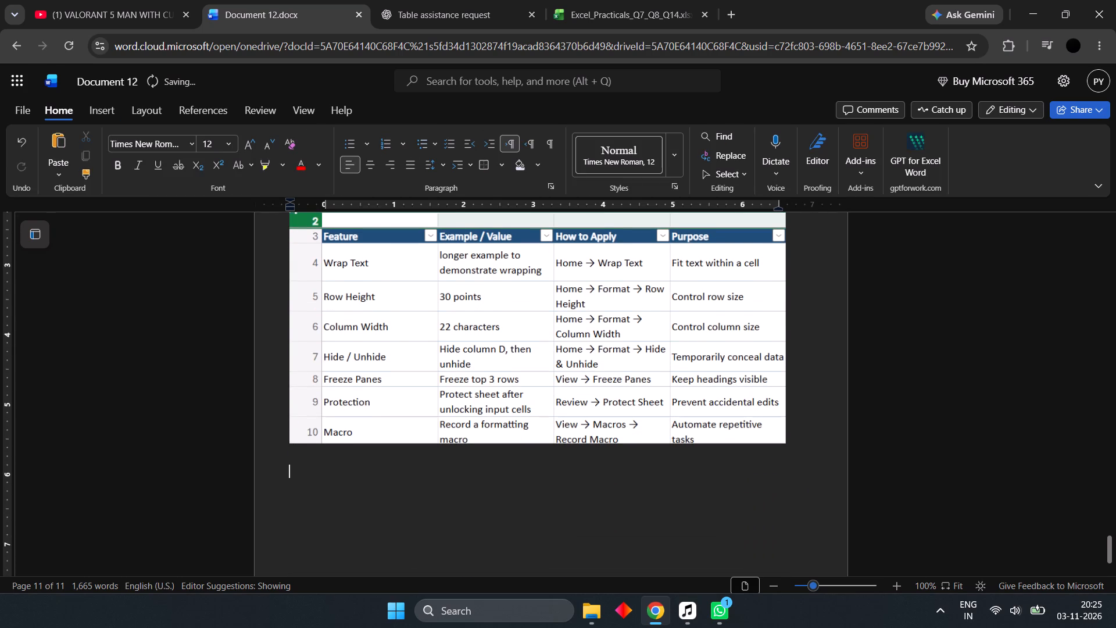
scroll(367, 482, down, 2)
key(Return)
scroll(350, 429, down, 2)
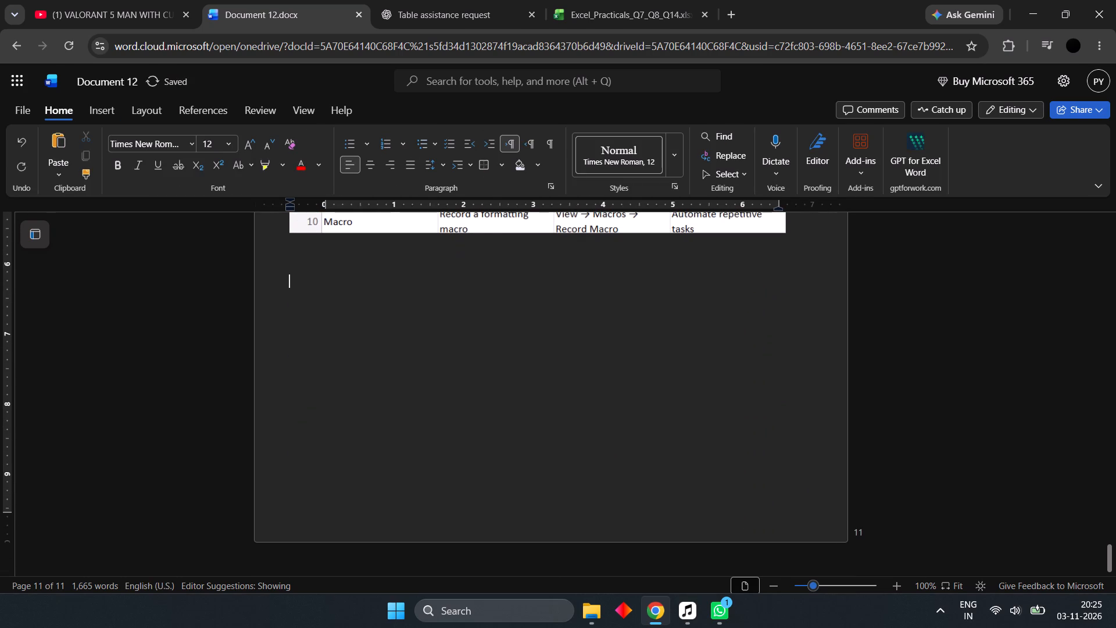
key(Return)
key(Return)
key(Return)
key(Return)
key(Return)
key(Return)
key(Return)
key(Return)
key(Return)
key(Return)
key(Return)
key(Return)
key(Return)
key(Return)
key(Return)
key(Return)
key(Return)
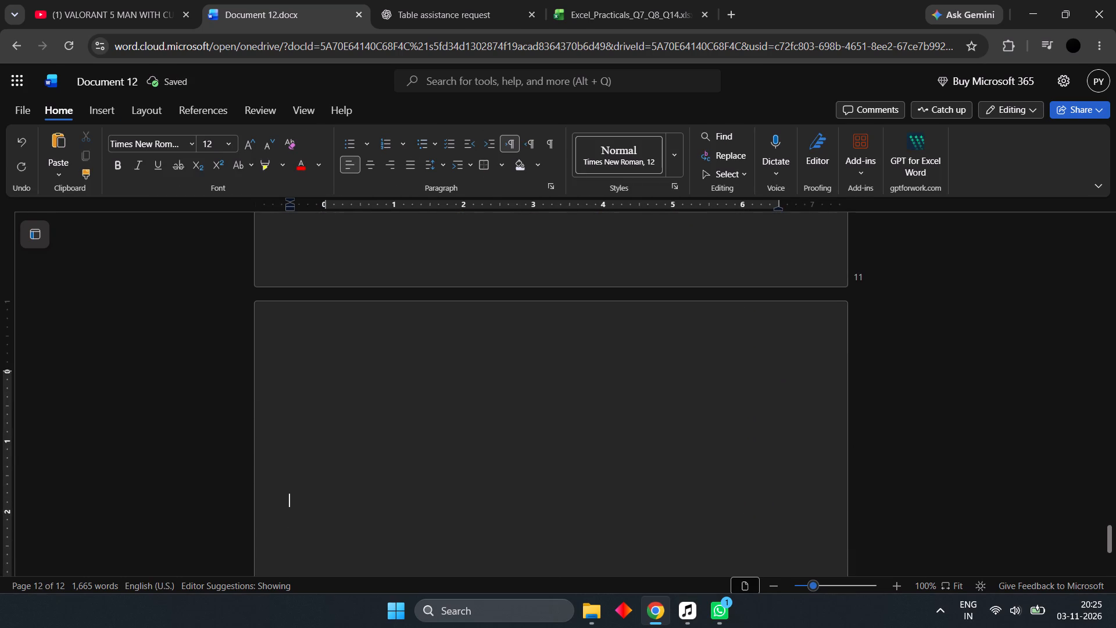
key(equal)
key(BackSpace)
key(BackSpace)
key(BackSpace)
key(BackSpace)
key(BackSpace)
key(BackSpace)
key(BackSpace)
key(BackSpace)
key(BackSpace)
key(Return)
key(Return)
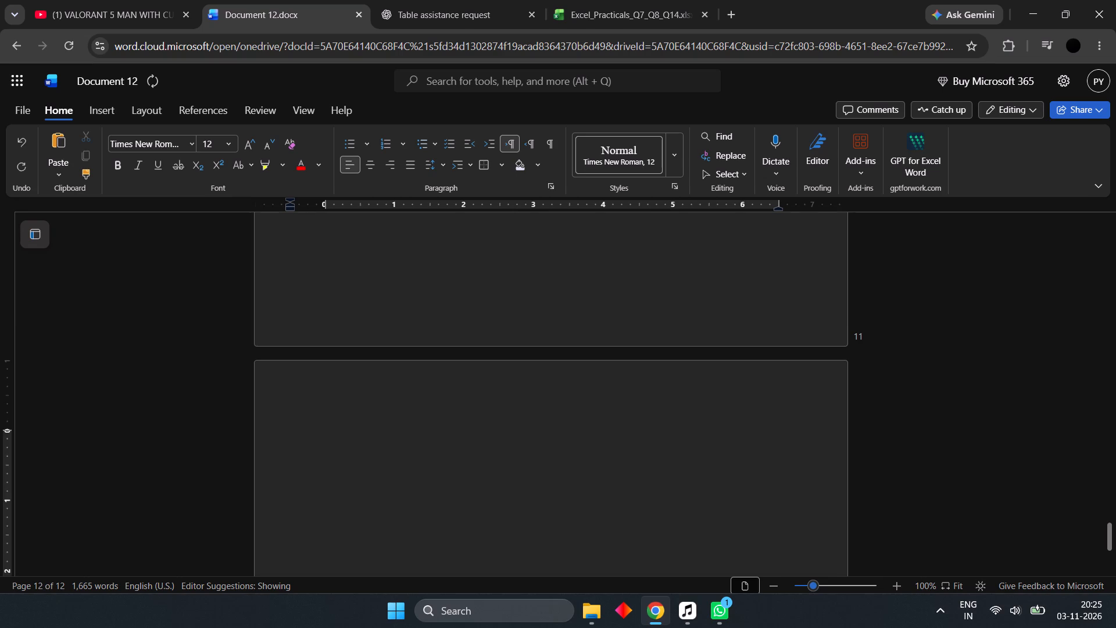
Set the font size to 16 and enter the label Q8 on the first line of page 12.
click(228, 140)
click(229, 145)
click(222, 305)
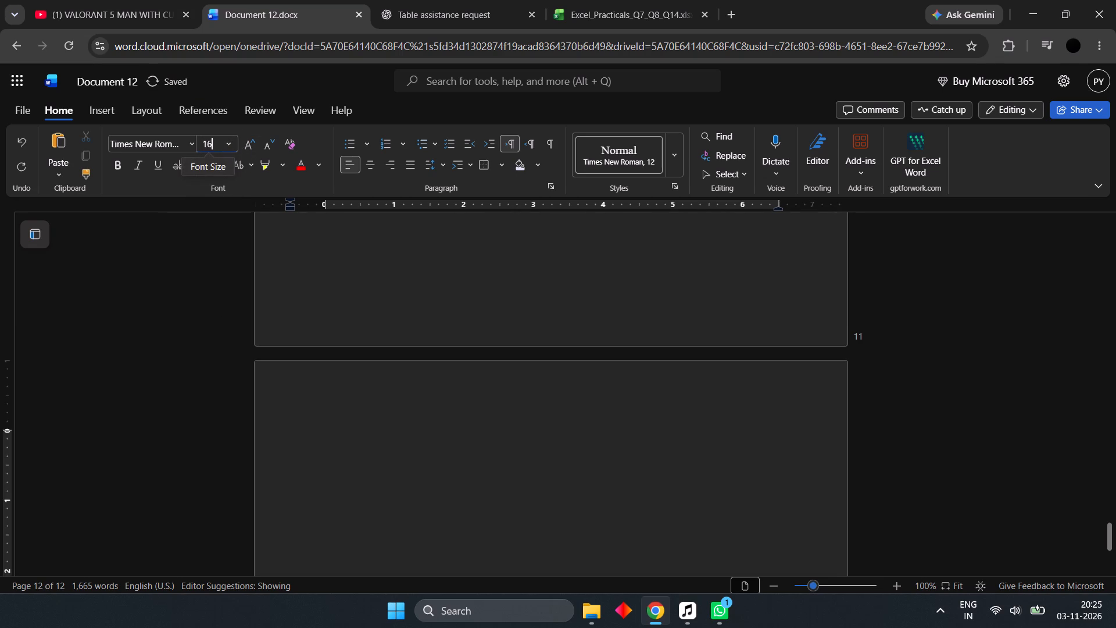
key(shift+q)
click(299, 441)
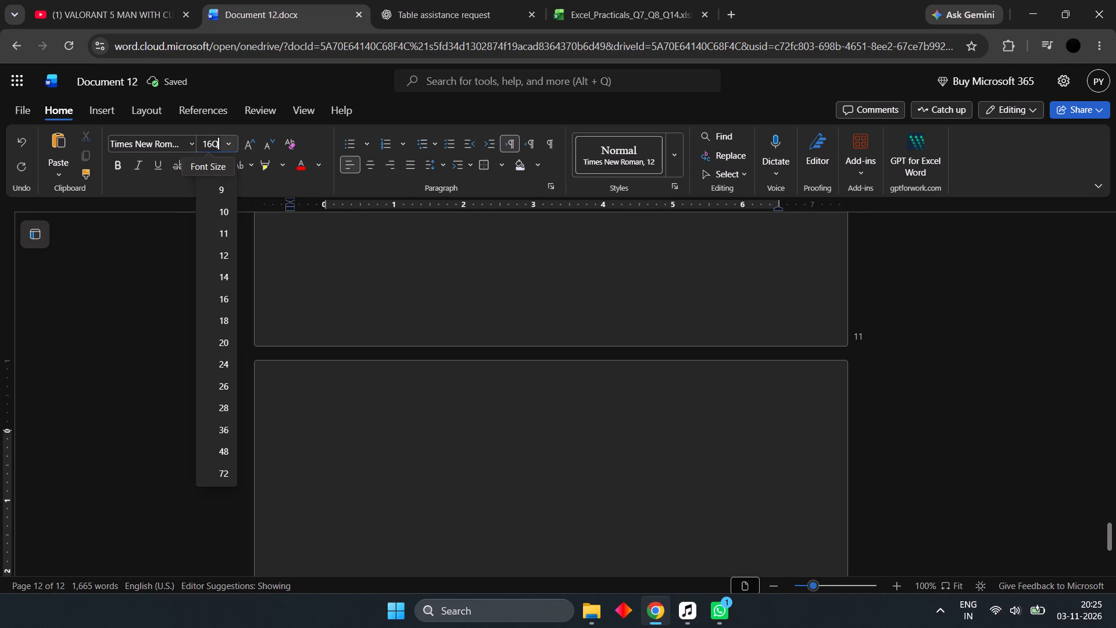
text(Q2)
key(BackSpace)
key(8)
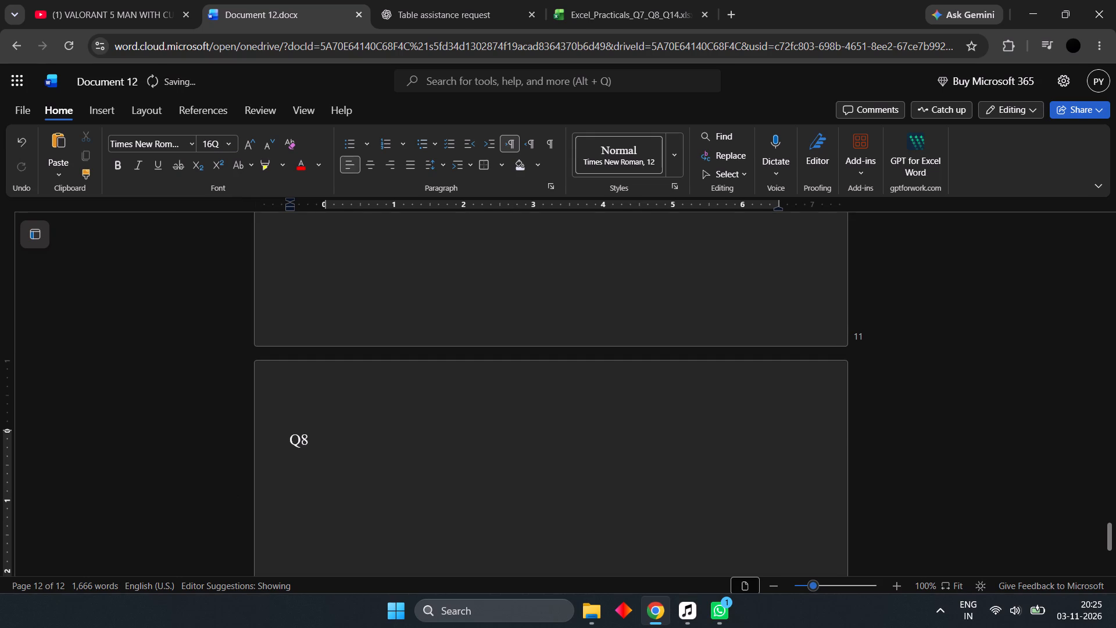
Copy the text of practical 8 from the ChatGPT list, paste it after the Q8 label in Document 12, and start a new line.
click(488, 0)
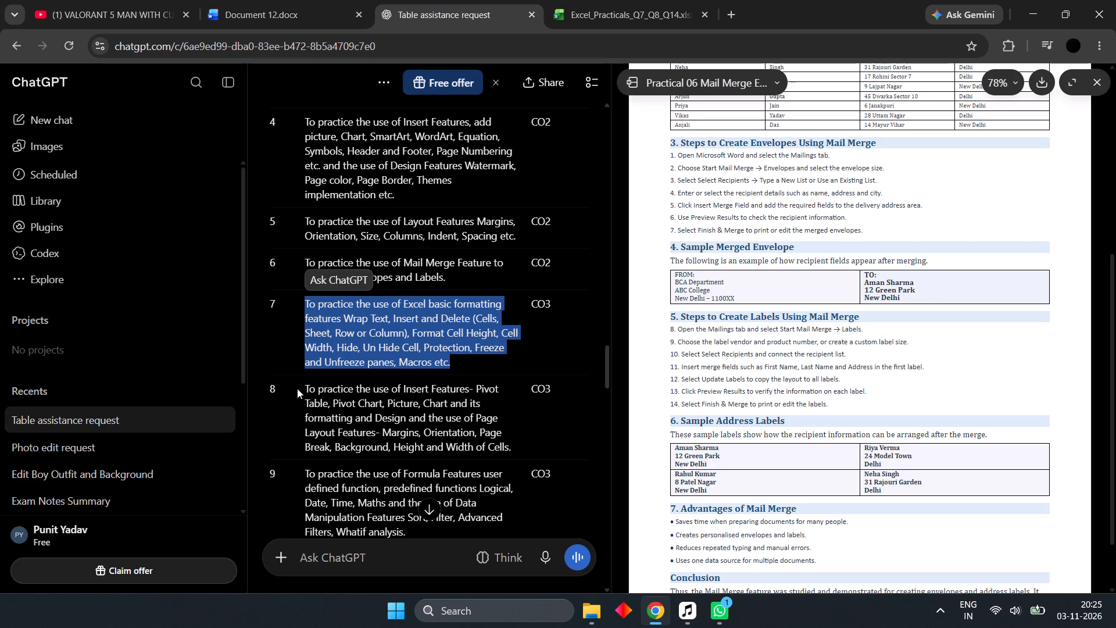
drag(299, 383, 514, 445)
key(ctrl+c)
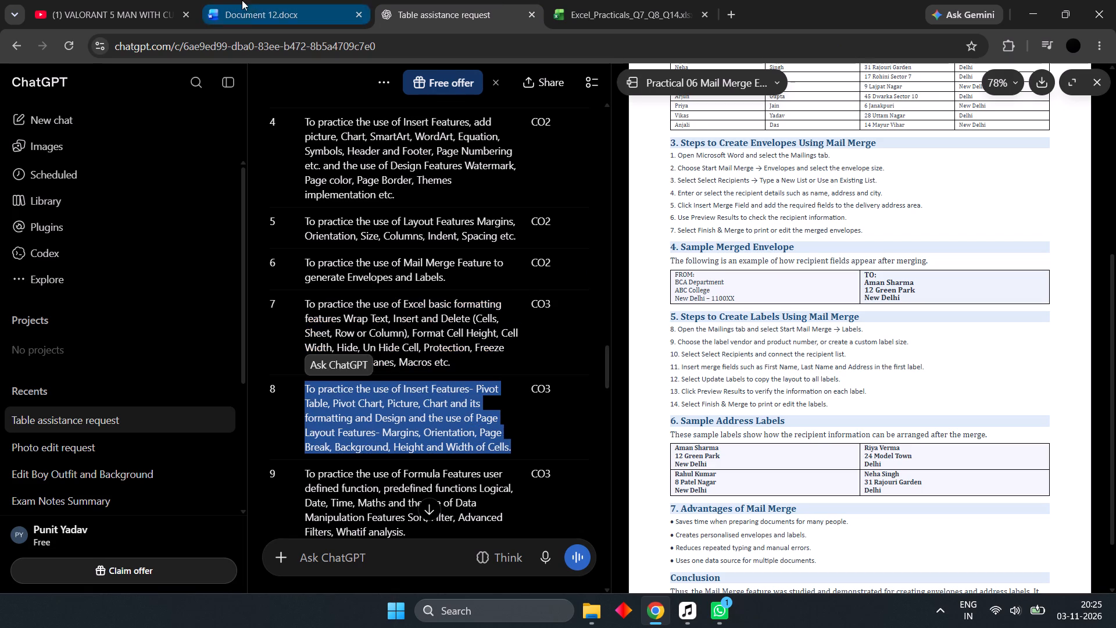
click(250, 0)
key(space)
key(ctrl+v)
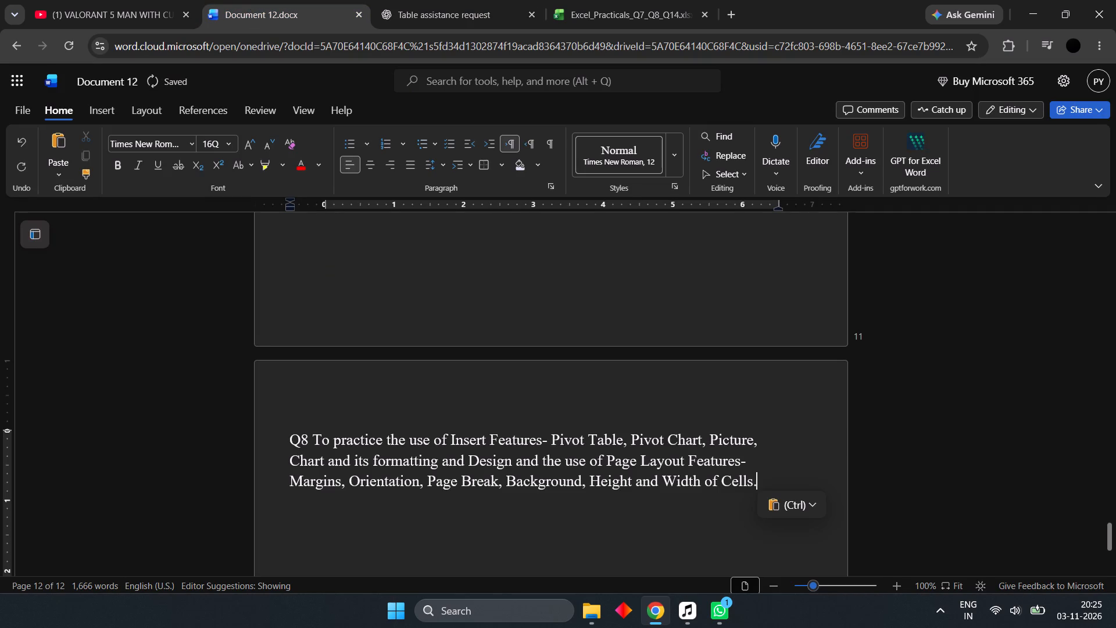
key(Return)
Switch to the Excel_Practicals_Q7_Q8_Q14 workbook and open the Q8 Pivot and Charts sheet.
click(601, 0)
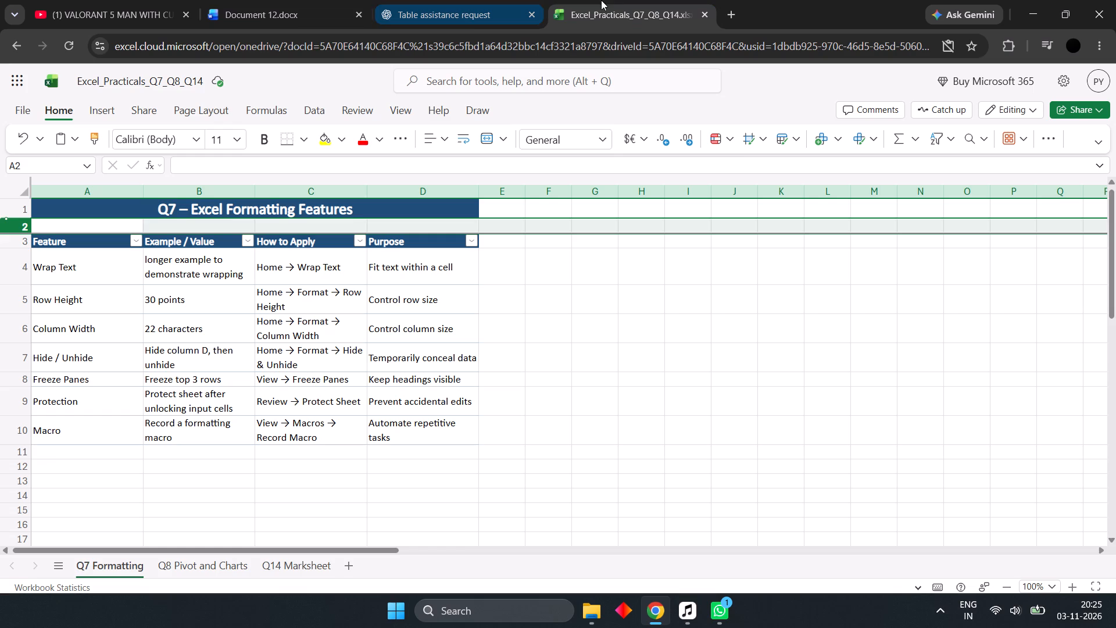
click(180, 564)
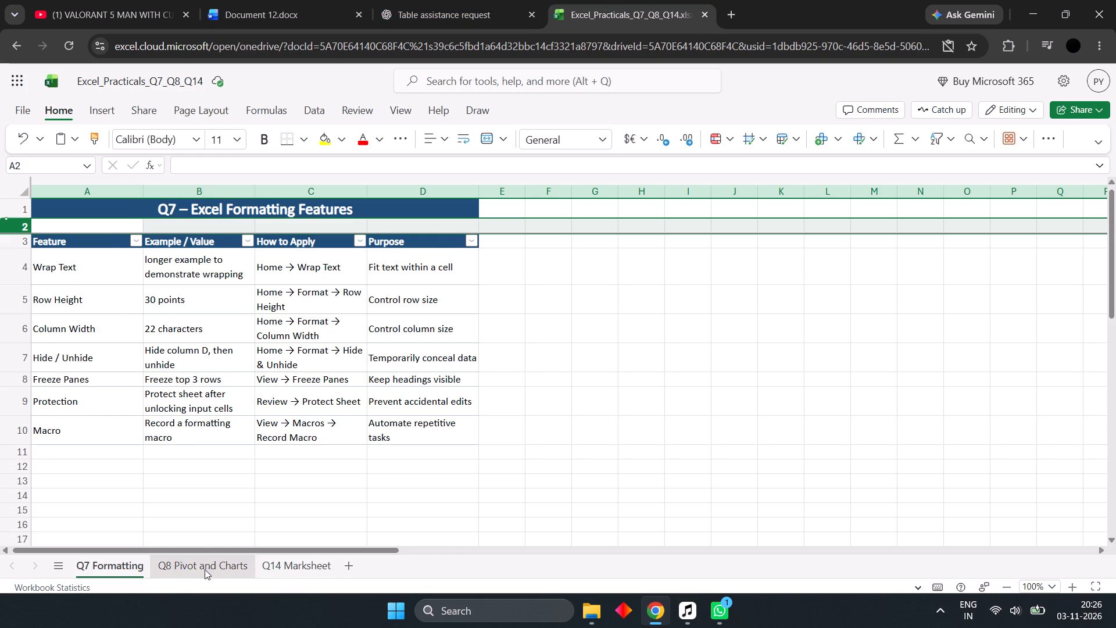
click(204, 569)
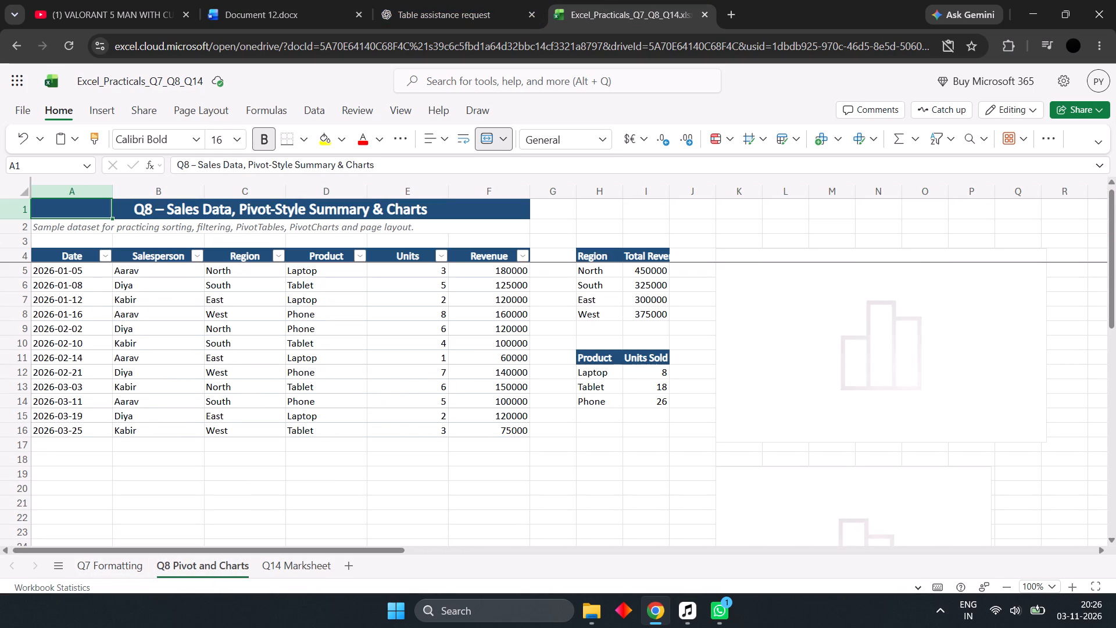
Examine the sales data, summary tables and chart areas of the Q8 Pivot and Charts sheet.
scroll(538, 431, down, 8)
scroll(549, 442, up, 10)
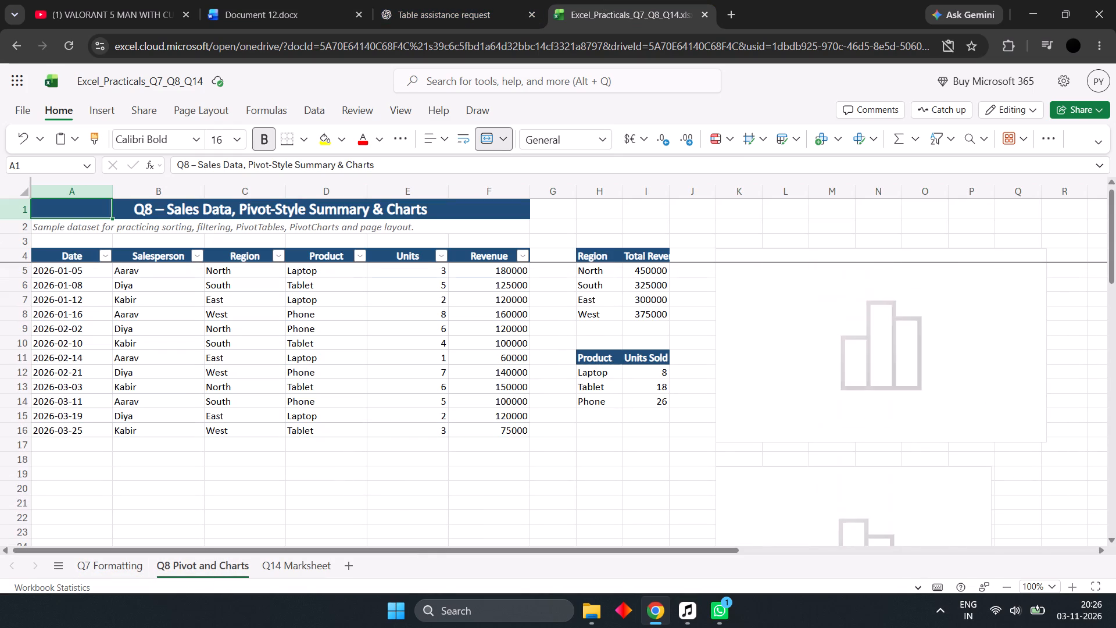
scroll(549, 441, up, 7)
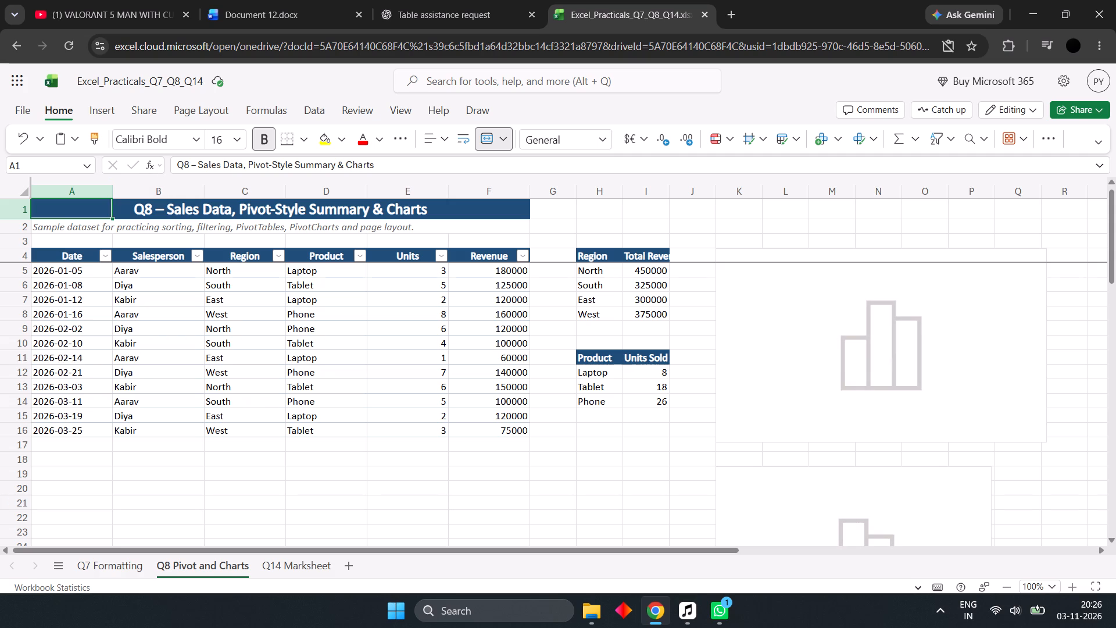
click(807, 361)
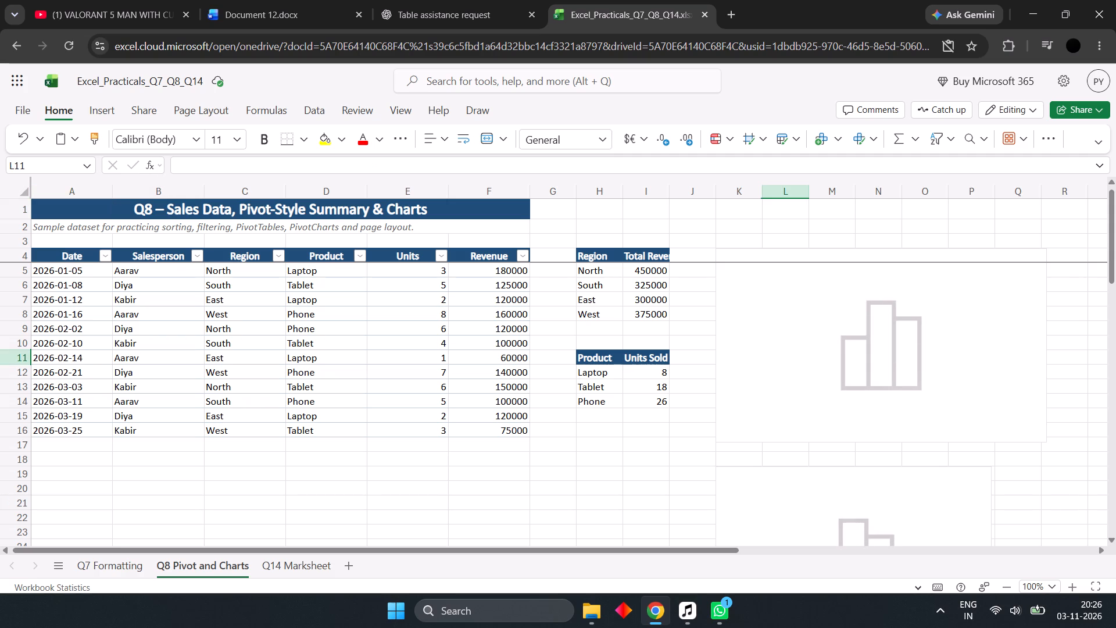
right_click(879, 357)
click(848, 357)
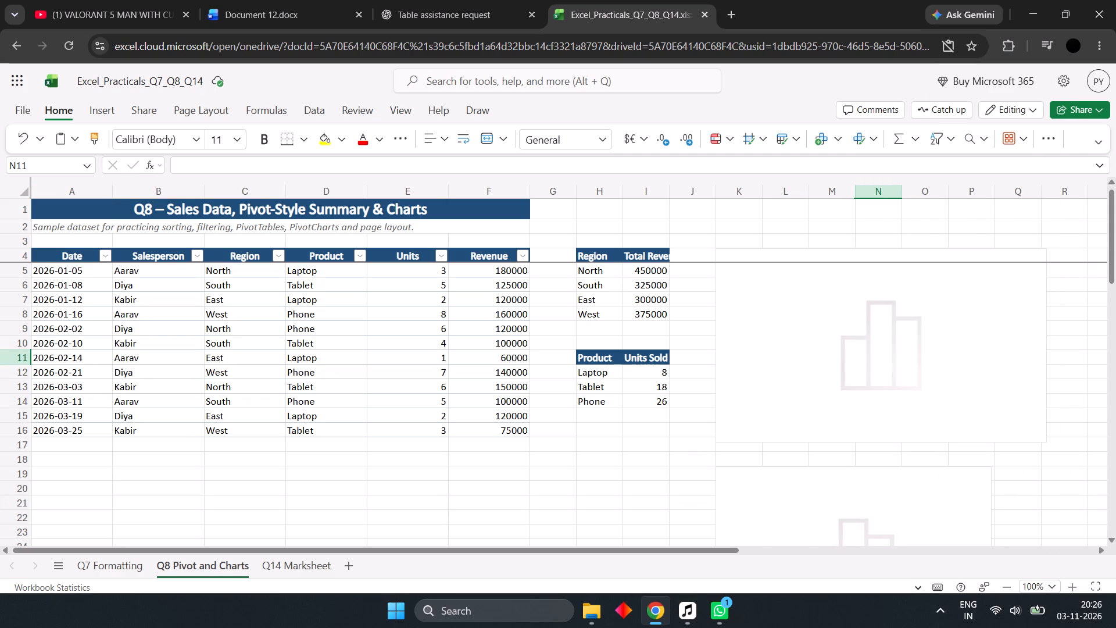
scroll(636, 422, down, 2)
scroll(630, 408, up, 2)
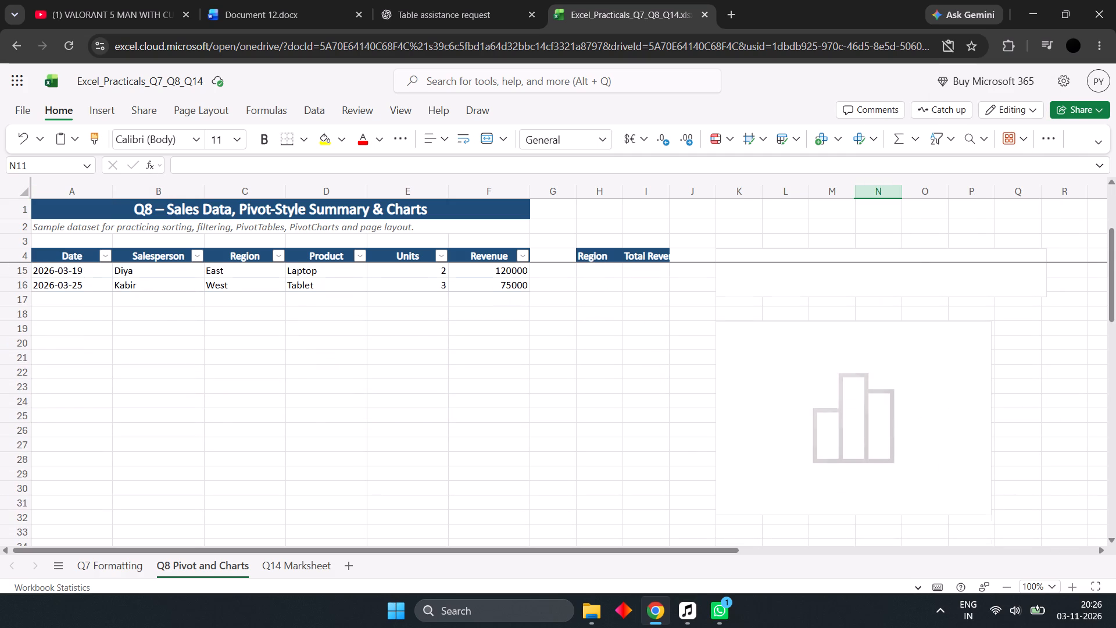
scroll(630, 408, up, 2)
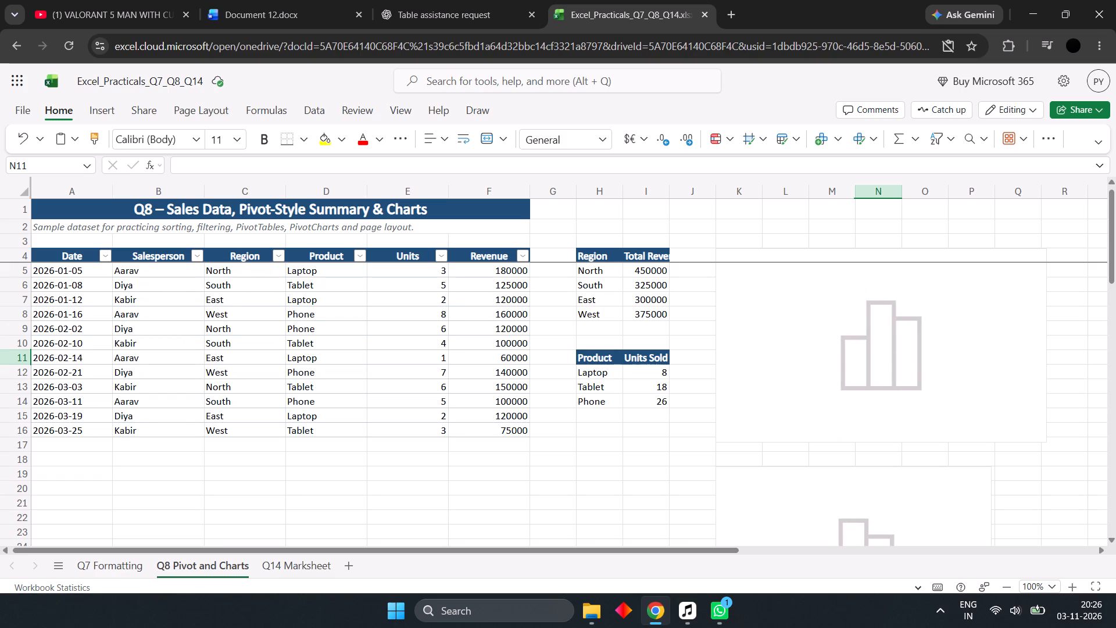
click(770, 195)
click(826, 192)
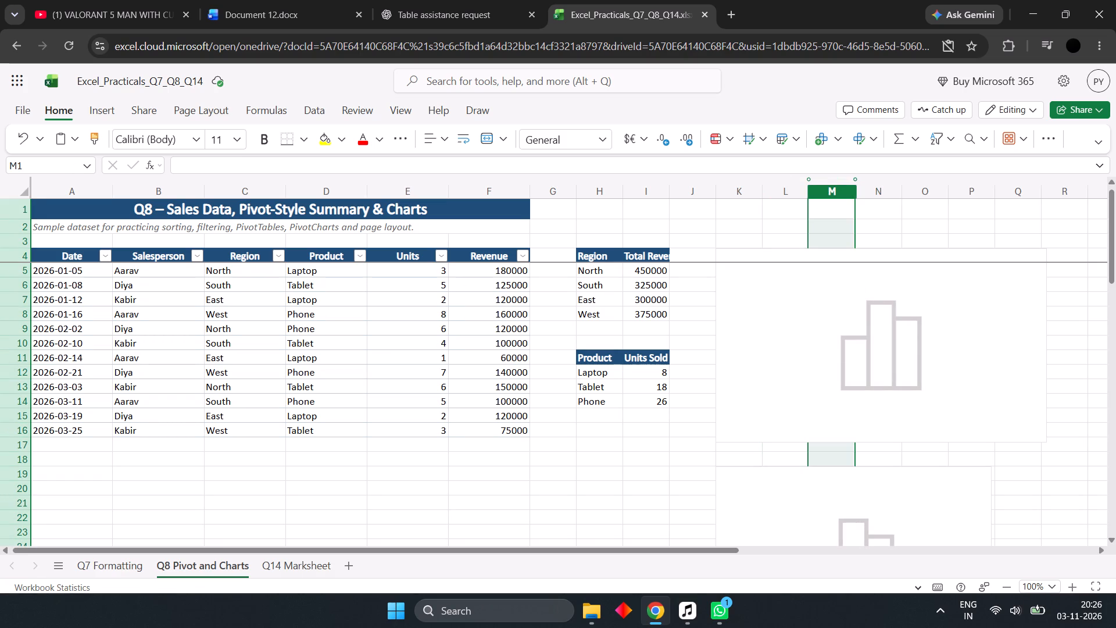
click(743, 286)
Unfreeze the rows by moving the freeze divider below row 4 up to the top of the sheet.
drag(732, 262, 735, 240)
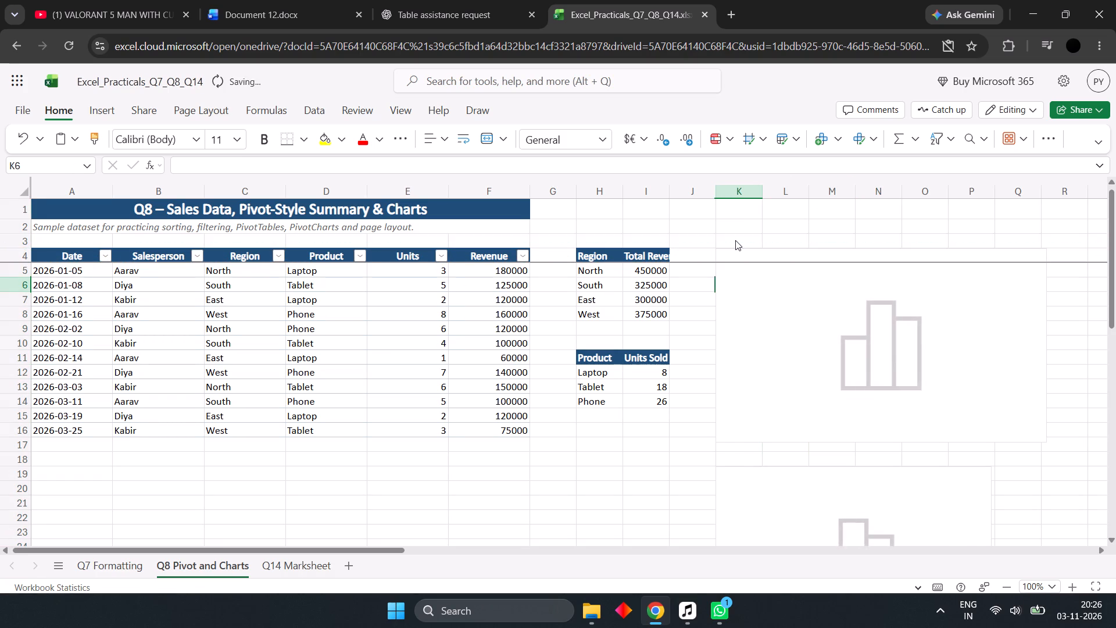
drag(735, 234, 729, 213)
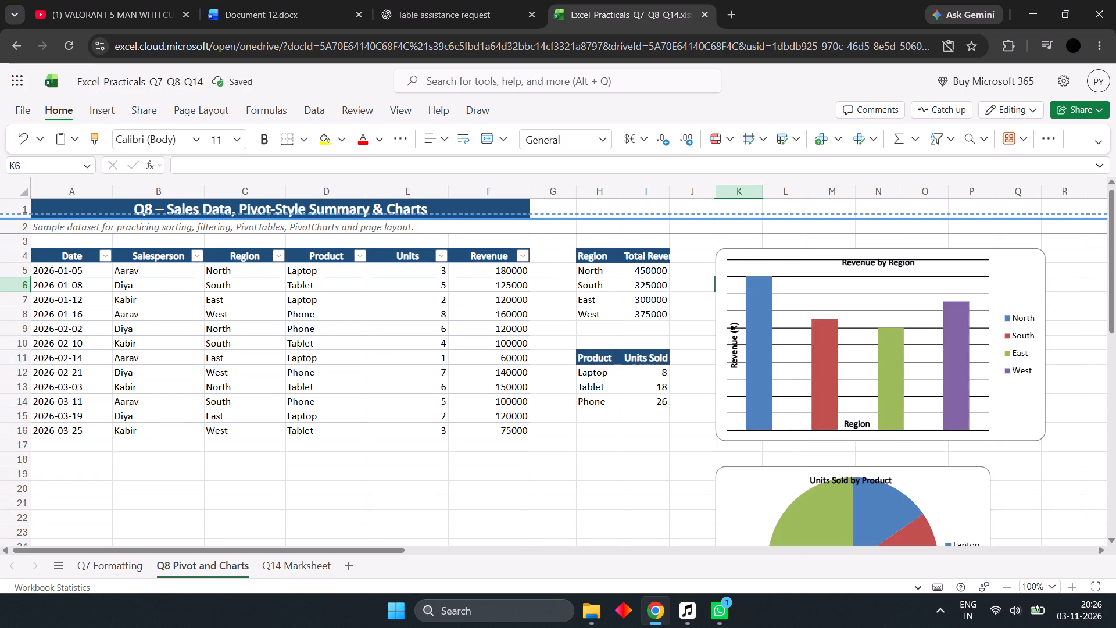
drag(729, 213, 726, 199)
drag(726, 199, 726, 205)
Copy the Product and Units Sold table from H11:I14 and paste it at H21, beside the Units Sold by Product chart.
scroll(720, 306, down, 1)
scroll(664, 333, down, 2)
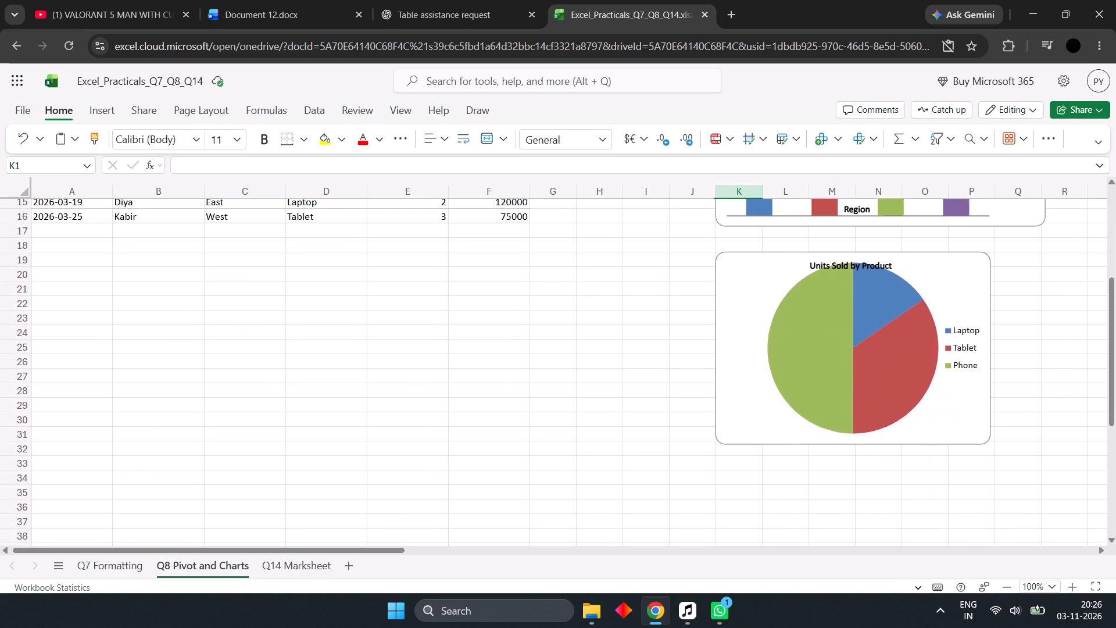
scroll(664, 333, up, 2)
click(583, 273)
click(577, 284)
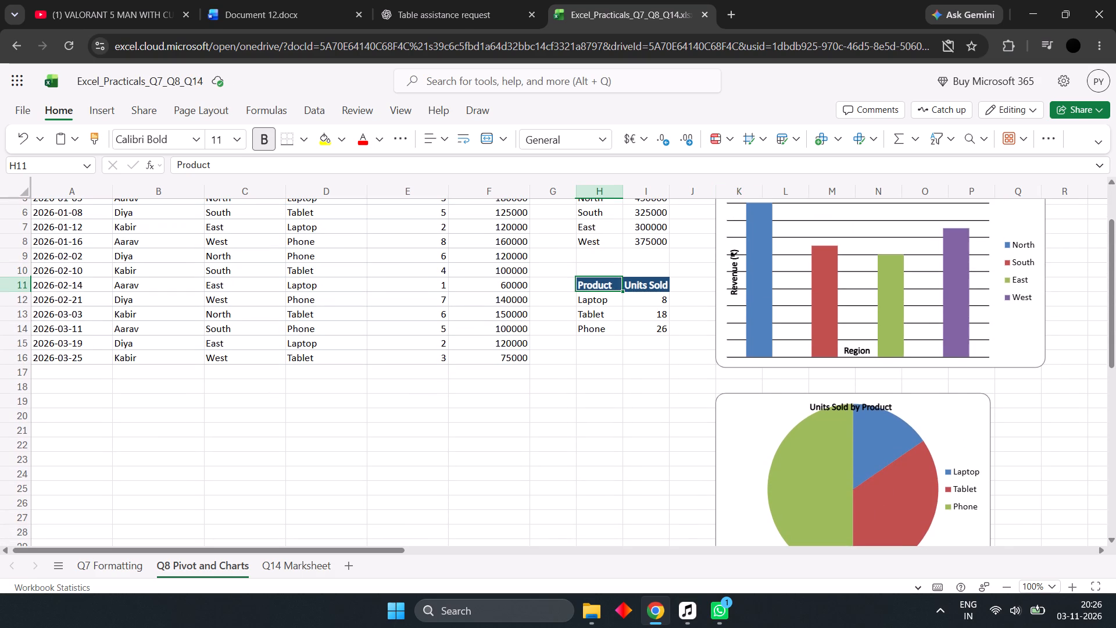
drag(594, 284, 658, 331)
drag(603, 290, 657, 329)
right_click(598, 290)
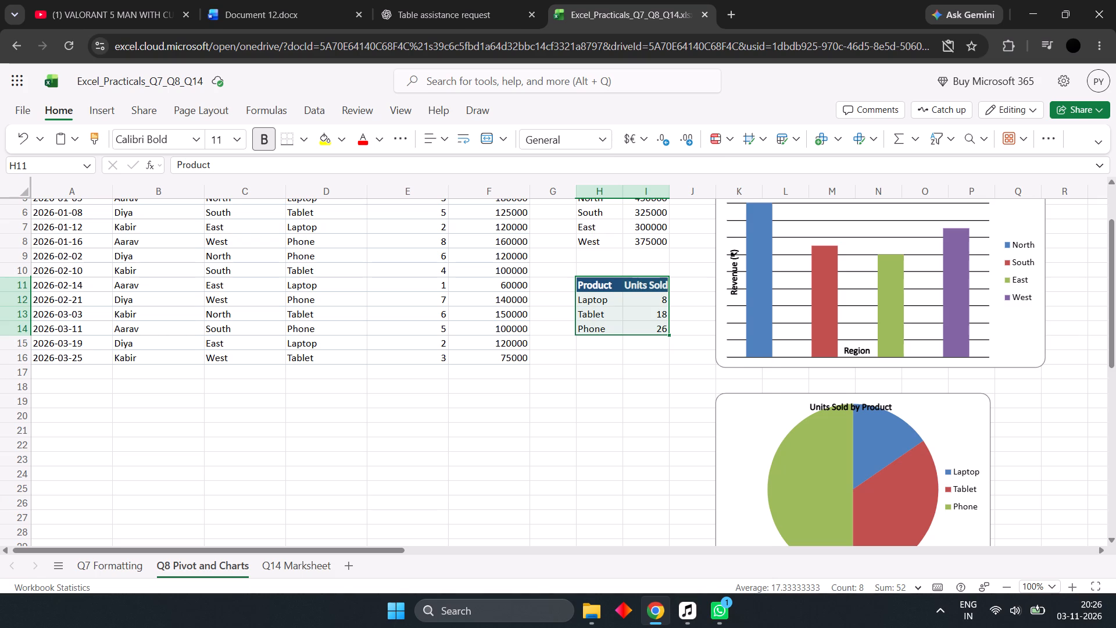
click(632, 237)
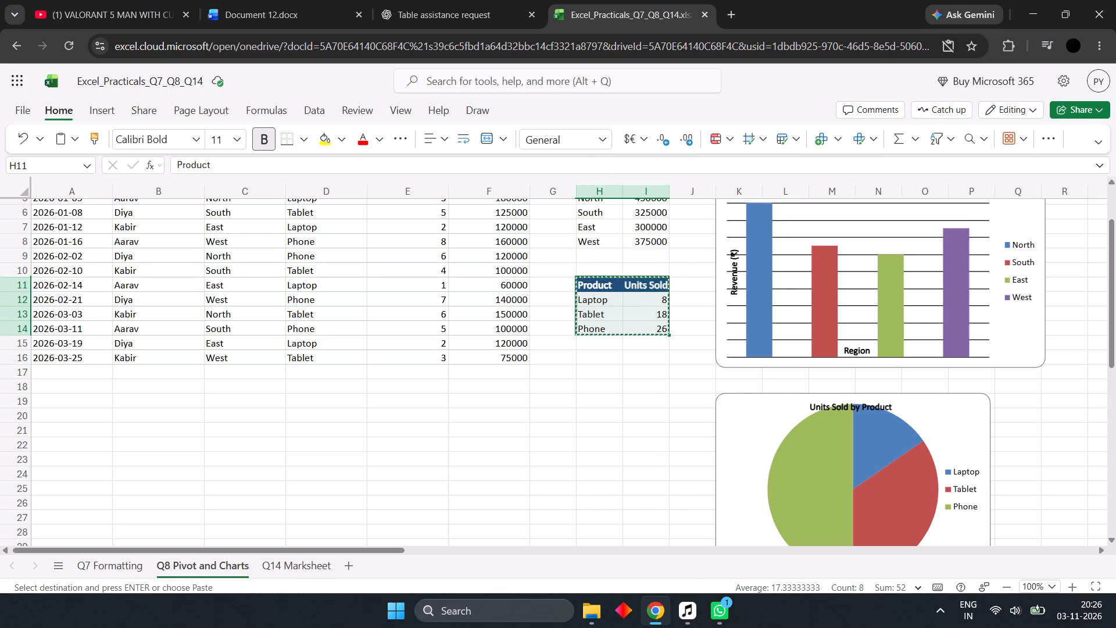
click(610, 413)
click(596, 399)
click(599, 430)
click(600, 445)
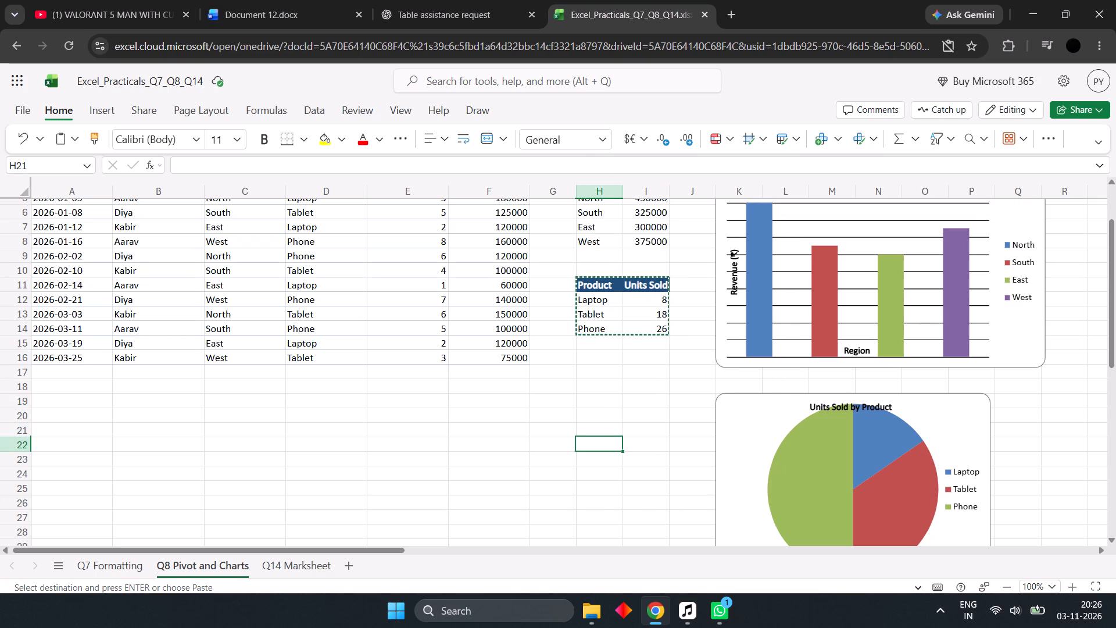
click(595, 433)
key(ctrl+v)
Clear the contents of the original Product and Units Sold table in H11:I14.
click(618, 295)
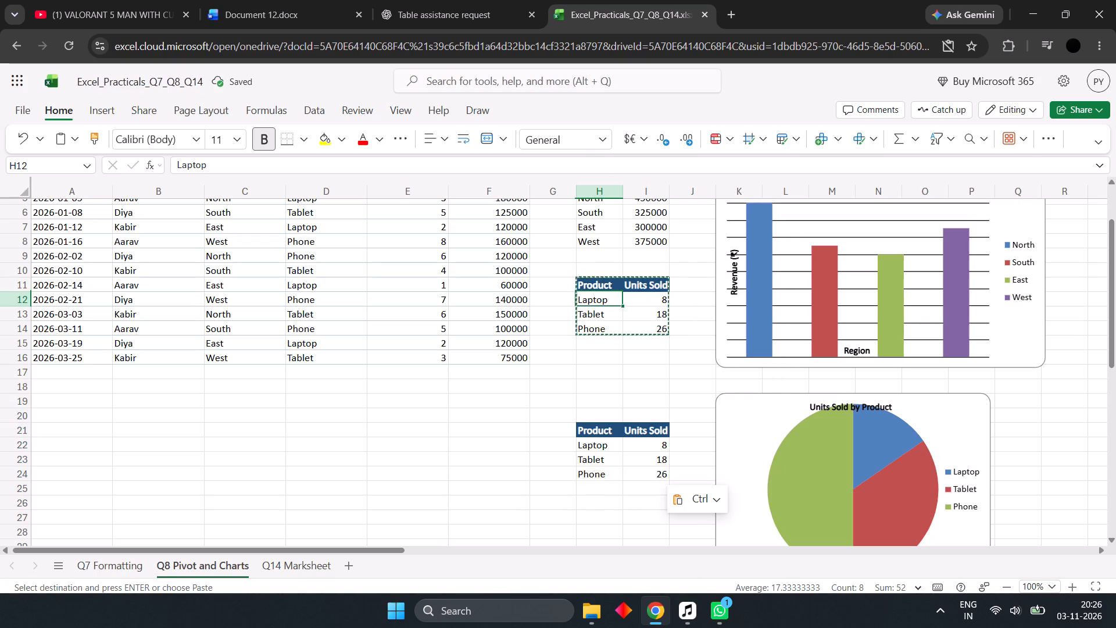
click(657, 329)
drag(660, 330, 587, 288)
right_click(585, 289)
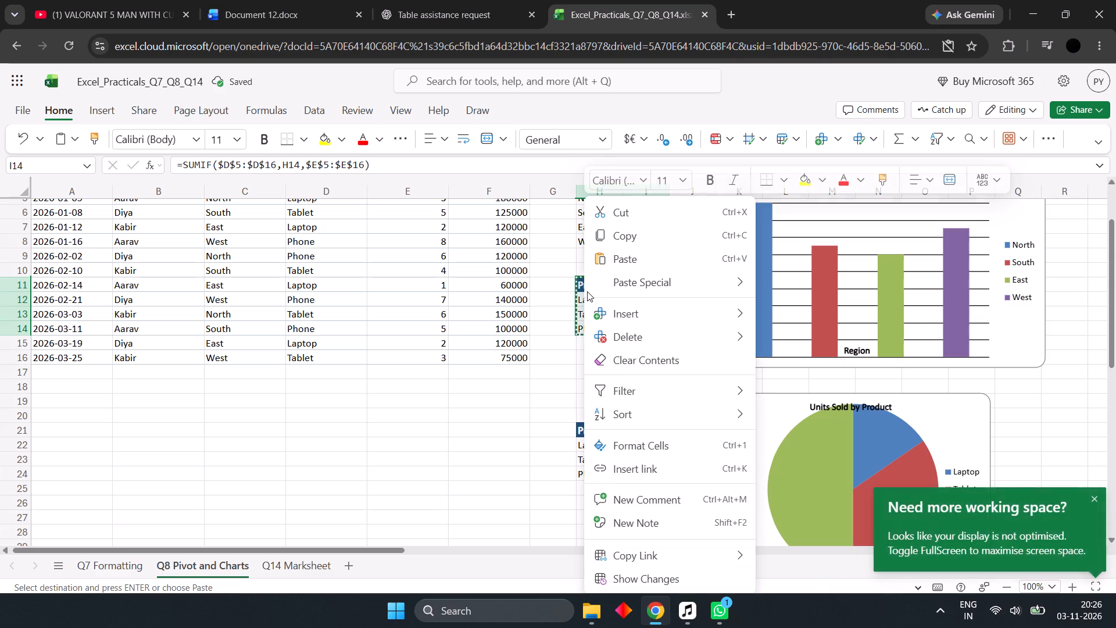
click(620, 334)
click(621, 333)
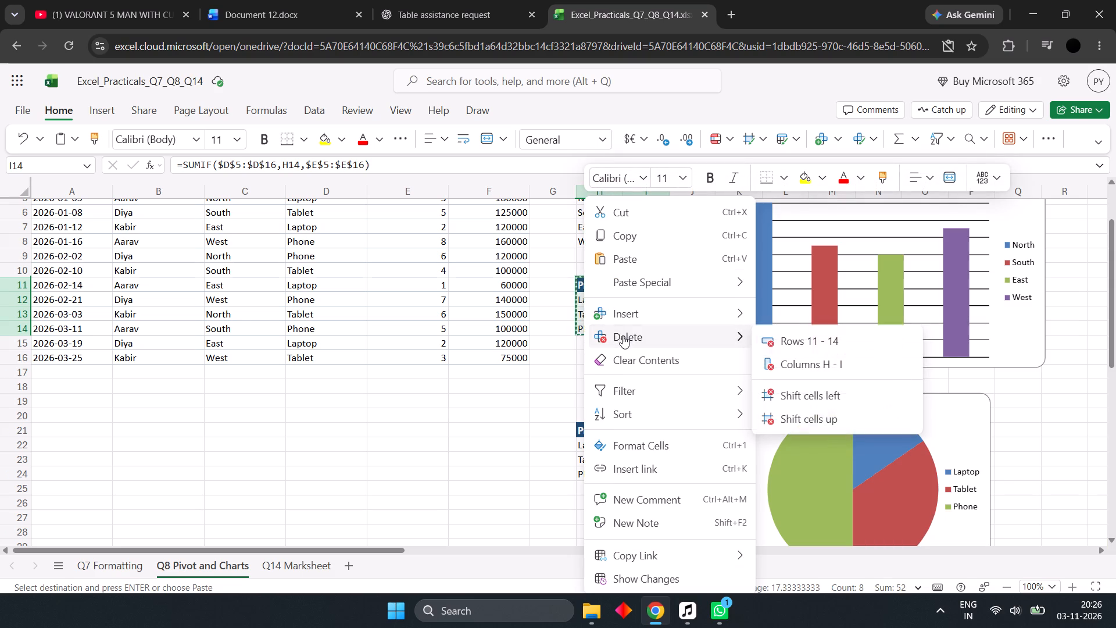
click(623, 336)
click(635, 341)
click(613, 321)
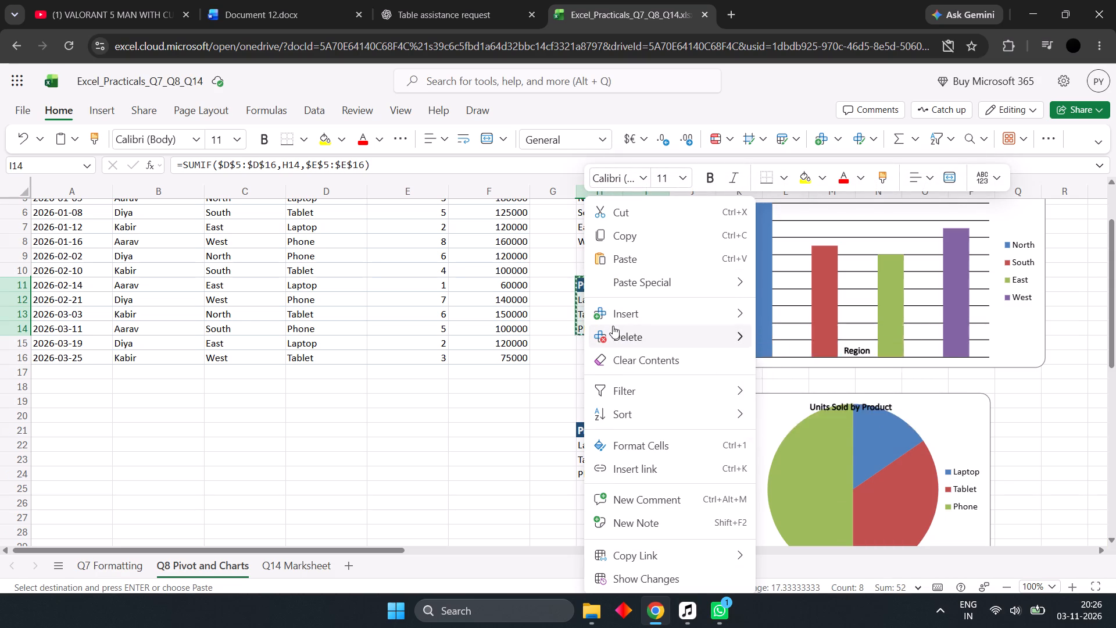
click(620, 362)
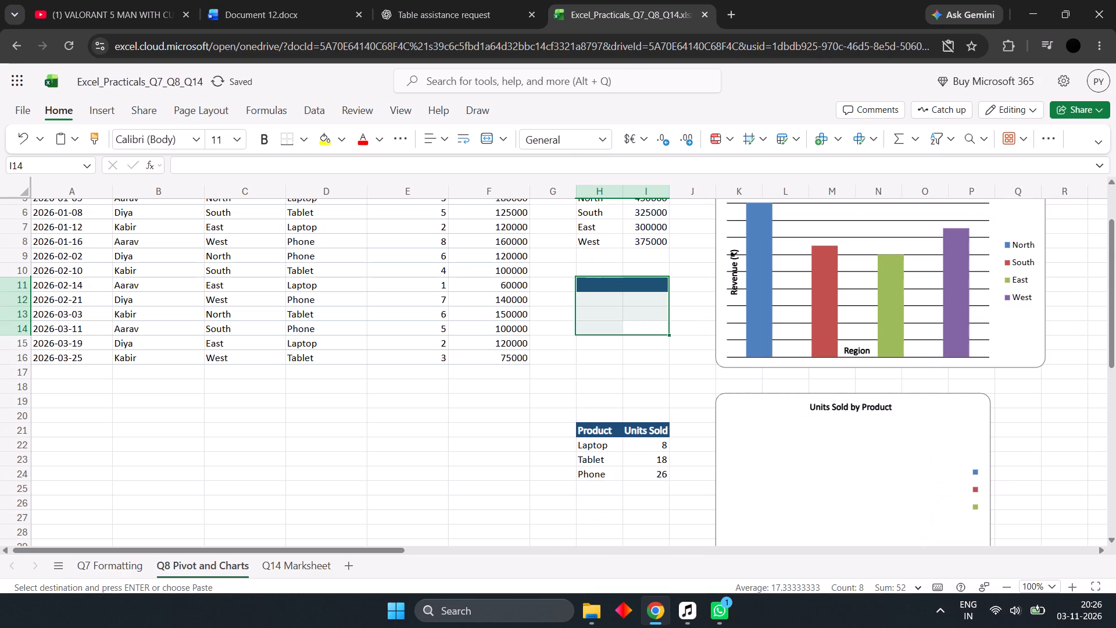
Delete the leftover blue header cells I11 and H11, shifting cells left each time.
click(641, 333)
click(641, 297)
click(632, 287)
right_click(628, 287)
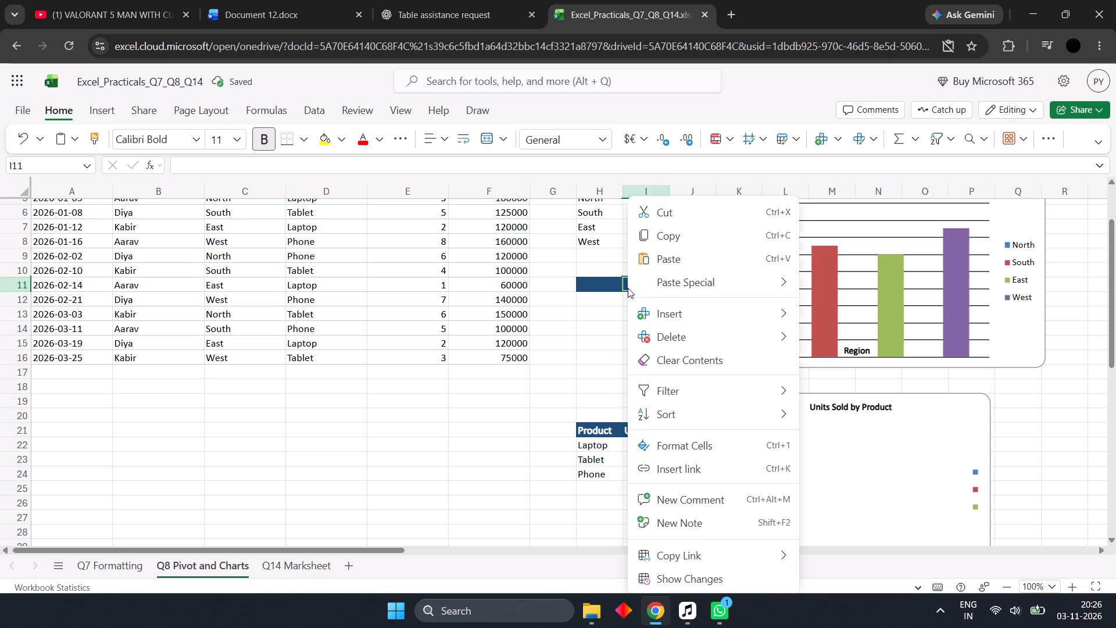
click(660, 333)
click(739, 342)
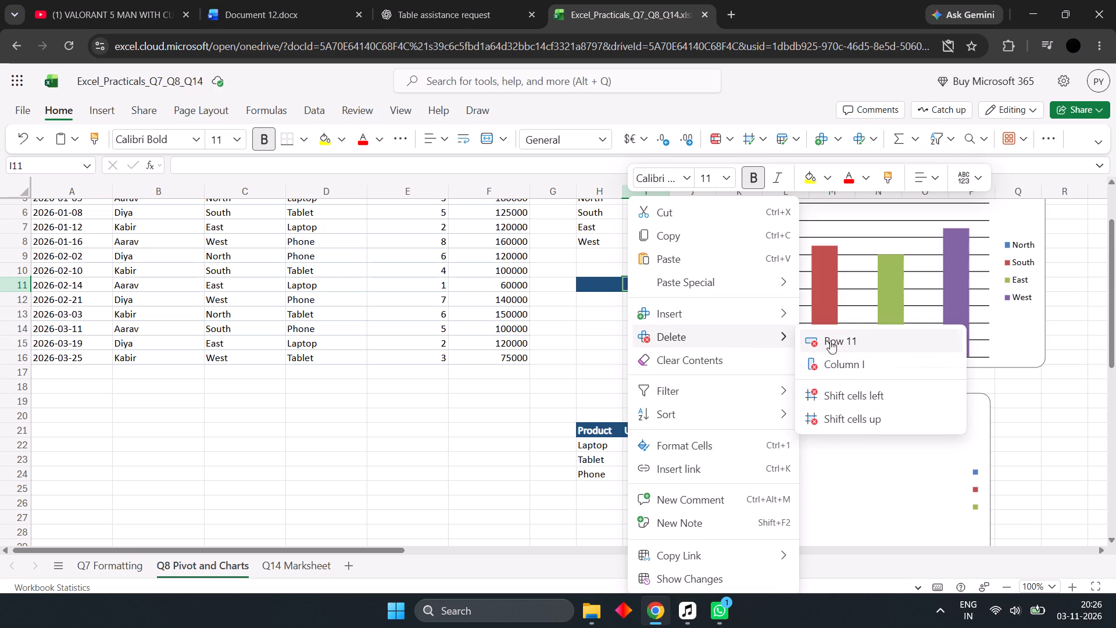
click(835, 394)
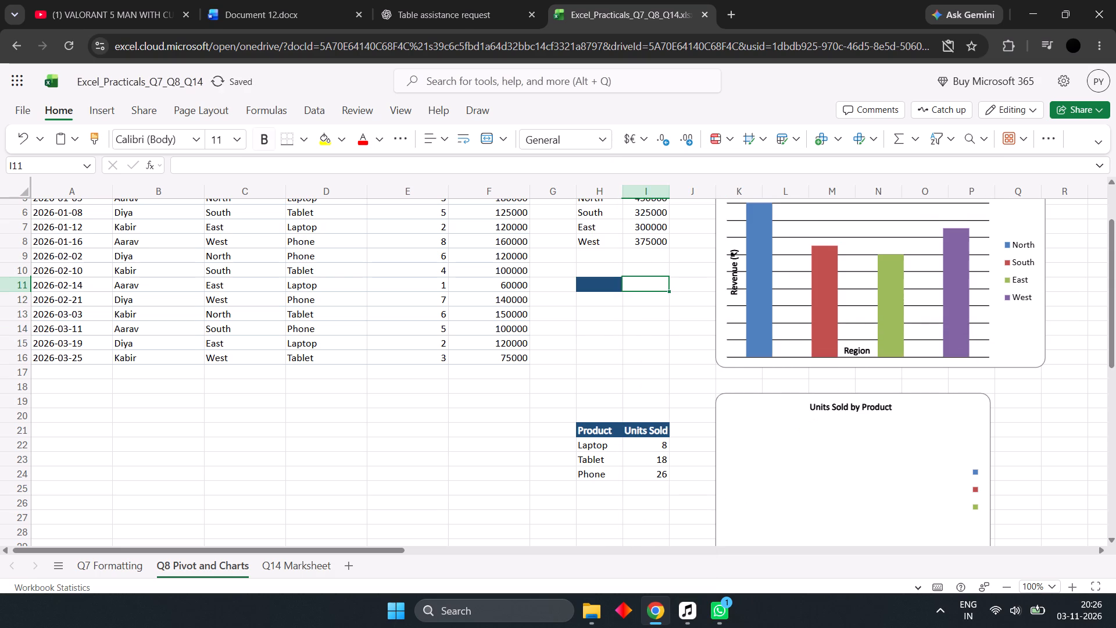
click(596, 283)
right_click(596, 284)
click(674, 333)
click(718, 326)
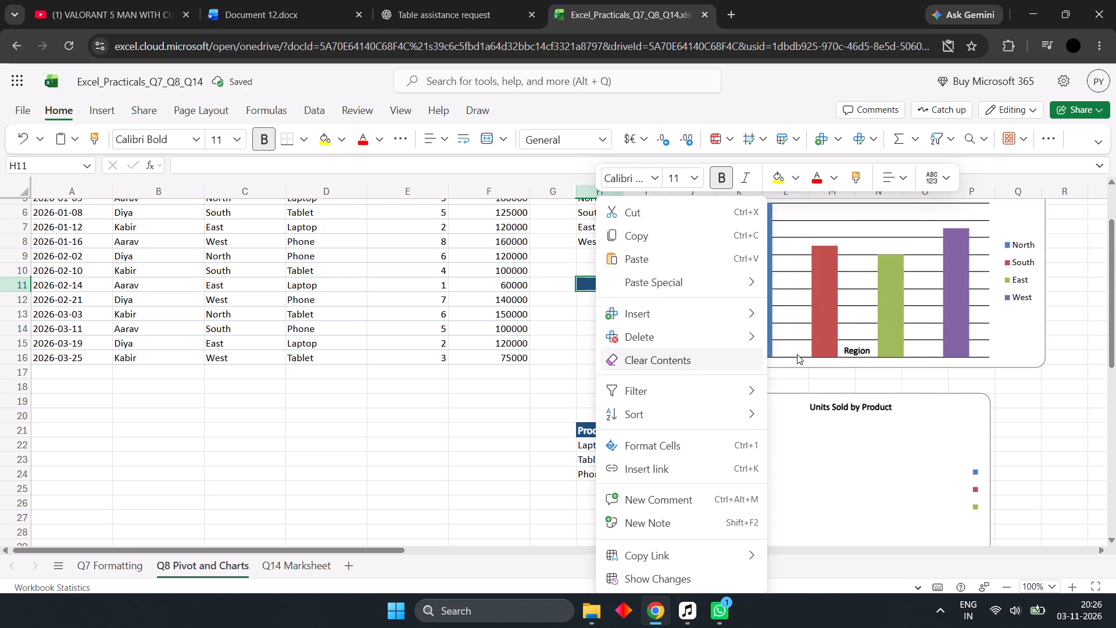
click(735, 330)
click(811, 390)
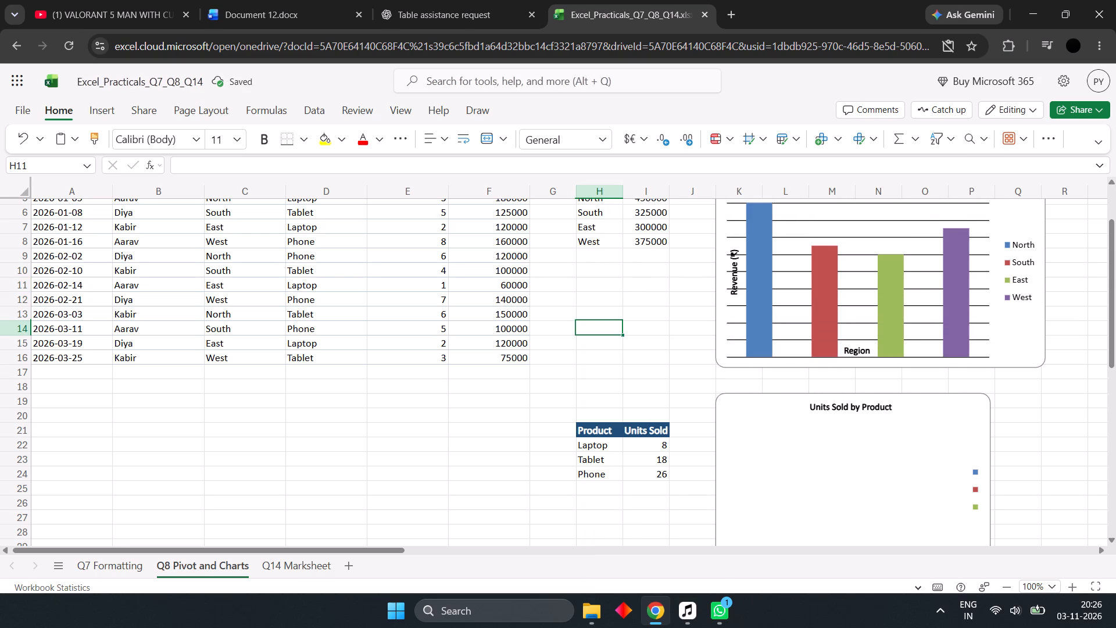
click(616, 334)
click(607, 373)
Check the Units Sold by Product chart and reload the workbook page to refresh it.
scroll(654, 351, up, 2)
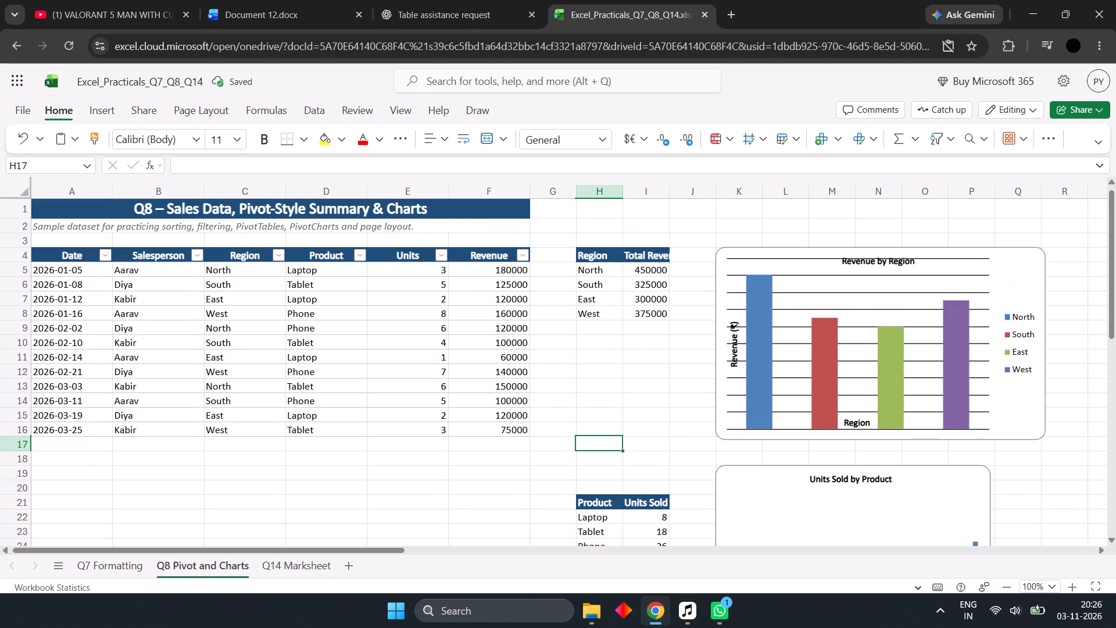
scroll(653, 354, up, 2)
scroll(556, 379, up, 2)
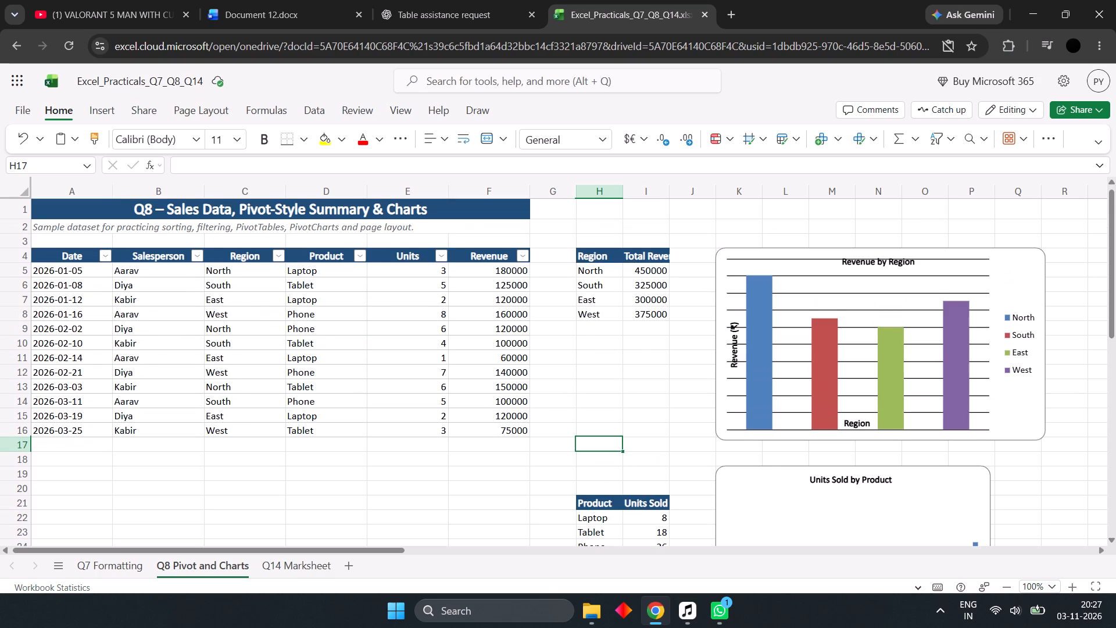
click(409, 495)
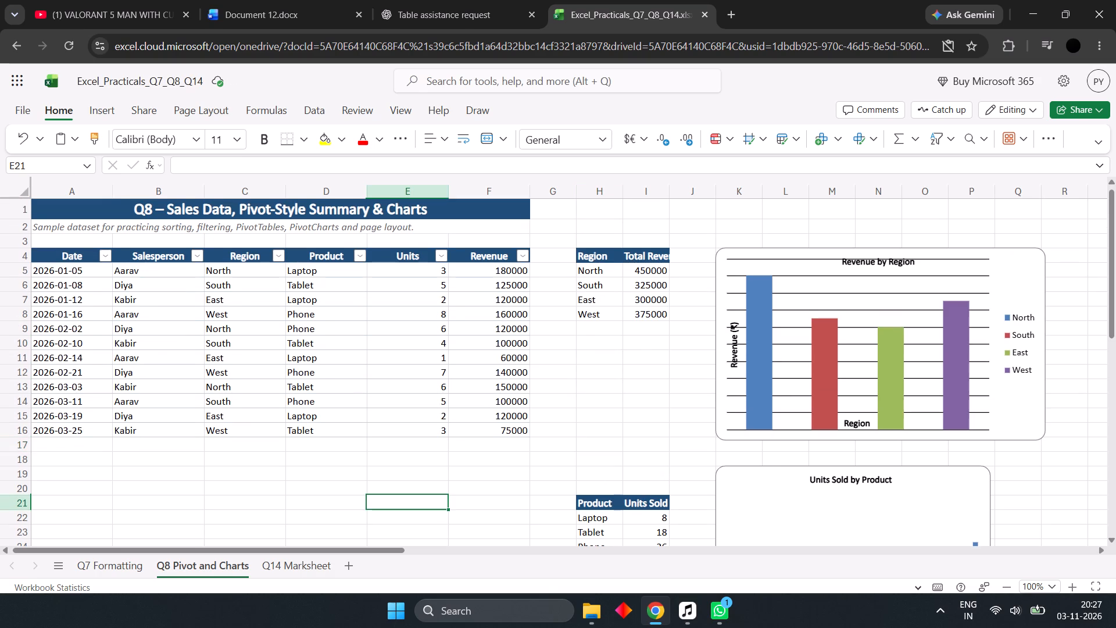
scroll(410, 482, down, 3)
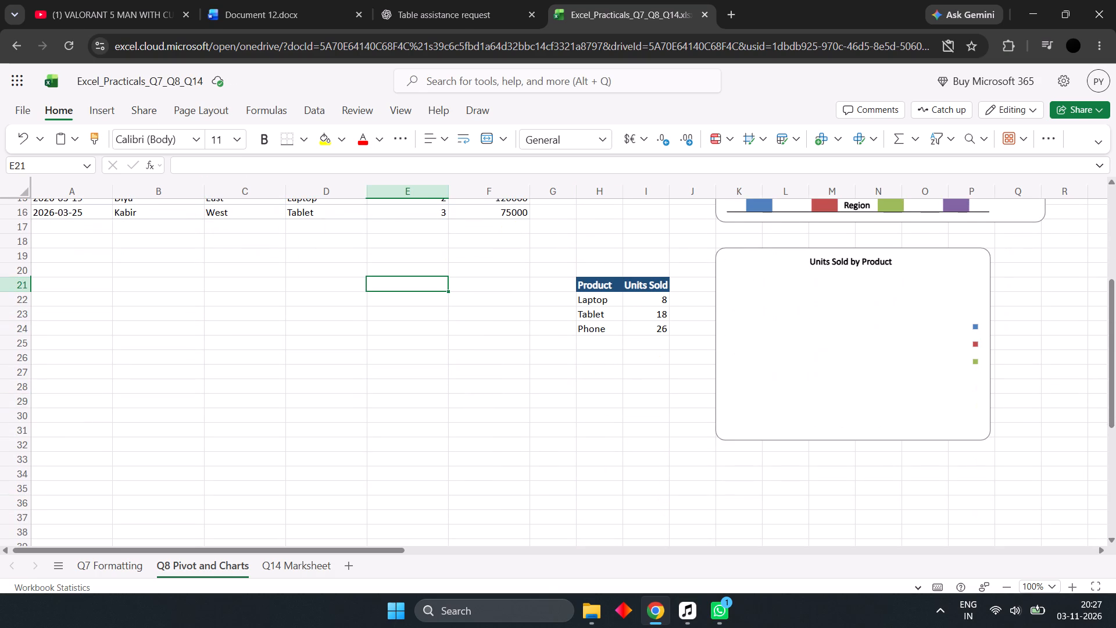
click(68, 46)
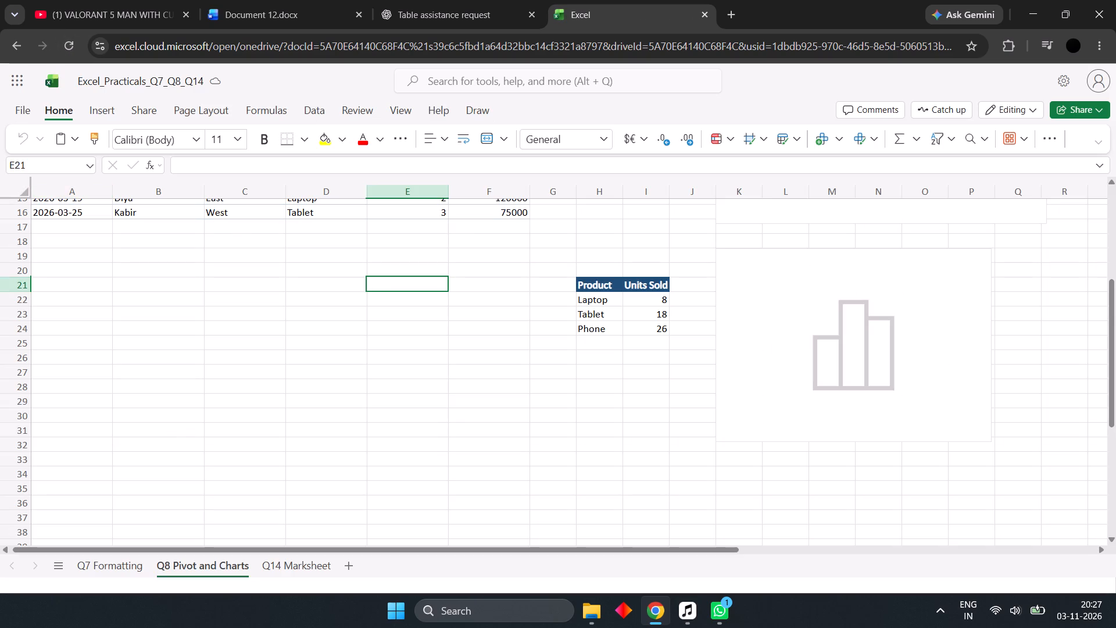
scroll(356, 470, up, 5)
click(382, 498)
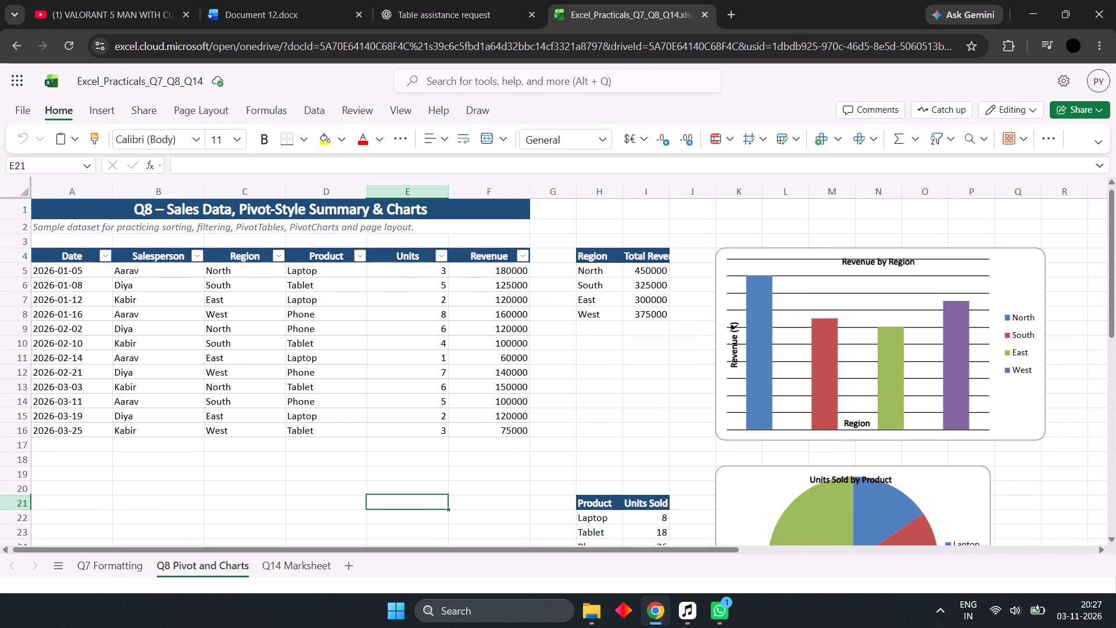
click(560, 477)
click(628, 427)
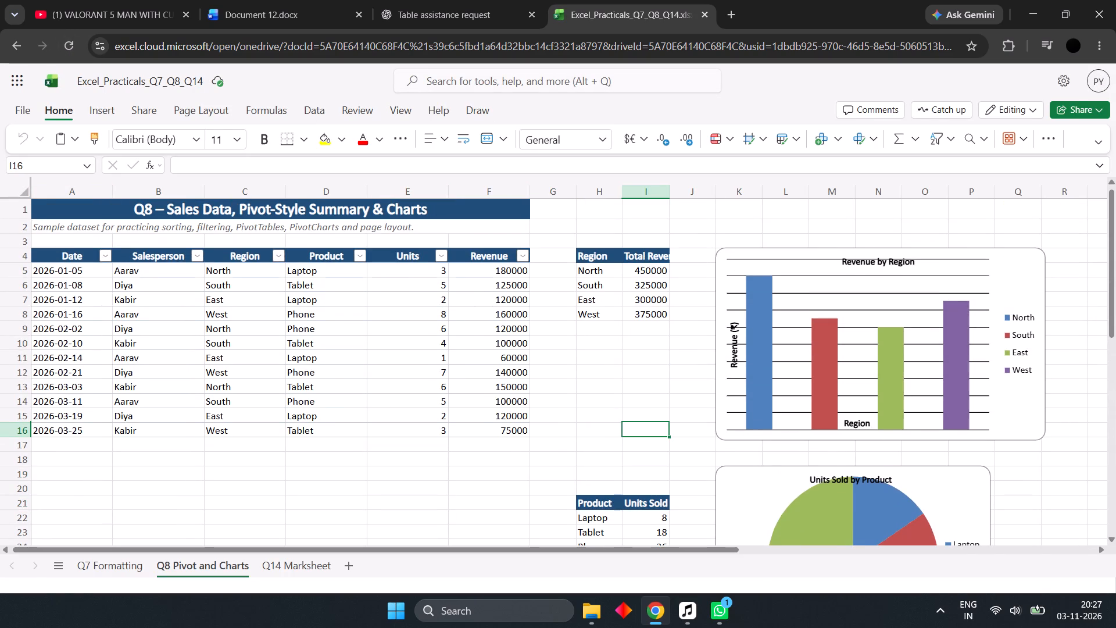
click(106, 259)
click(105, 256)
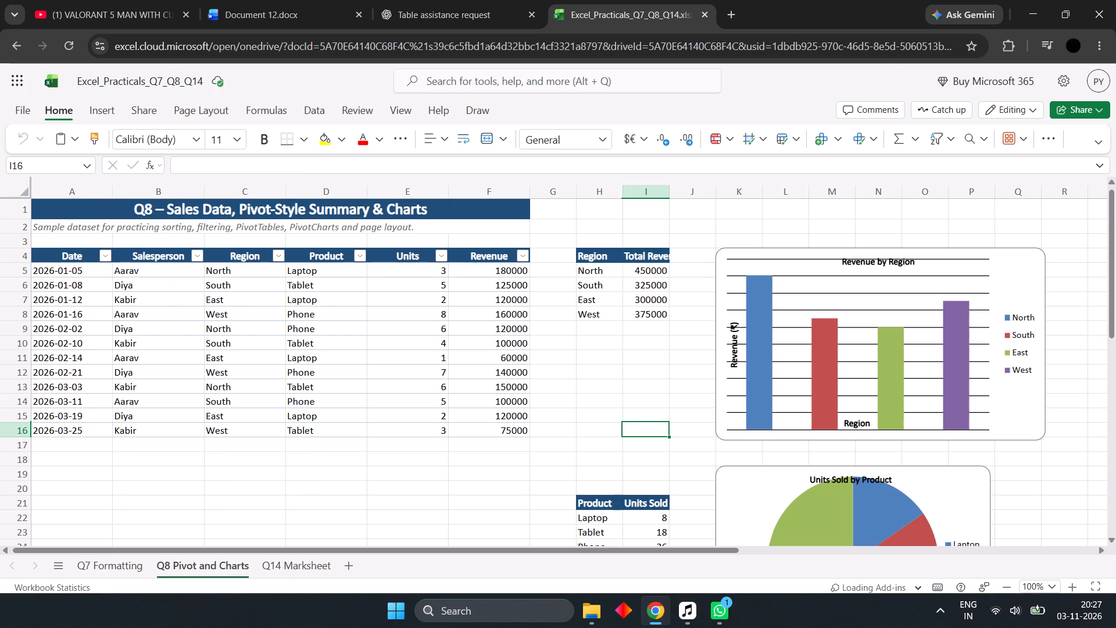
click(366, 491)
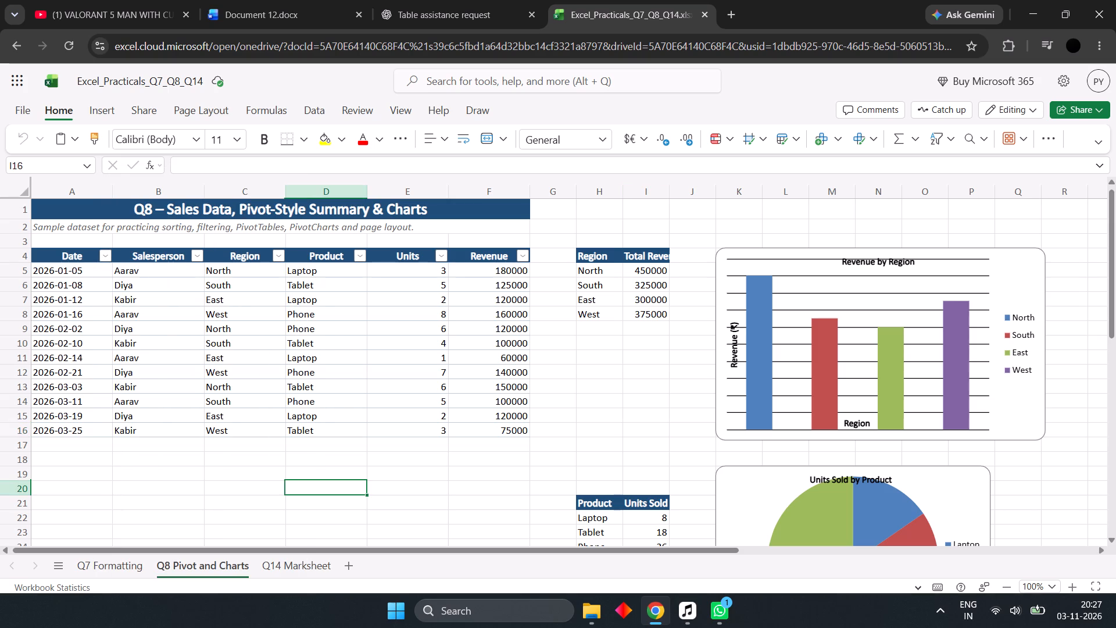
Switch to Document 12 and go to the empty space below the Q8 question text on page 12.
click(255, 0)
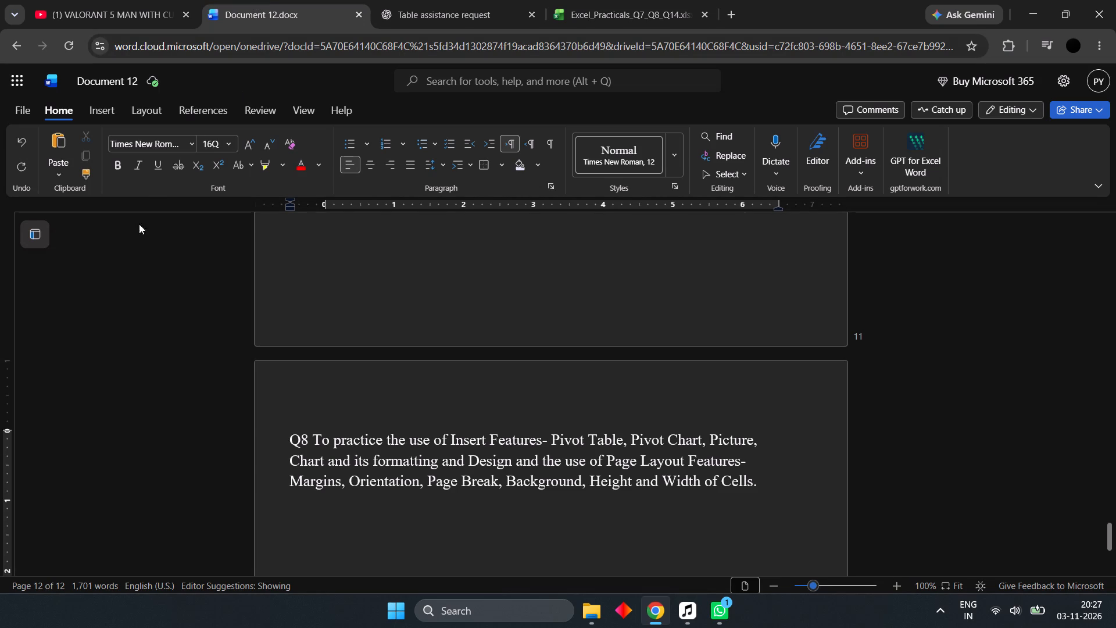
scroll(152, 326, down, 2)
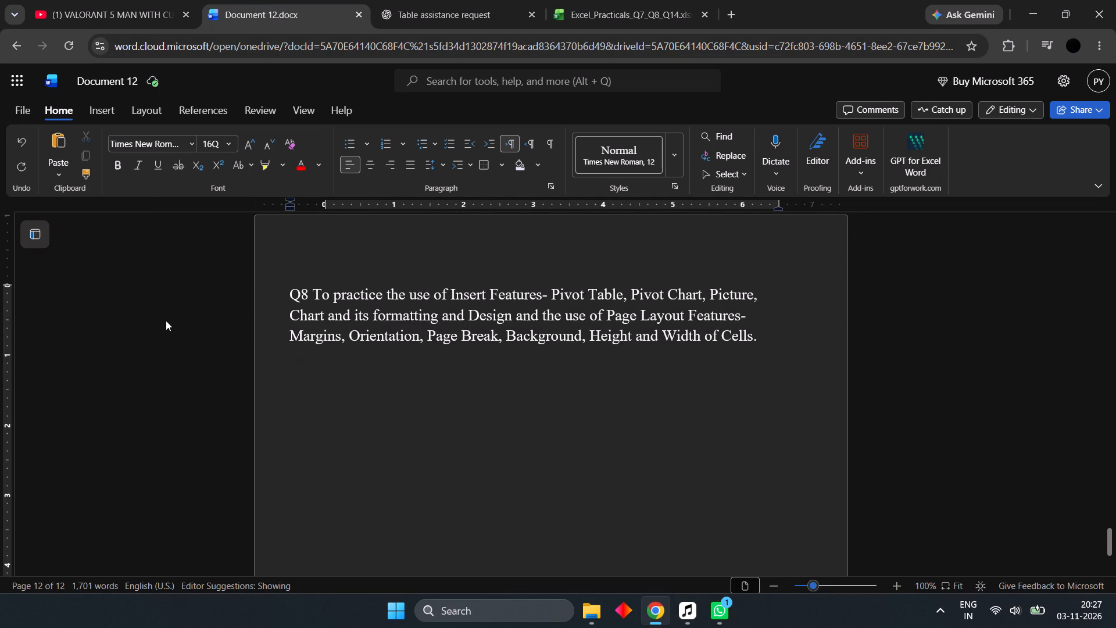
Switch to the Excel workbook and set the Q8 Pivot and Charts sheet's zoom to 75% with both charts in view.
click(619, 1)
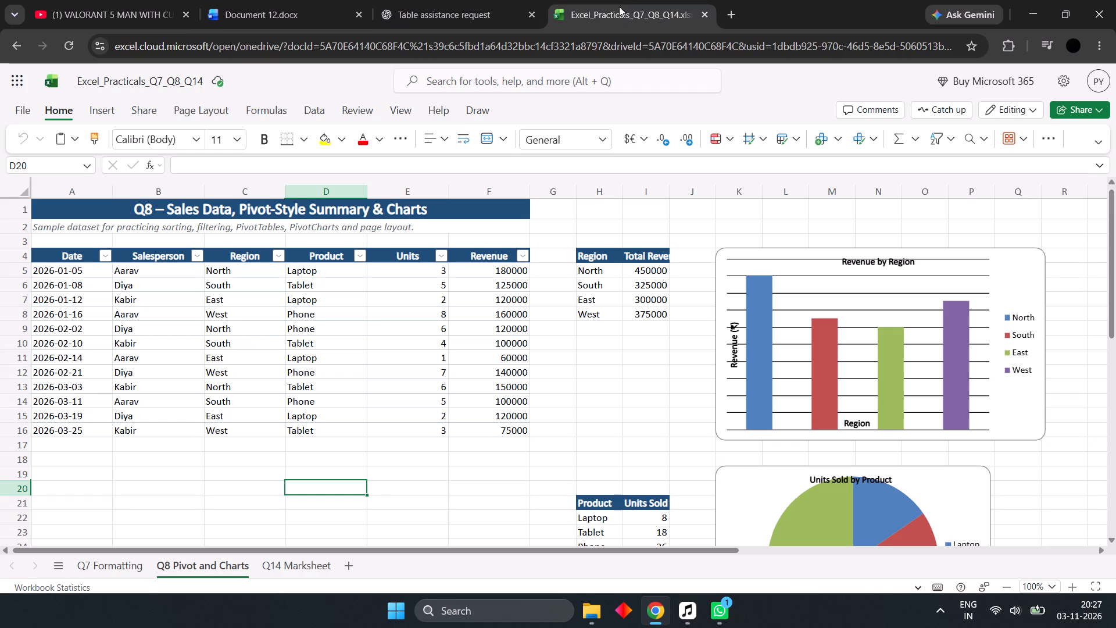
scroll(165, 379, down, 1)
scroll(164, 377, up, 2)
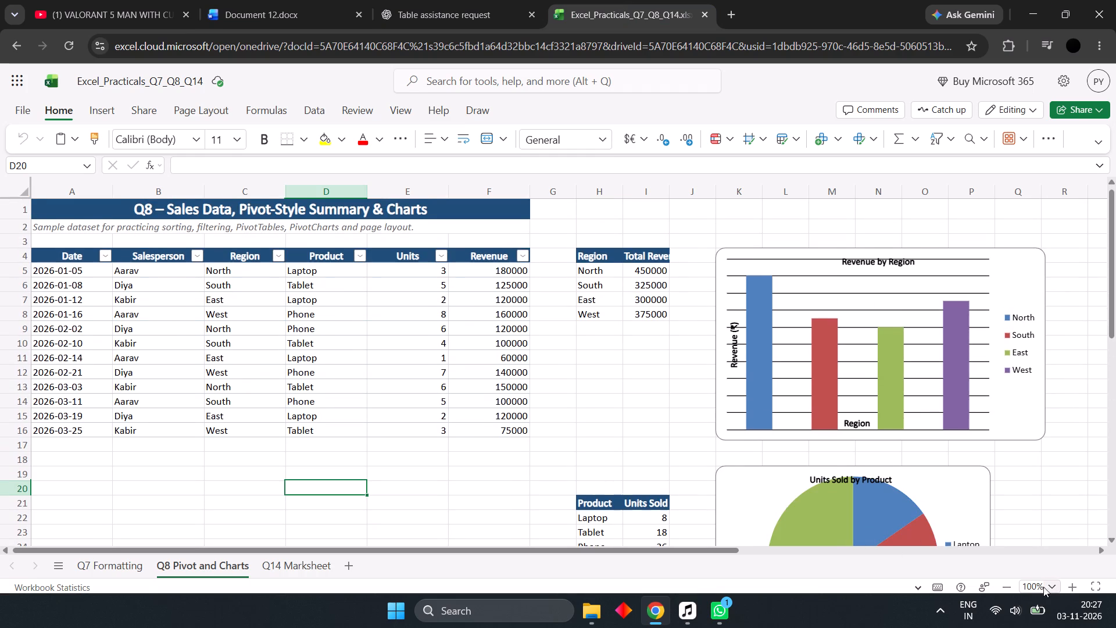
triple_click(1007, 586)
click(1007, 586)
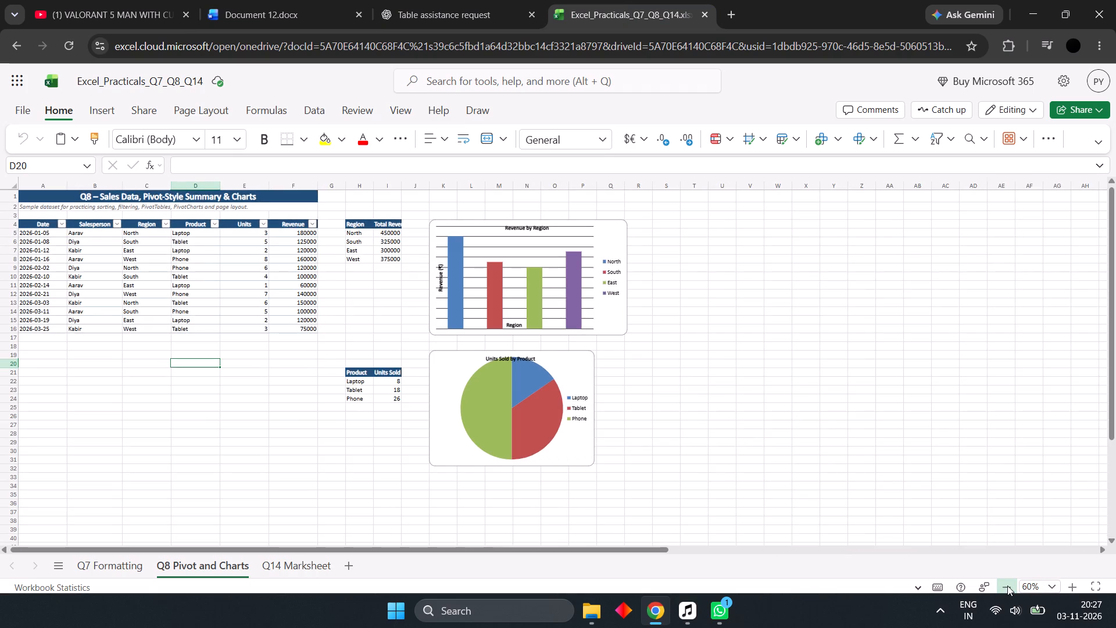
click(1065, 587)
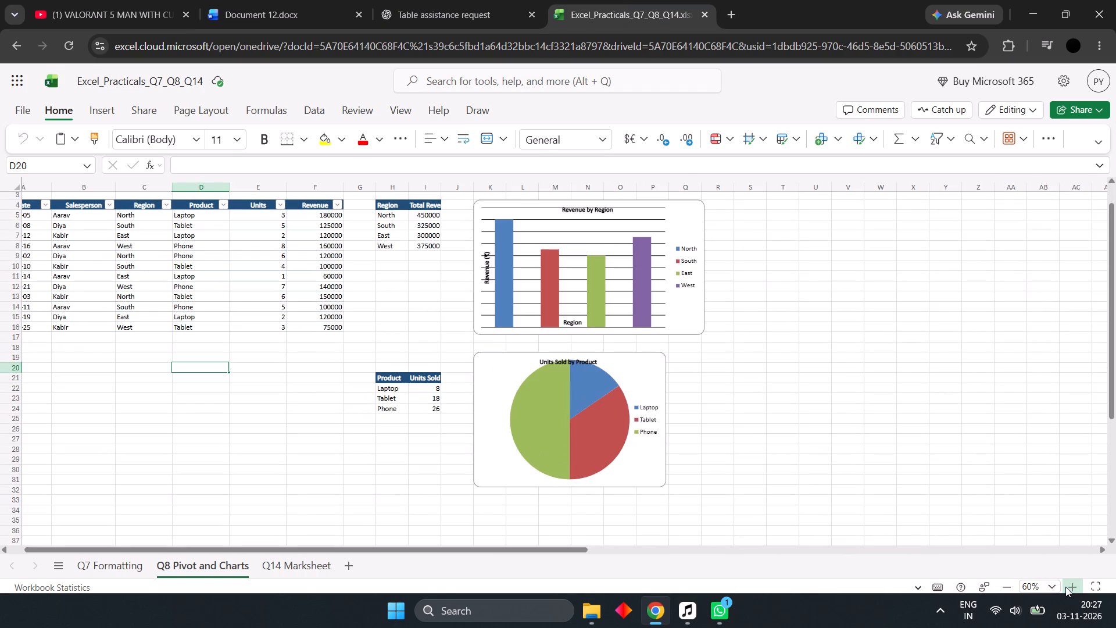
click(1065, 587)
scroll(624, 451, up, 2)
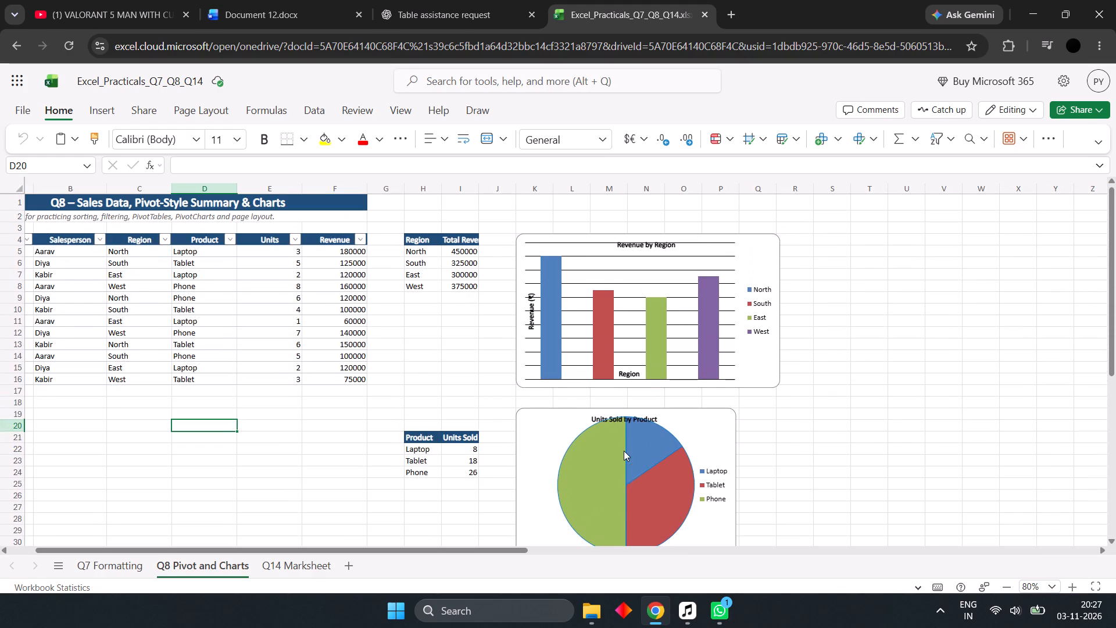
scroll(624, 451, up, 2)
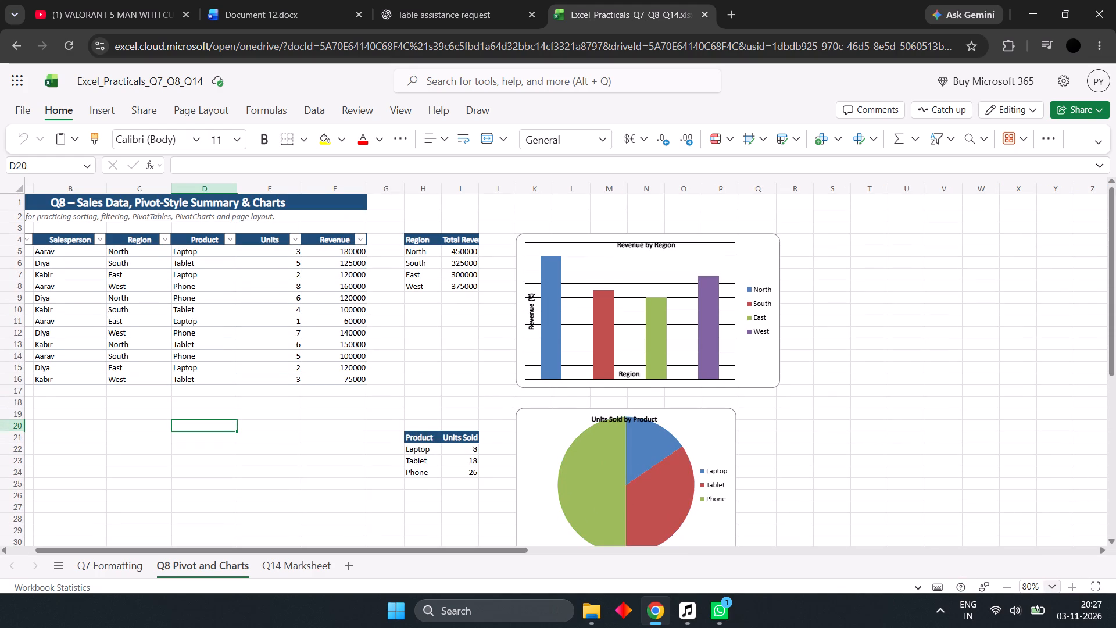
click(1043, 587)
click(1039, 587)
key(BackSpace)
key(BackSpace)
key(BackSpace)
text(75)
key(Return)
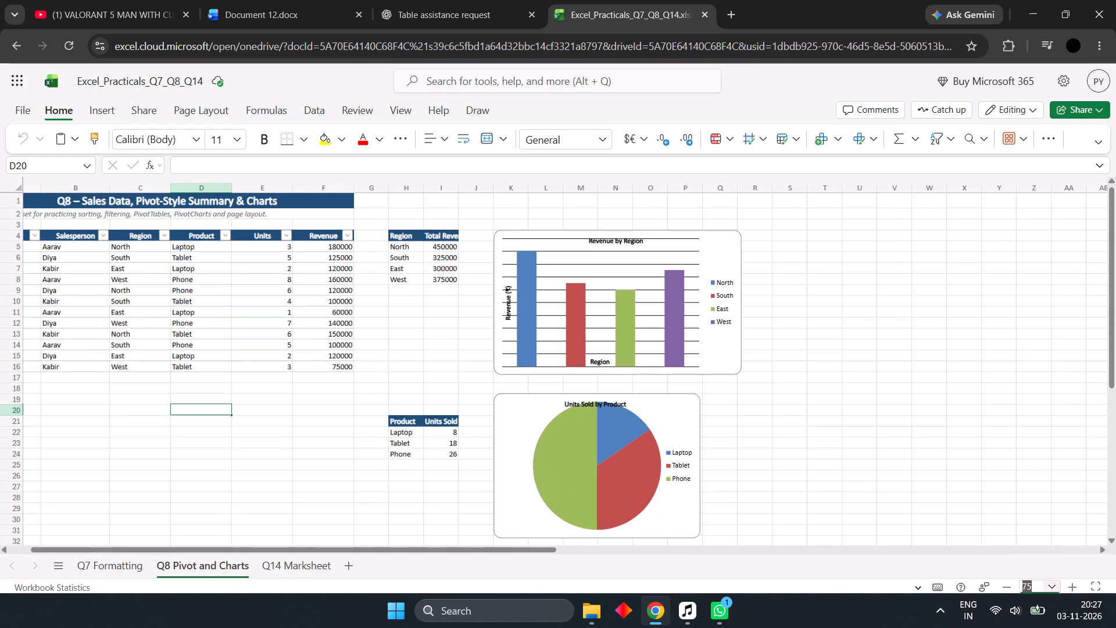
scroll(799, 482, up, 5)
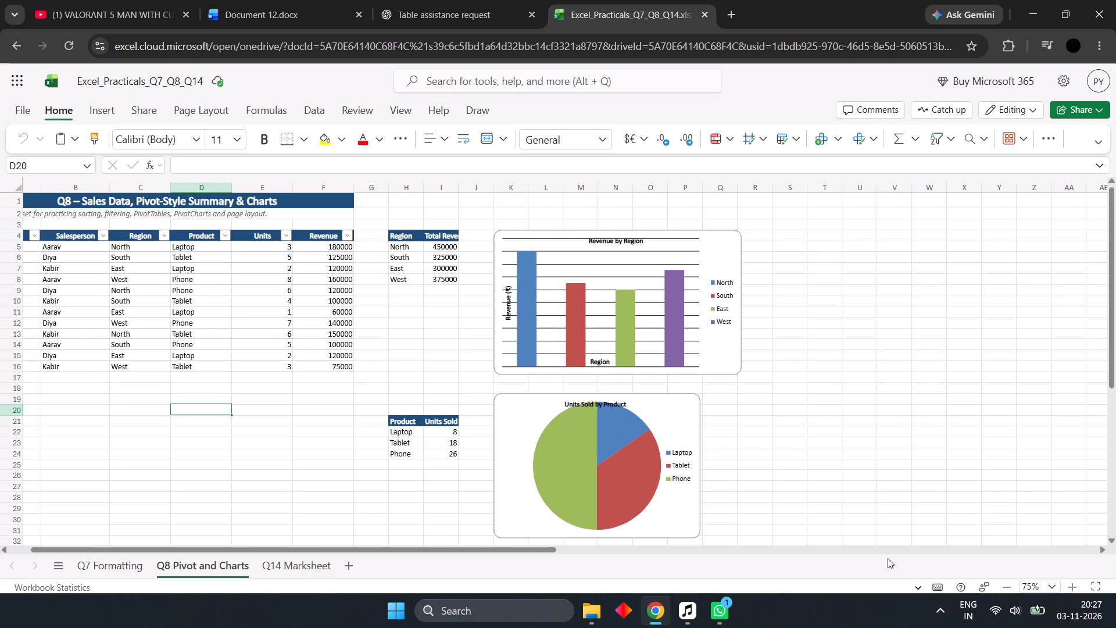
Capture a screenshot of the sheet region covering the Q8 title, sales data, both summary tables and both charts.
key(Print)
key(Print)
key(Print)
key(Print)
key(Print)
key(Print)
key(Print)
key(Print)
key(Print)
key(Print)
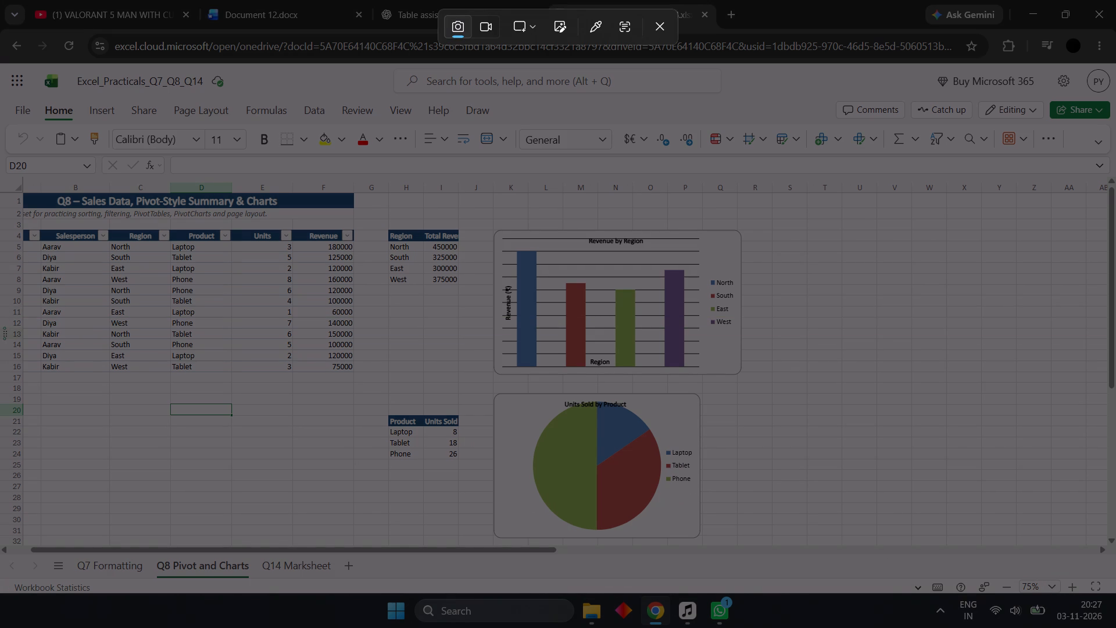
drag(0, 173, 764, 565)
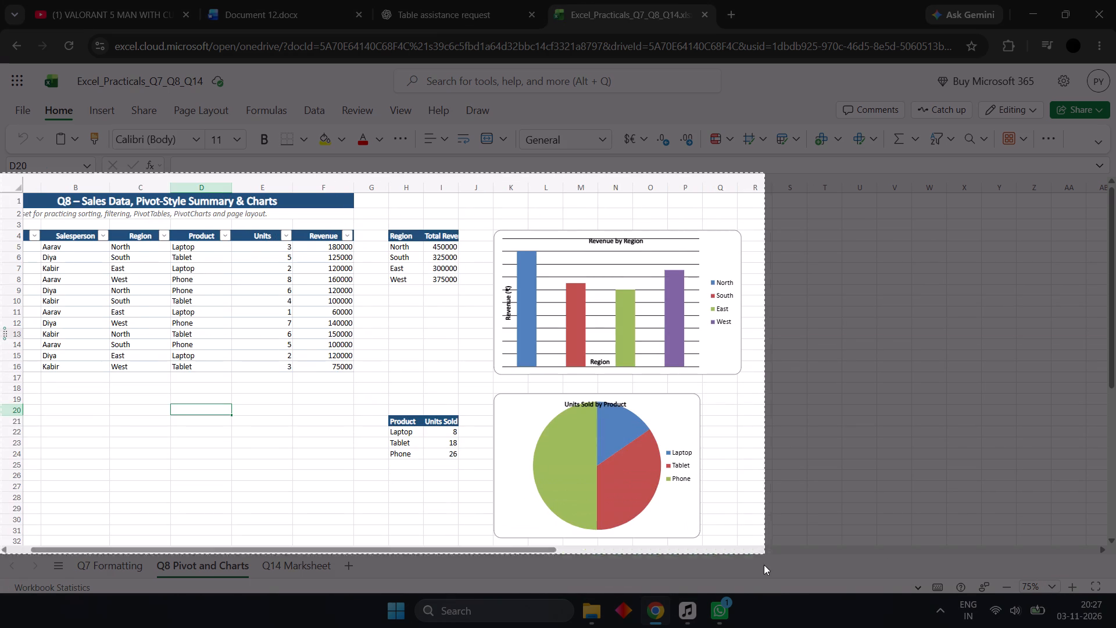
drag(764, 565, 761, 547)
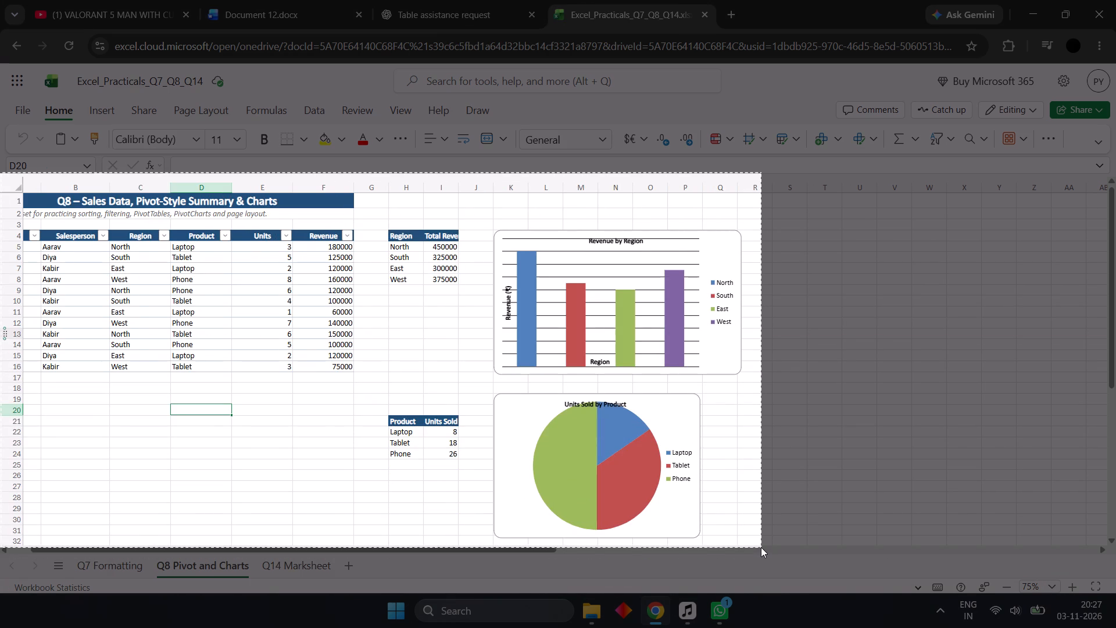
drag(761, 547, 749, 545)
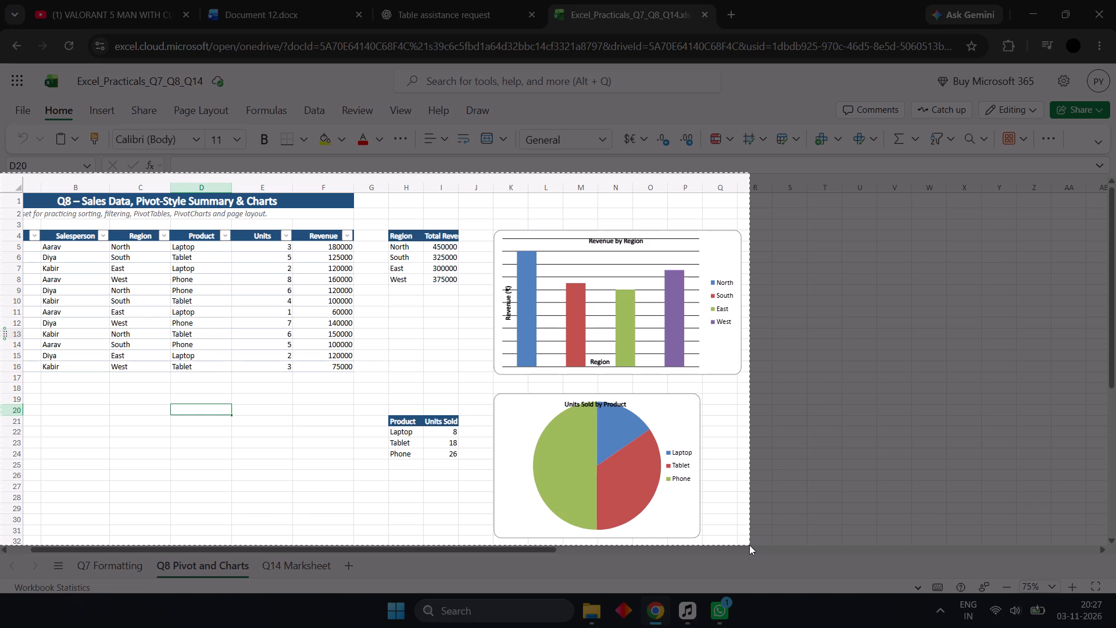
drag(749, 545, 771, 543)
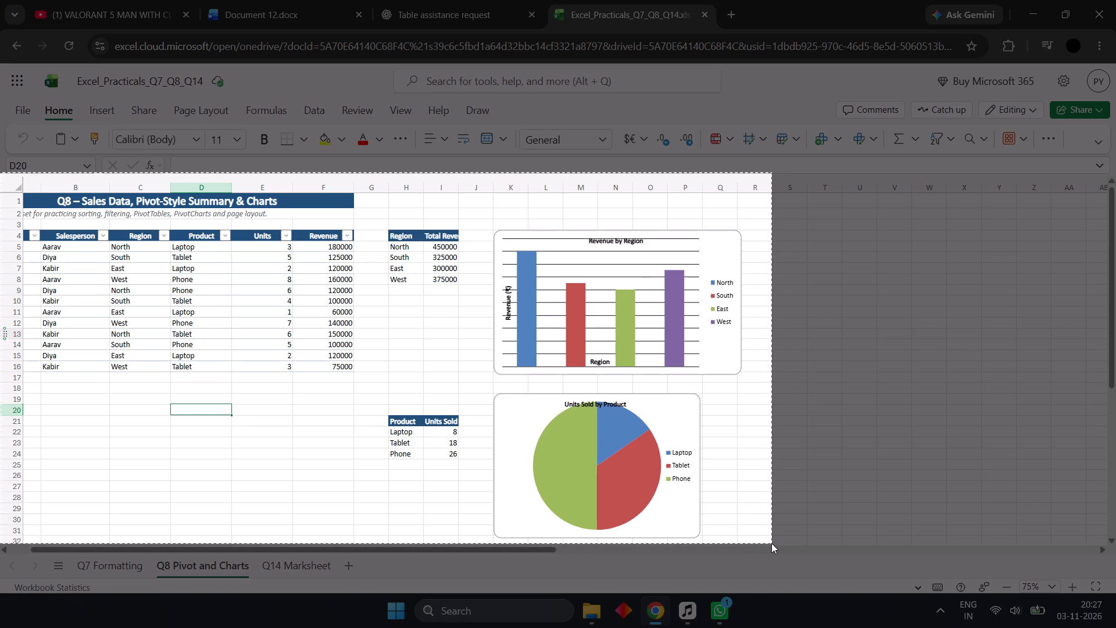
drag(771, 543, 771, 545)
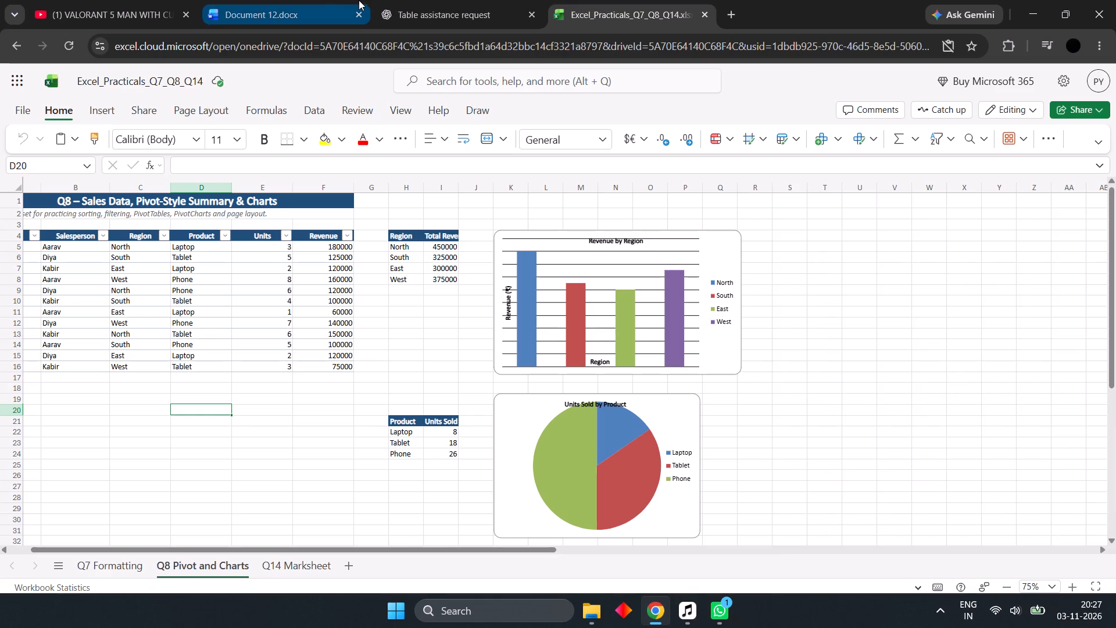
click(266, 0)
key(ctrl+v)
click(676, 497)
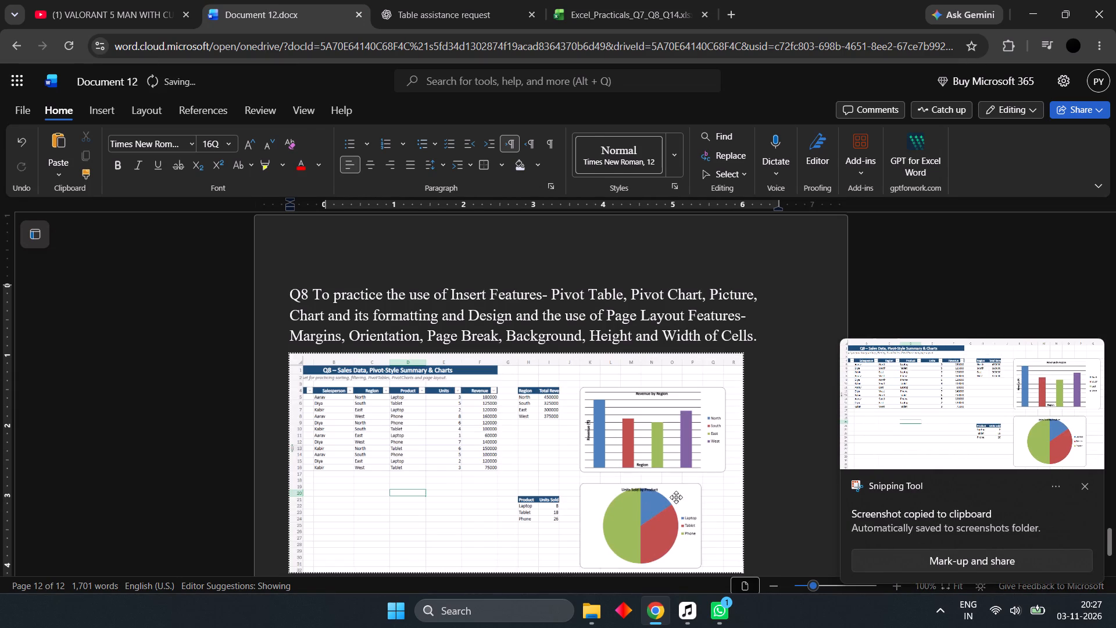
scroll(760, 506, down, 2)
drag(745, 424, 789, 460)
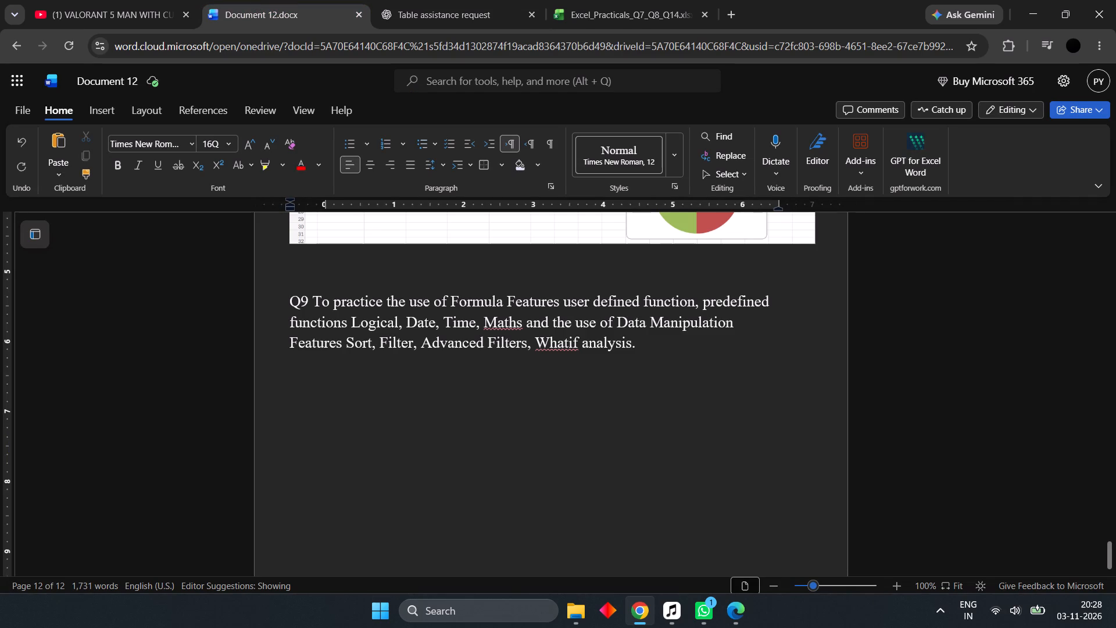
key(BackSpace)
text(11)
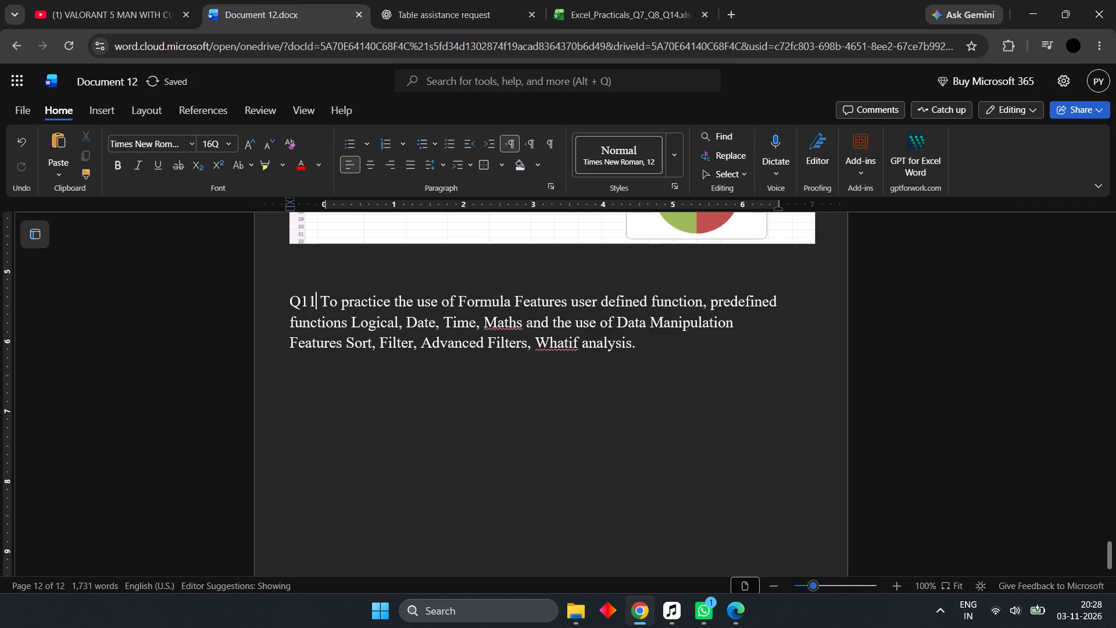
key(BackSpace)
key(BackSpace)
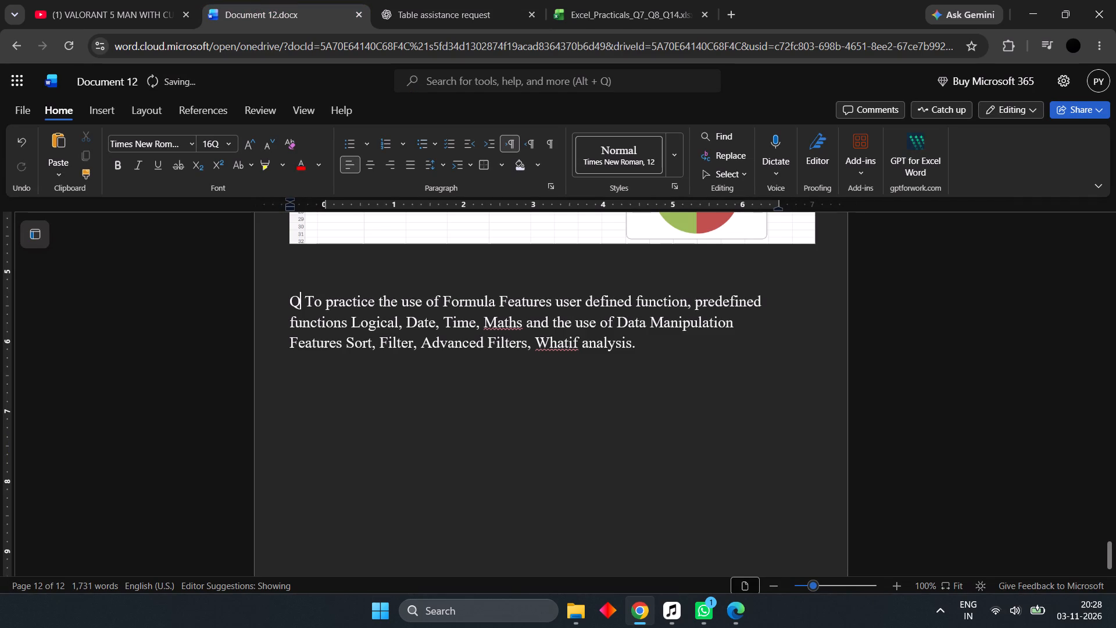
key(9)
Replace the Formula Features text after Q9 with the question 11 Resume text copied from the ChatGPT practicals table.
drag(312, 298, 681, 355)
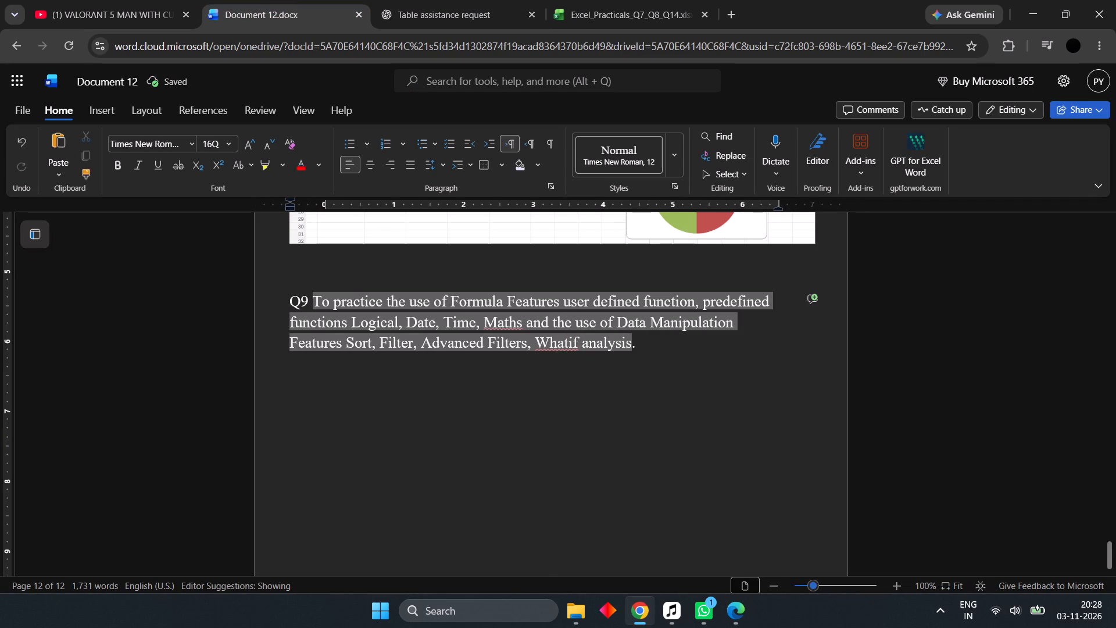
drag(681, 355, 681, 348)
key(BackSpace)
click(457, 0)
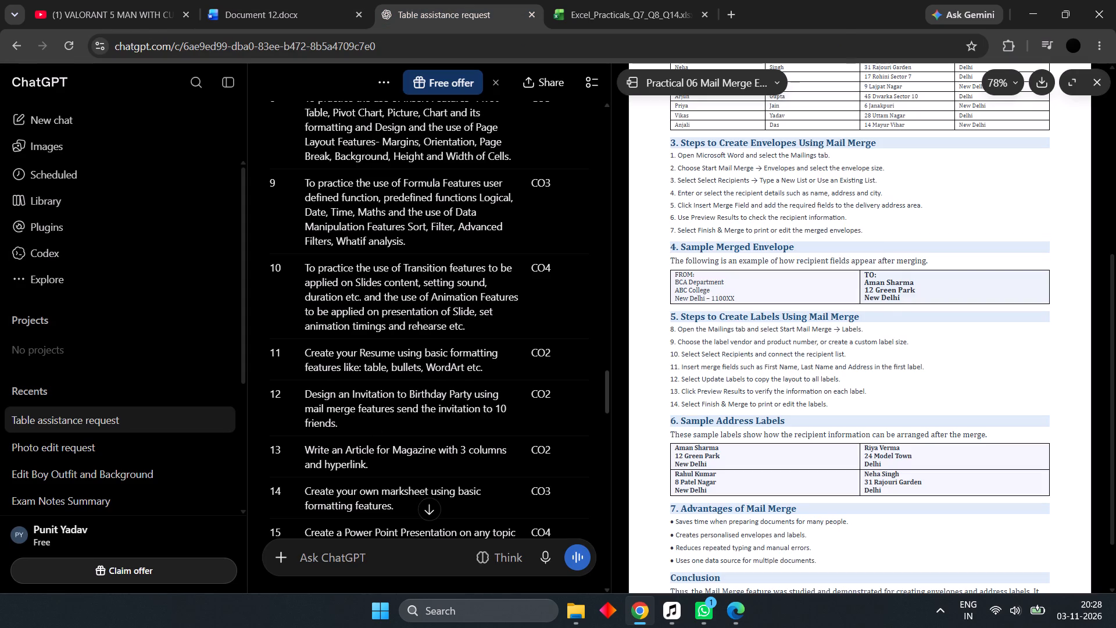
drag(307, 349, 498, 369)
key(ctrl+c)
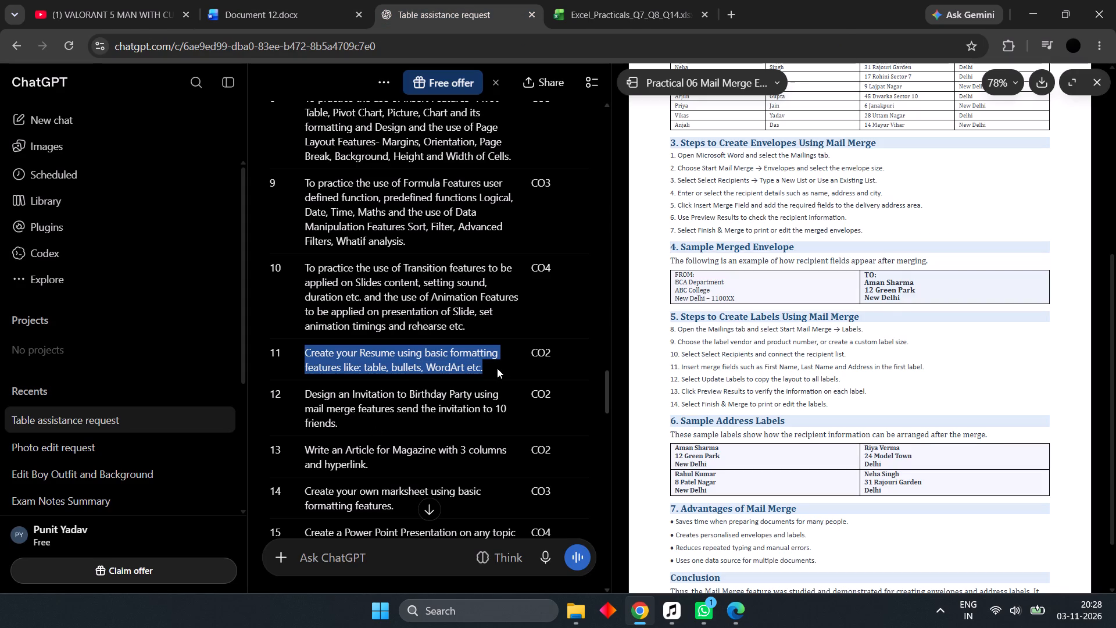
key(ctrl+Tab)
key(ctrl+Tab)
key(ctrl+Tab)
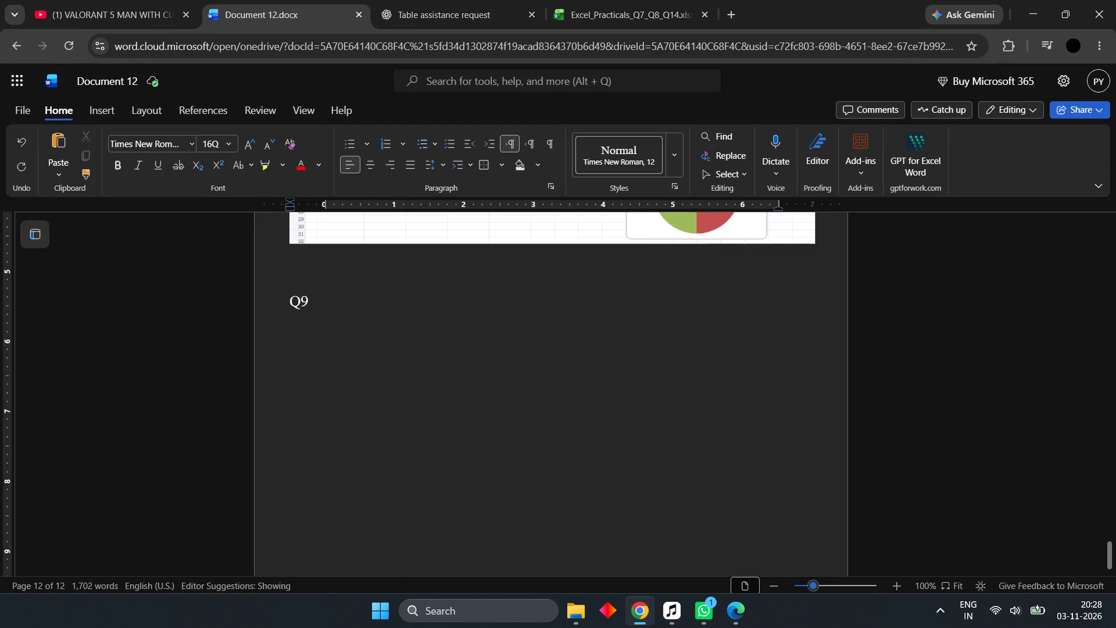
key(ctrl+v)
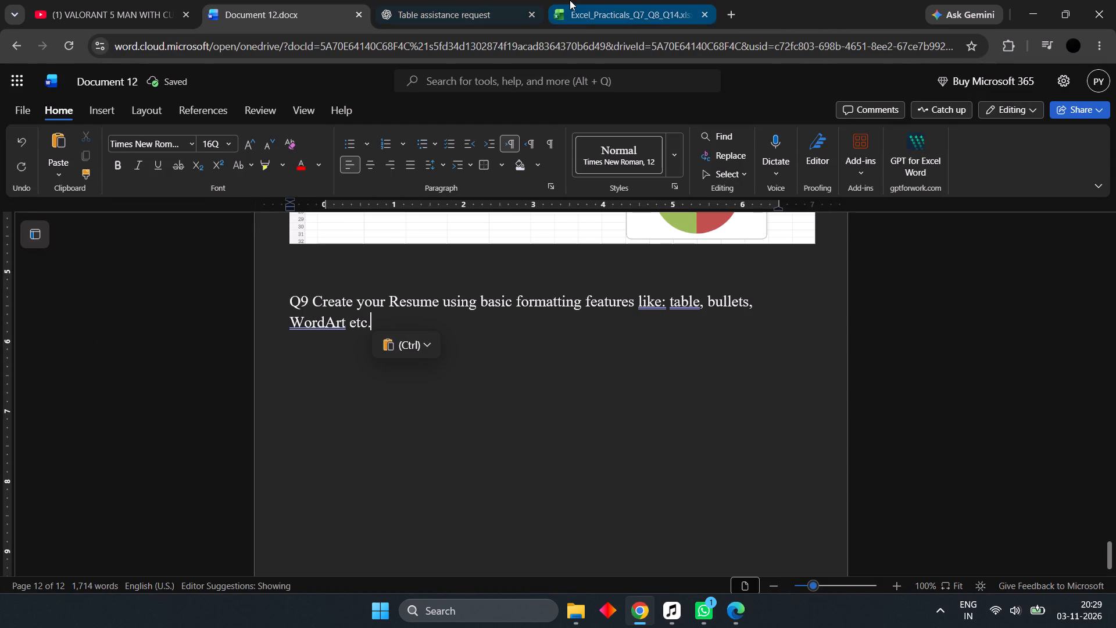
Close the solutions guide PDF and open Word_Practicals_Q2-Q6_Q11-Q13 from Word for the web in a new browser tab.
click(570, 0)
click(453, 0)
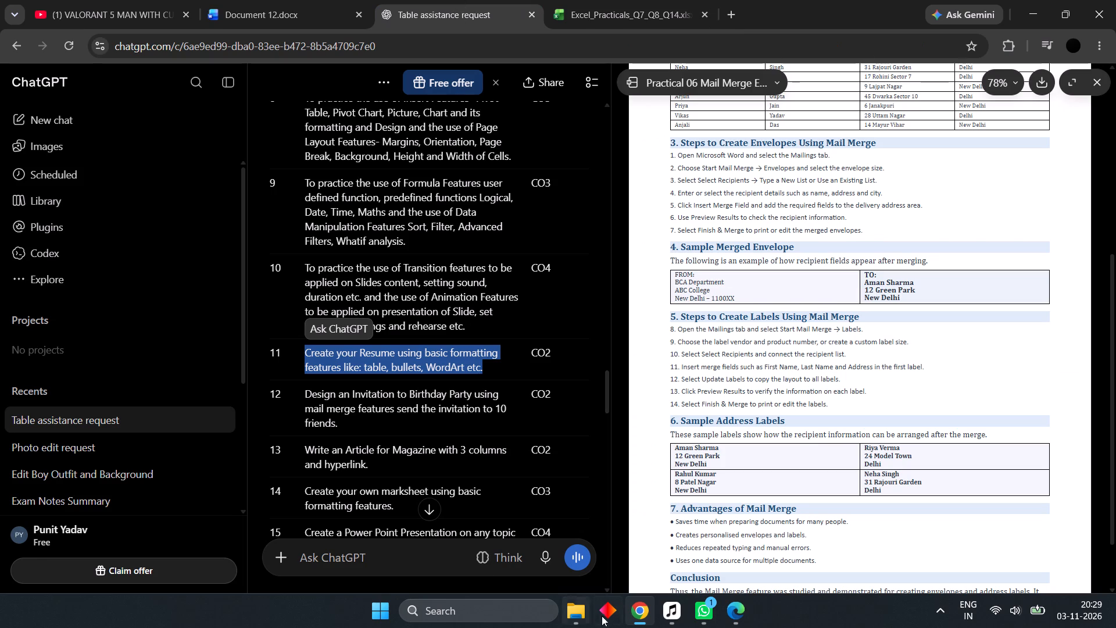
click(575, 616)
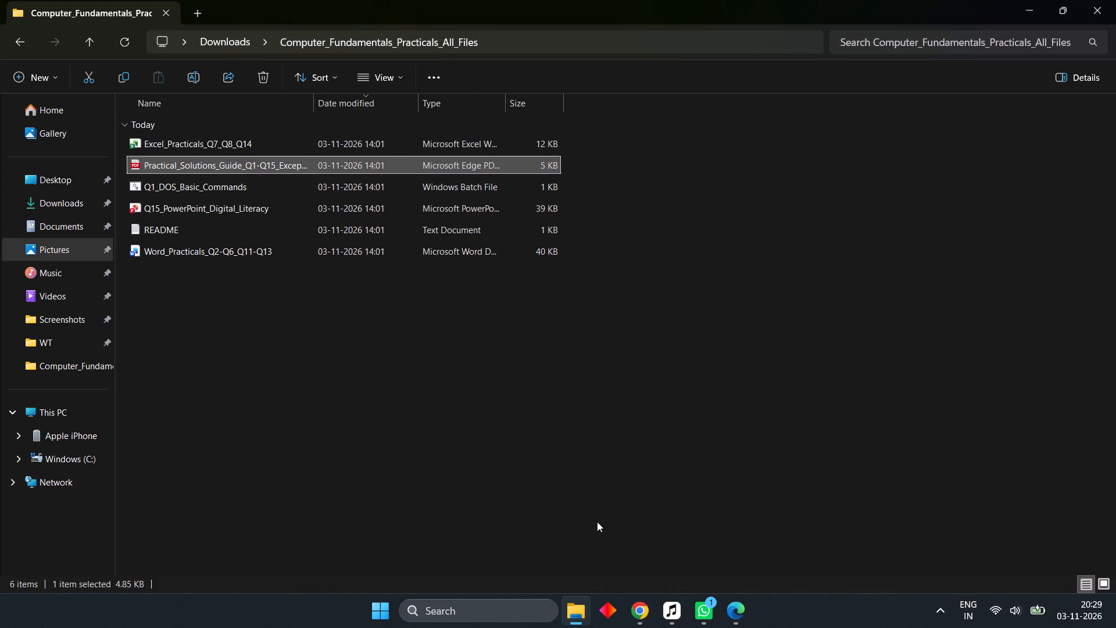
key(alt+Tab)
click(739, 17)
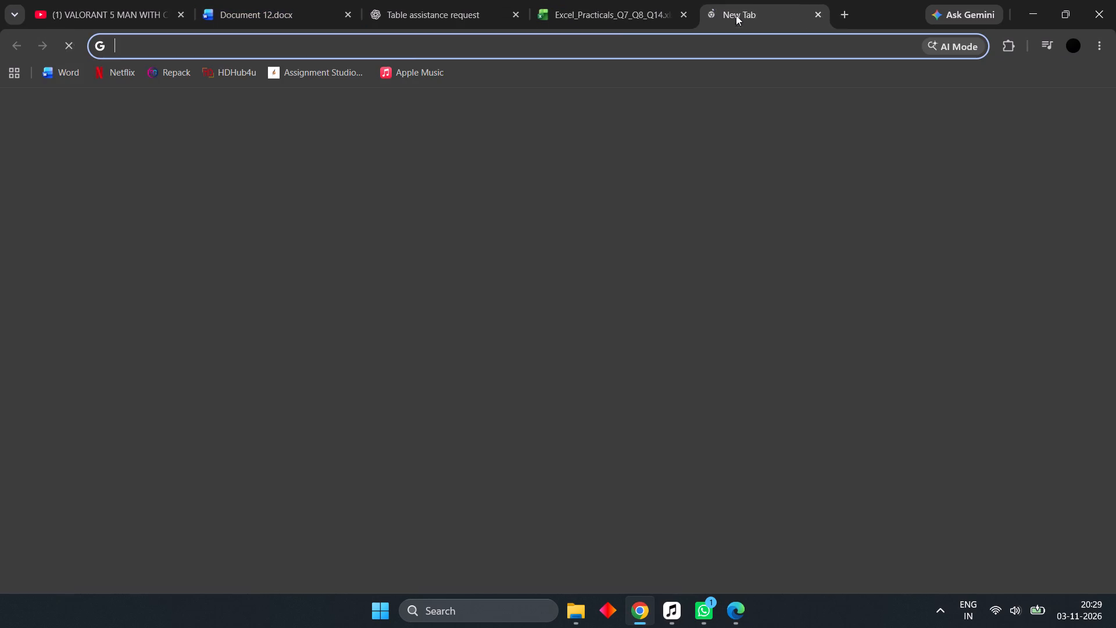
click(63, 73)
click(732, 612)
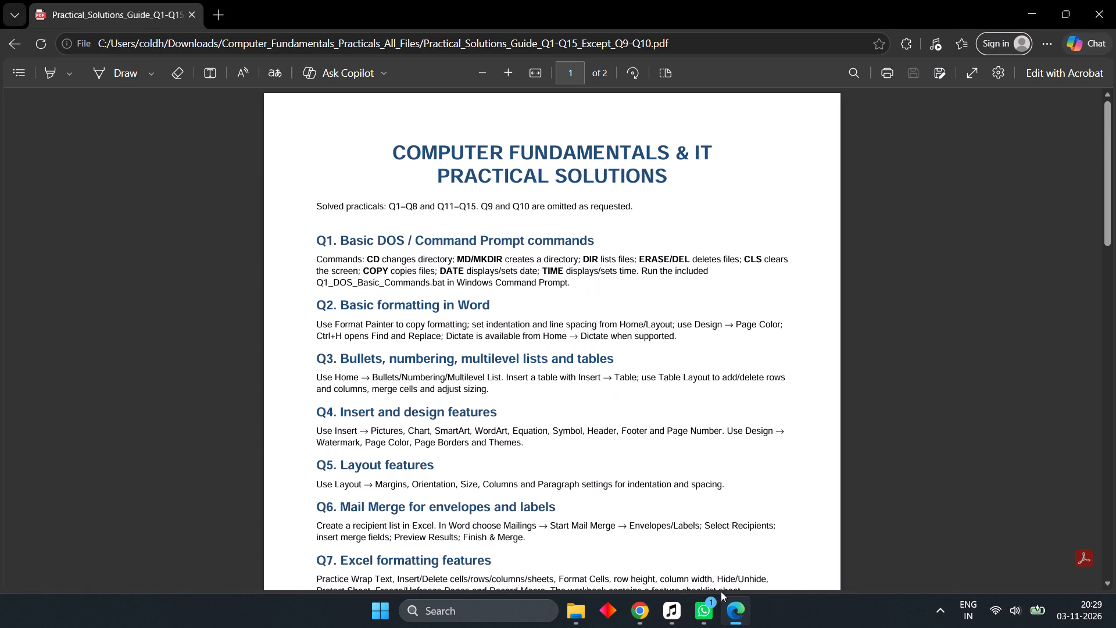
click(1115, 0)
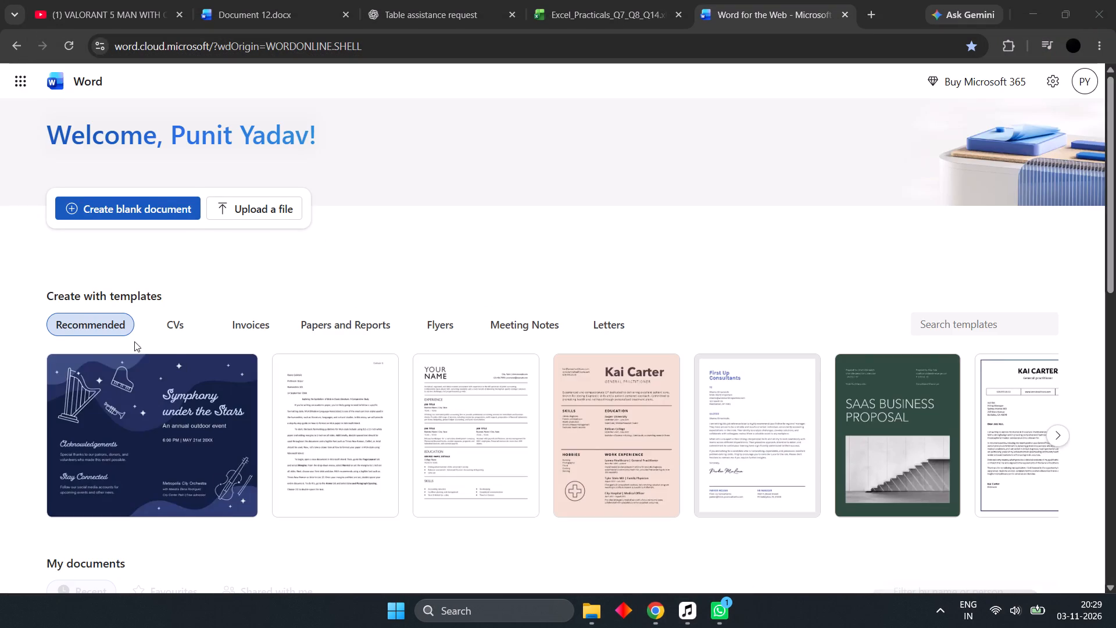
scroll(146, 359, down, 6)
click(159, 216)
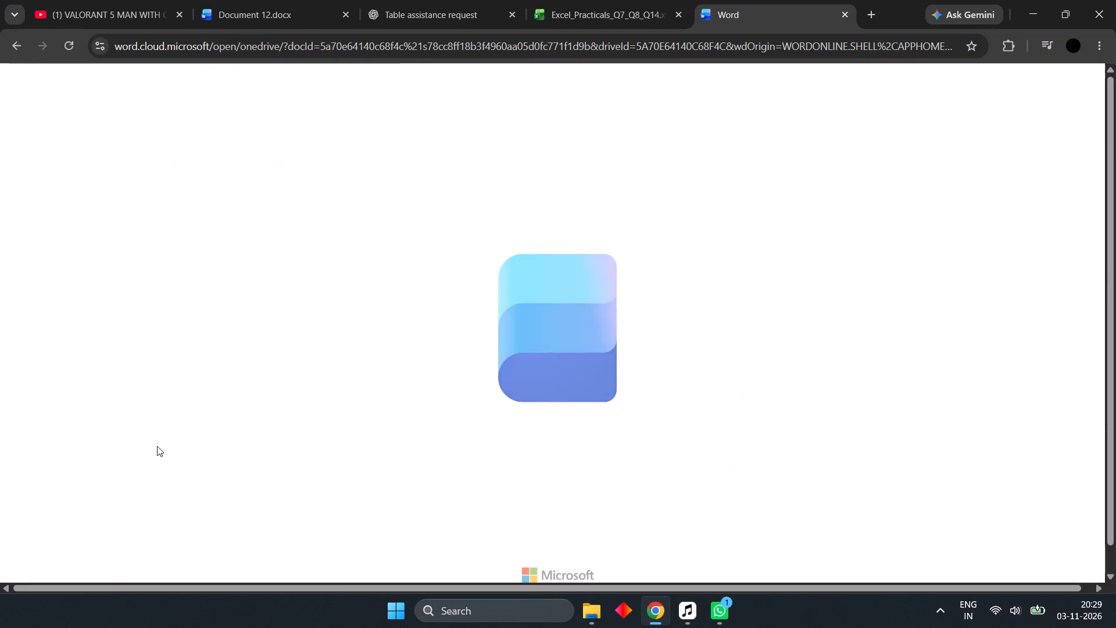
click(935, 613)
click(935, 613)
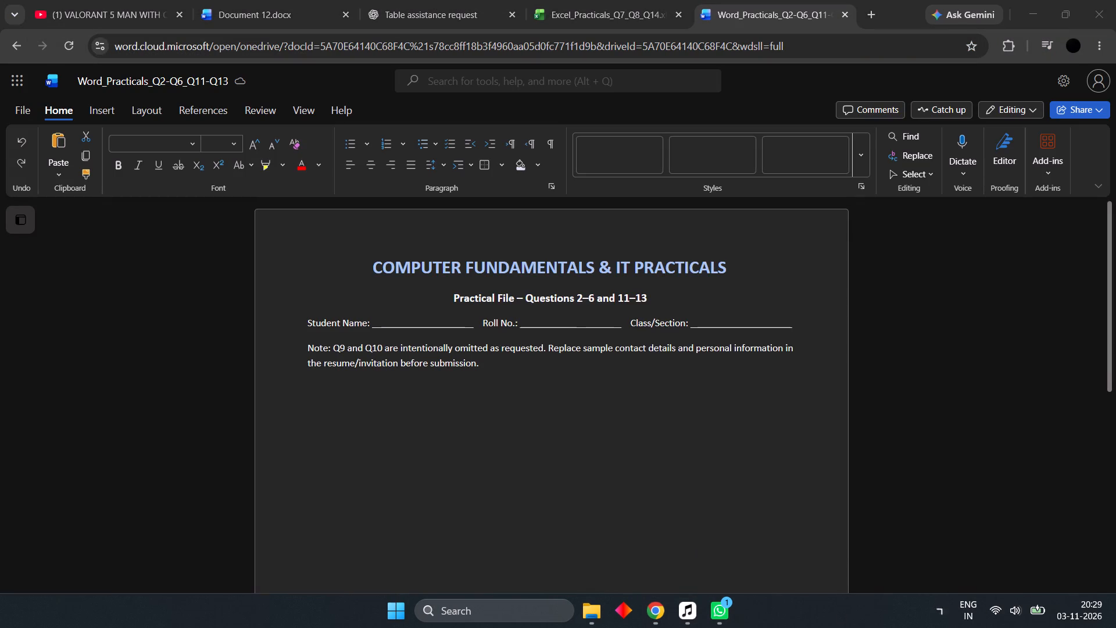
Look through Word_Practicals_Q2-Q6_Q11-Q13 for the sample resume under Practical 11.
scroll(373, 388, down, 20)
scroll(373, 388, down, 10)
scroll(352, 360, down, 14)
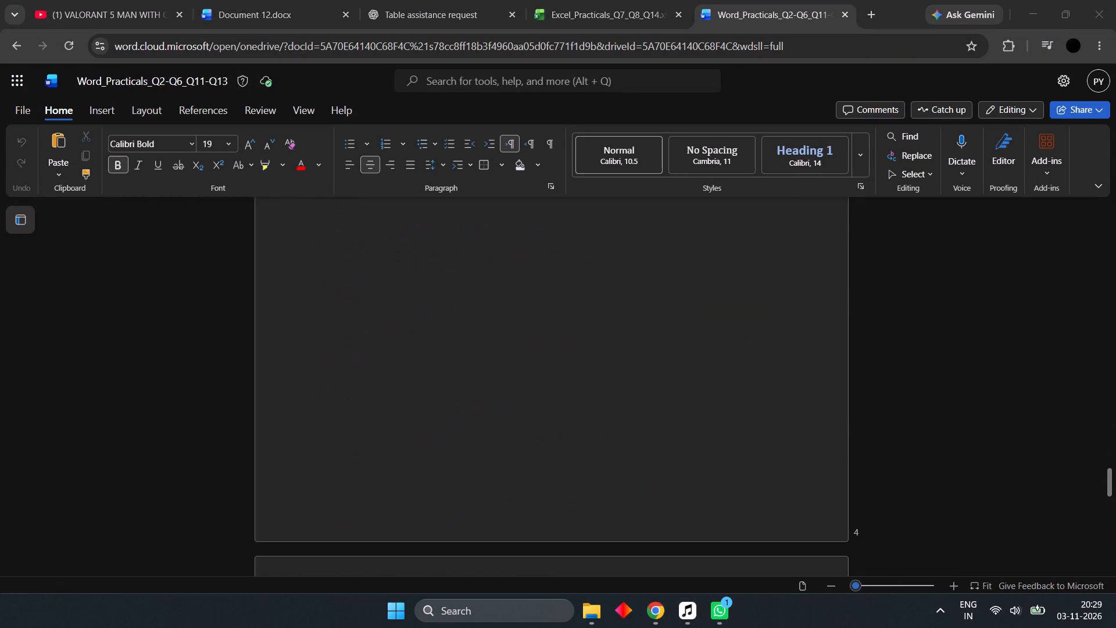
scroll(350, 361, down, 20)
scroll(350, 361, down, 10)
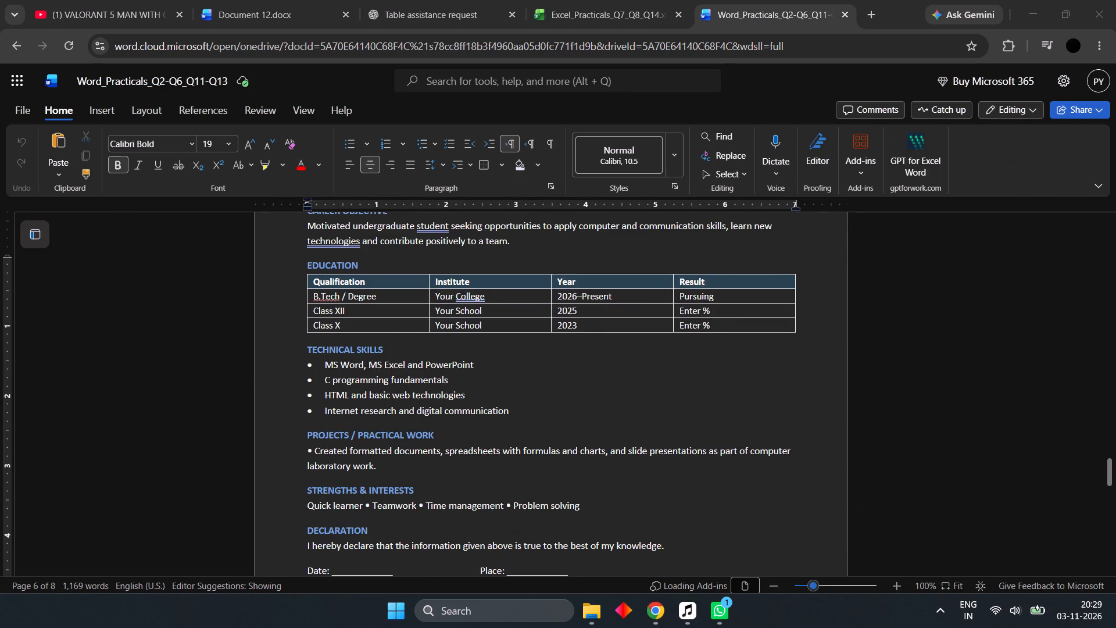
scroll(352, 391, down, 11)
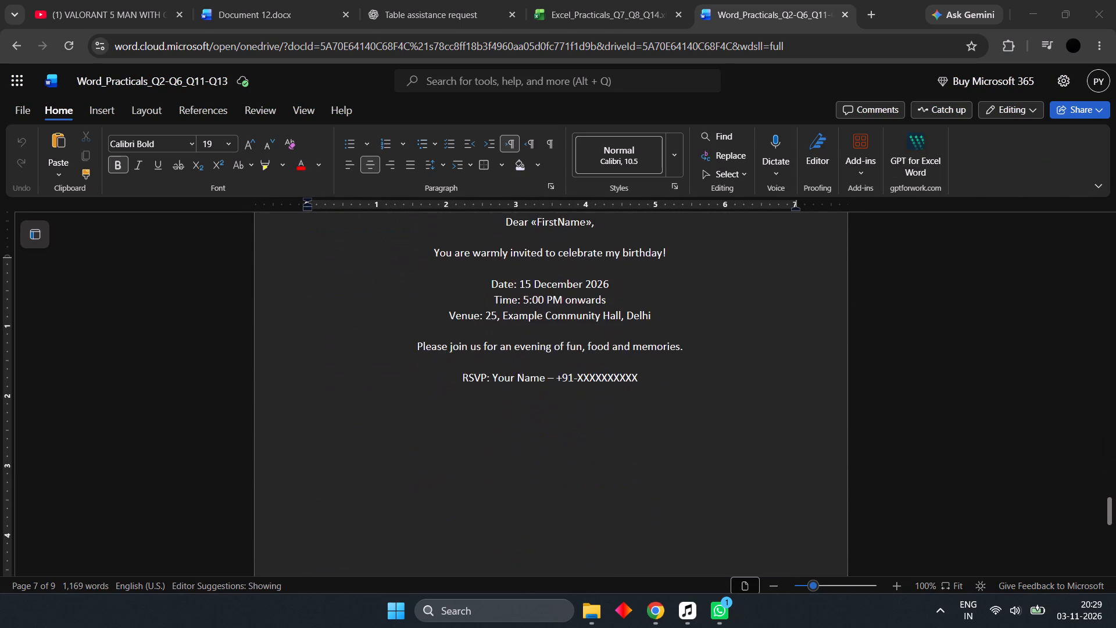
scroll(348, 380, down, 2)
scroll(348, 380, up, 10)
scroll(523, 287, down, 3)
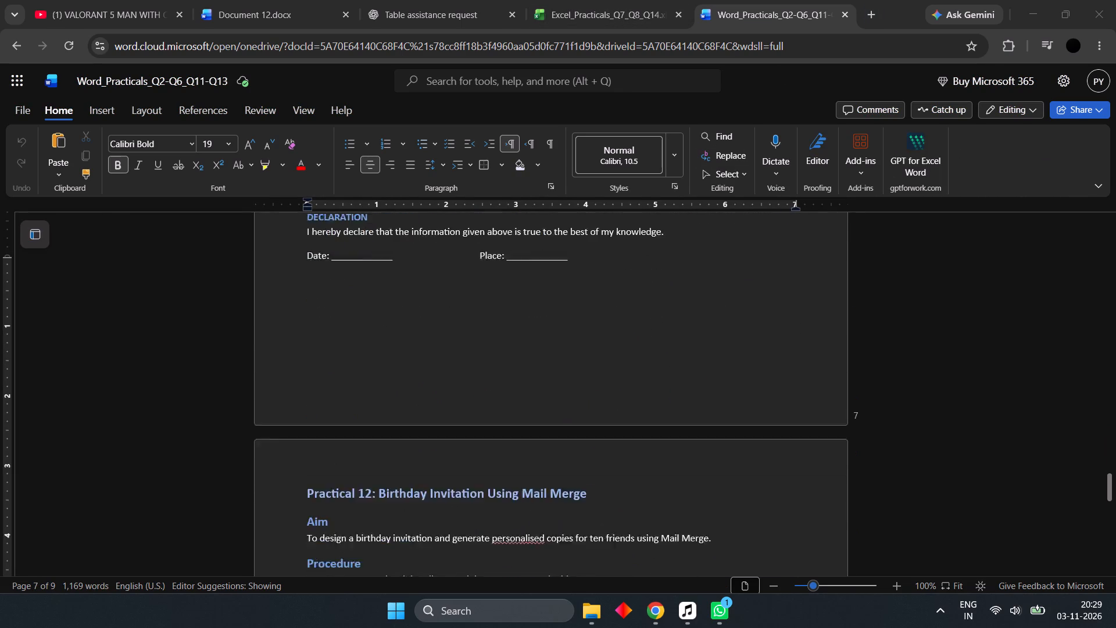
scroll(441, 281, up, 4)
scroll(405, 324, up, 3)
scroll(426, 337, down, 3)
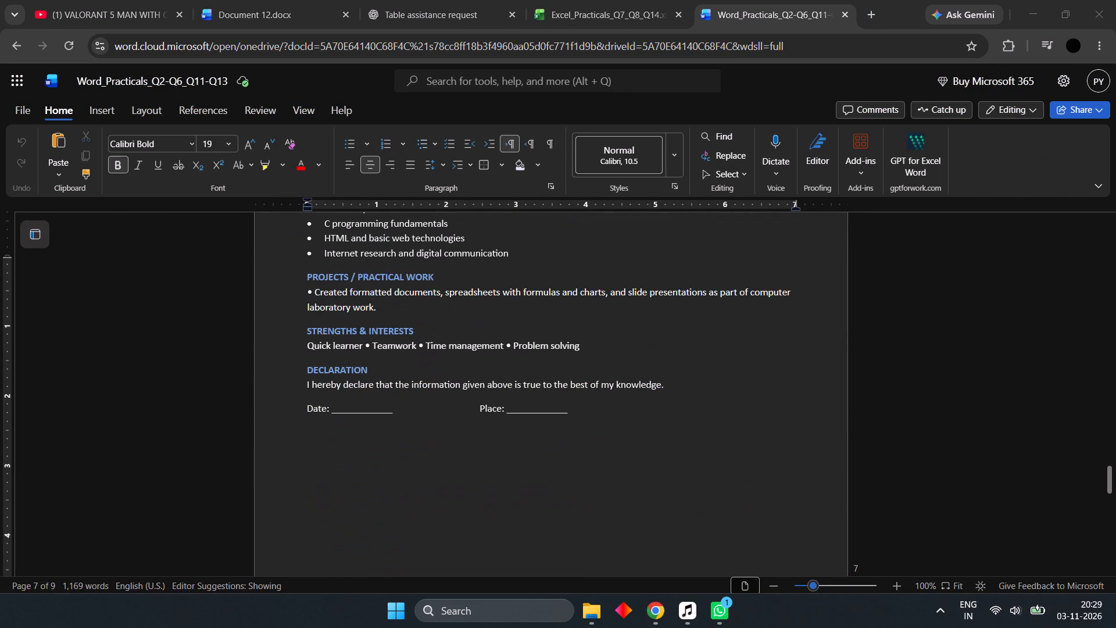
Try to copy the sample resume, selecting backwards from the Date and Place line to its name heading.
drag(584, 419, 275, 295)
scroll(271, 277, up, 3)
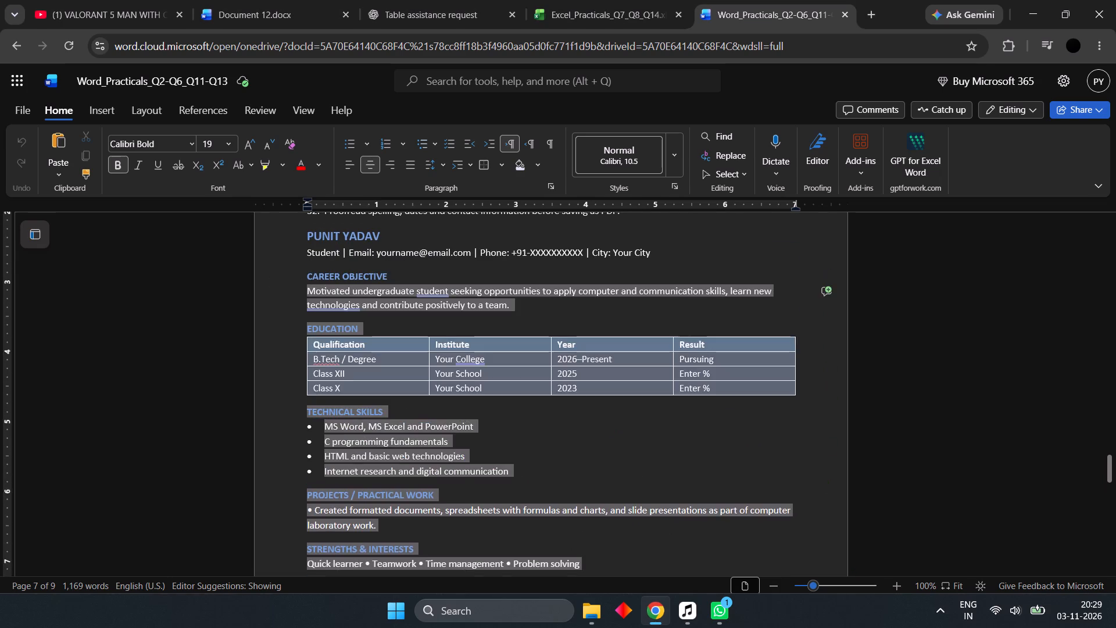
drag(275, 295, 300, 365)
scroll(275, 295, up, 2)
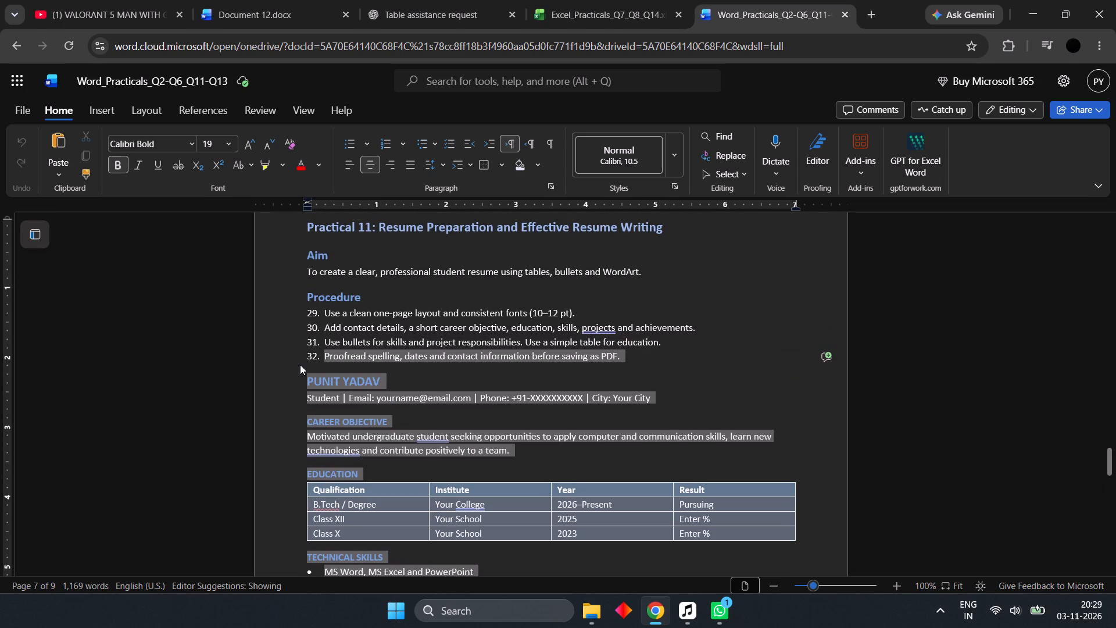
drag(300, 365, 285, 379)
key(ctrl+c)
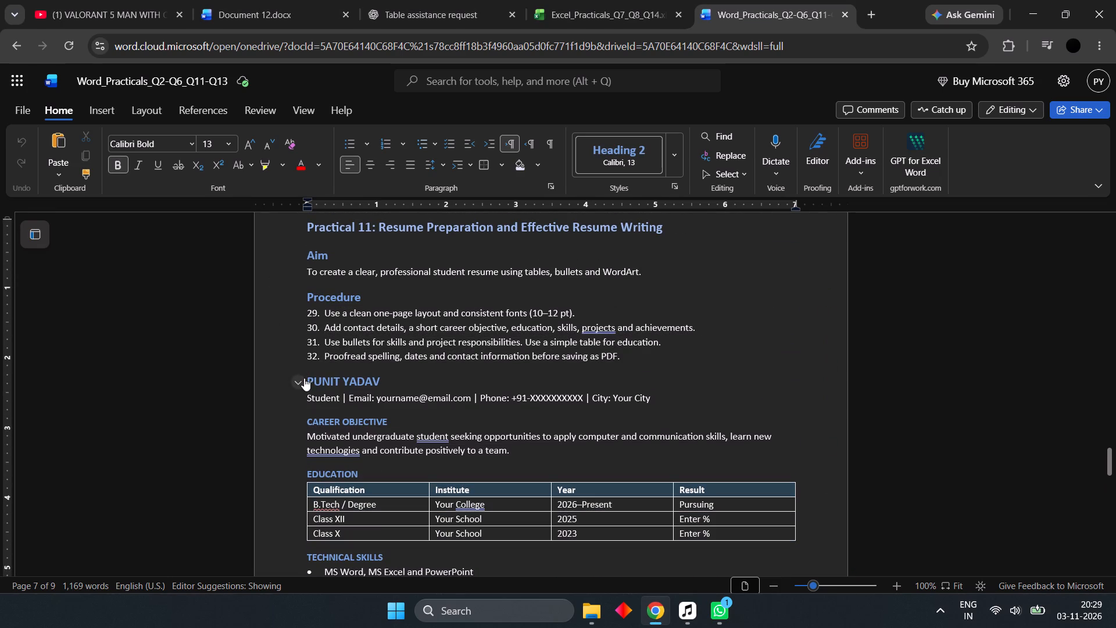
Copy the sample resume, from its name heading through the Place line, into Document 12 below the Q9 question after a blank line.
drag(305, 378, 541, 419)
scroll(416, 464, down, 5)
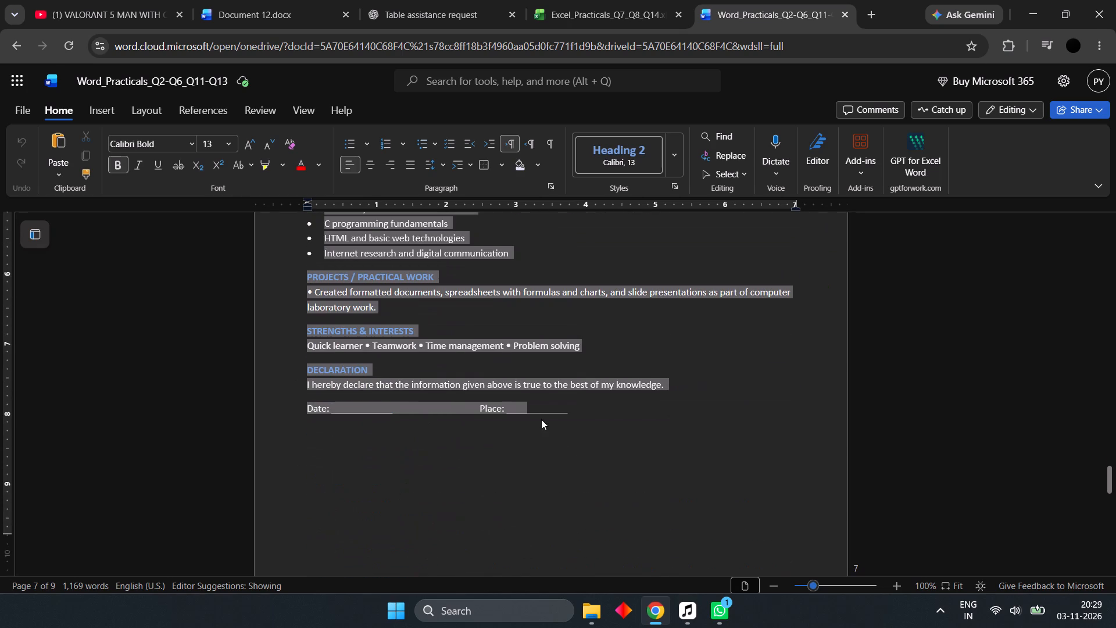
drag(541, 419, 575, 411)
key(ctrl+c)
click(209, 0)
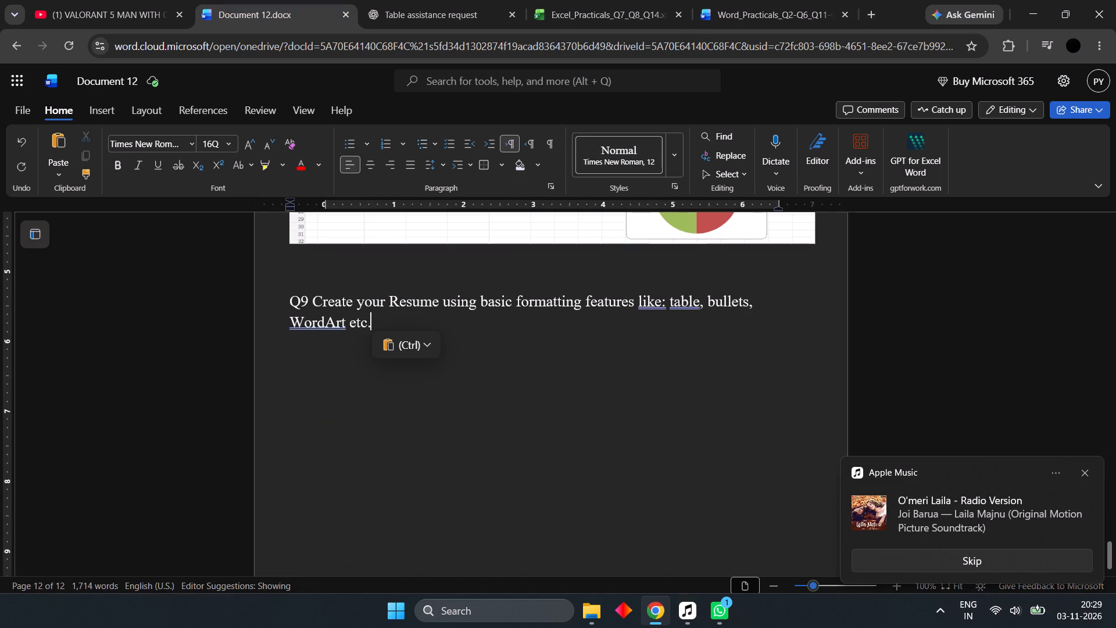
key(Return)
key(Return)
key(ctrl+v)
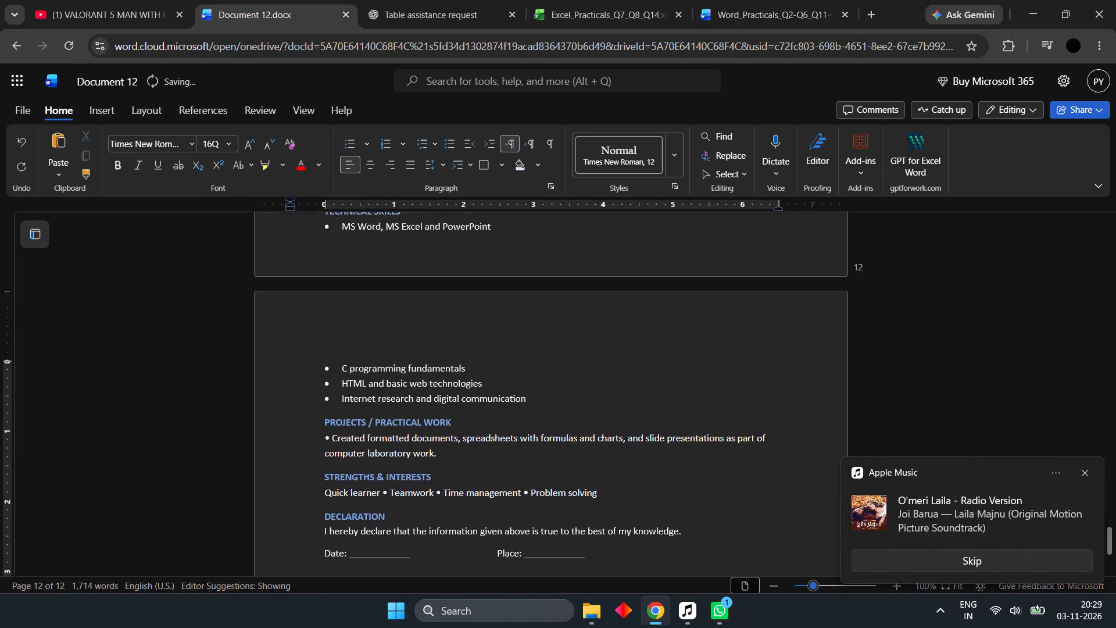
Enter 03-11-2026 in the Date blank under the resume's Declaration.
click(367, 478)
click(354, 474)
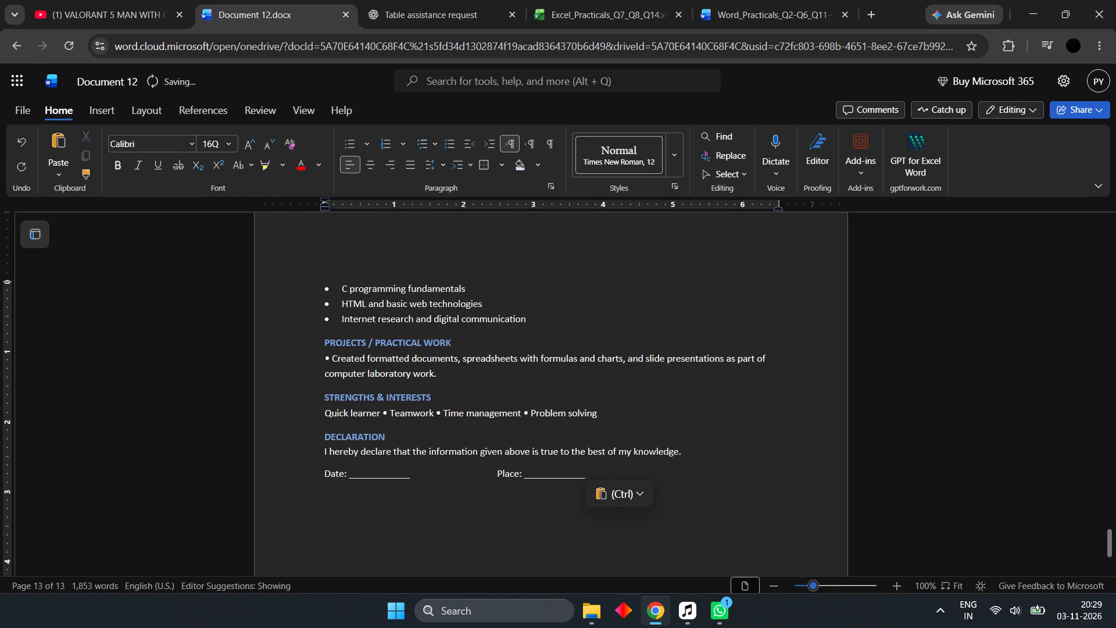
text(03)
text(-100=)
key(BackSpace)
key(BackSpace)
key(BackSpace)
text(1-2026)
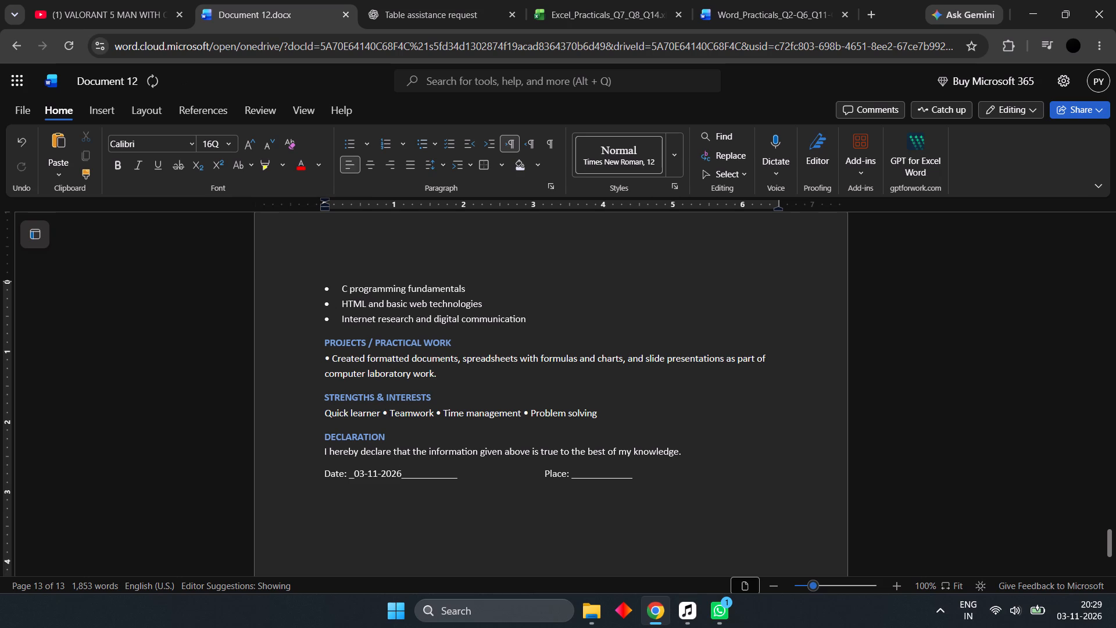
Remove the leftover underscores after the resume date and end it with a single underscore.
click(465, 475)
key(BackSpace)
key(BackSpace)
key(BackSpace)
key(BackSpace)
key(BackSpace)
key(BackSpace)
key(BackSpace)
key(BackSpace)
key(BackSpace)
key(BackSpace)
key(BackSpace)
key(BackSpace)
key(BackSpace)
key(BackSpace)
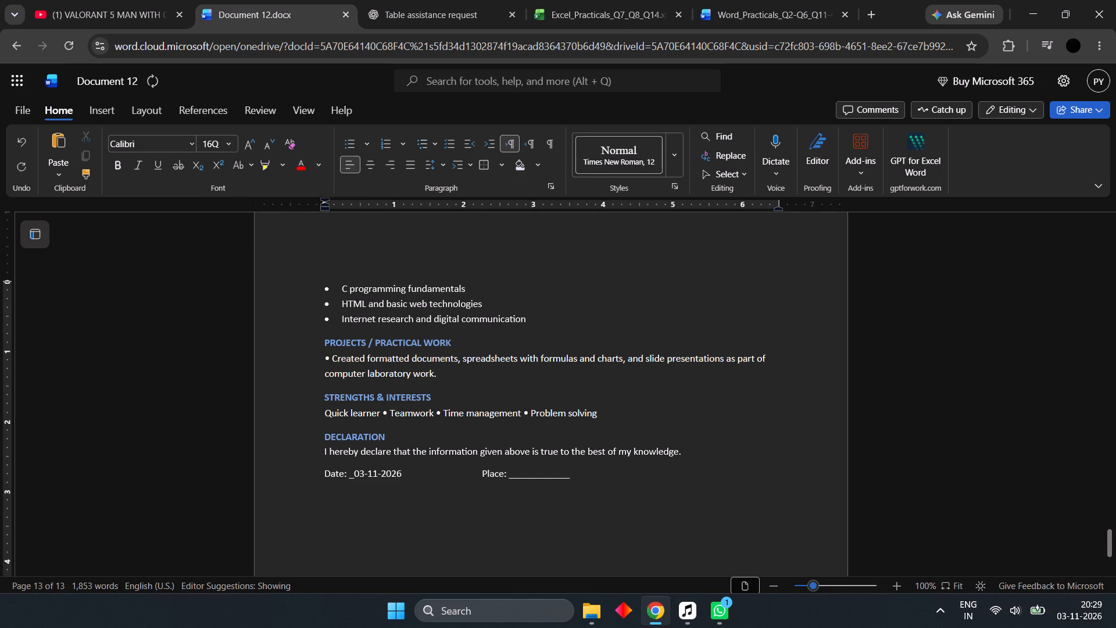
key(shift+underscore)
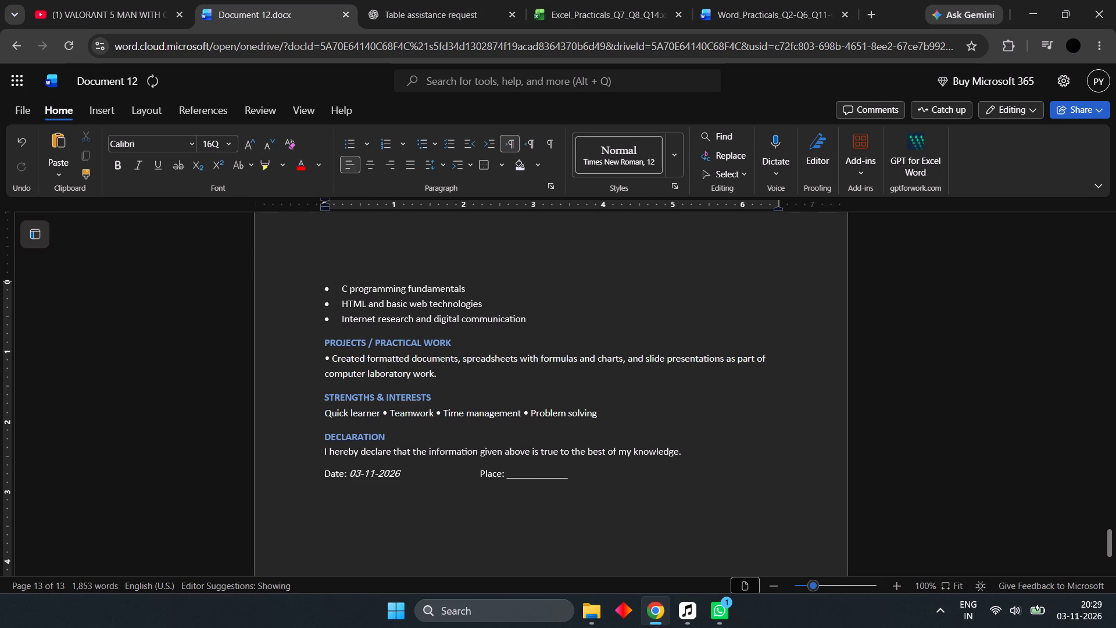
Widen the gap before Place on the resume's date line with six spaces.
click(473, 473)
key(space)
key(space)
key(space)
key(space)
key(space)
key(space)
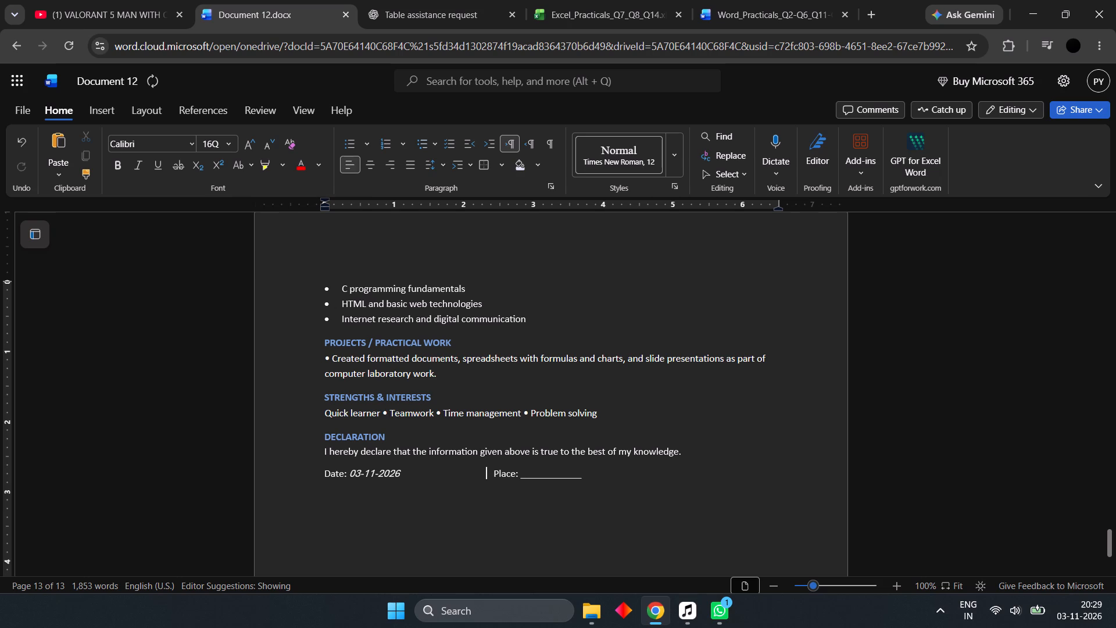
Enter Delhi in the Place blank under the resume's Declaration.
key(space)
click(536, 473)
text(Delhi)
Remove the underscores on both sides of Delhi so the entry follows the Place label directly.
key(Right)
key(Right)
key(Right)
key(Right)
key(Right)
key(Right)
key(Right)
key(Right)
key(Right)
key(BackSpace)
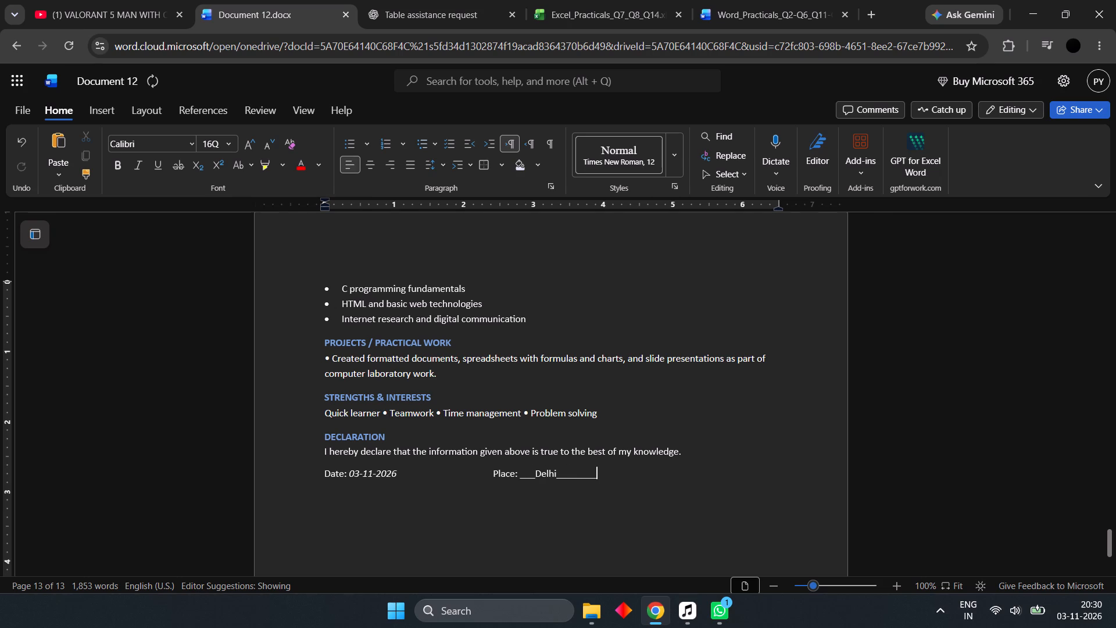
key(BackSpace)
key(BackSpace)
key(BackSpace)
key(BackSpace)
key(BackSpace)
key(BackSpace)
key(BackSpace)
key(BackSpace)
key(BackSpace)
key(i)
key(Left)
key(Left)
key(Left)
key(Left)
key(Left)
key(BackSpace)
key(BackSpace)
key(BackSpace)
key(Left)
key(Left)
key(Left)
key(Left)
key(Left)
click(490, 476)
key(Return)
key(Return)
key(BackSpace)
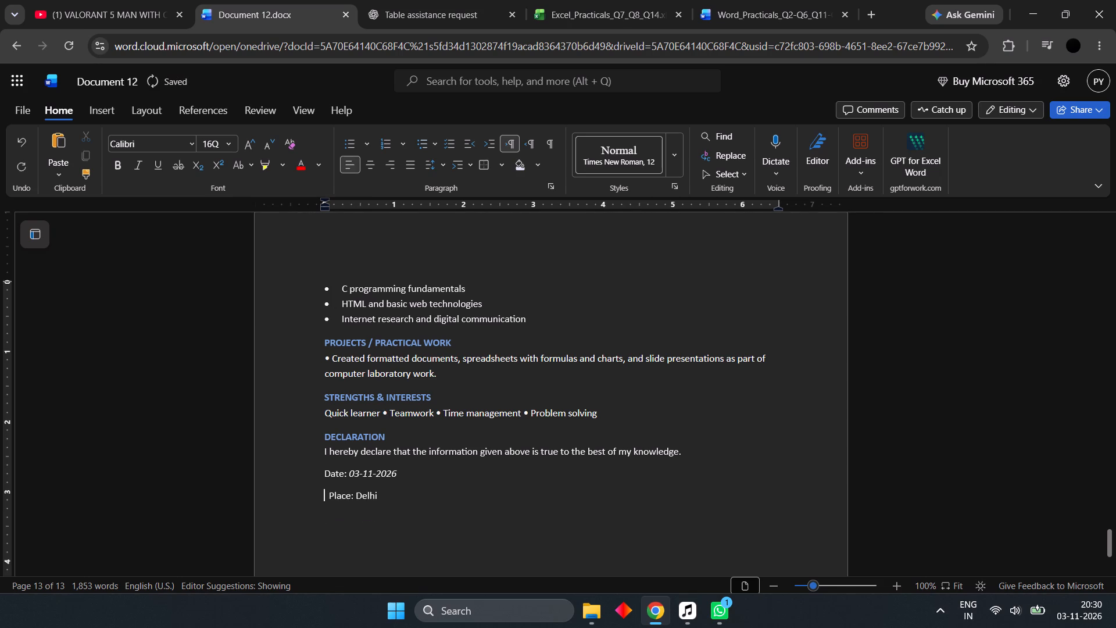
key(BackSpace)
Widen the gap before Place on the resume's date line with twenty spaces.
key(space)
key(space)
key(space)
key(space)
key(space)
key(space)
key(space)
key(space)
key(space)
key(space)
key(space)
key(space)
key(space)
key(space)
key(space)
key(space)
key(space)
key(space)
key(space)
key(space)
Replace the B.Tech / Degree qualification in the resume's Education table with BCA.
scroll(464, 497, up, 5)
scroll(456, 483, down, 3)
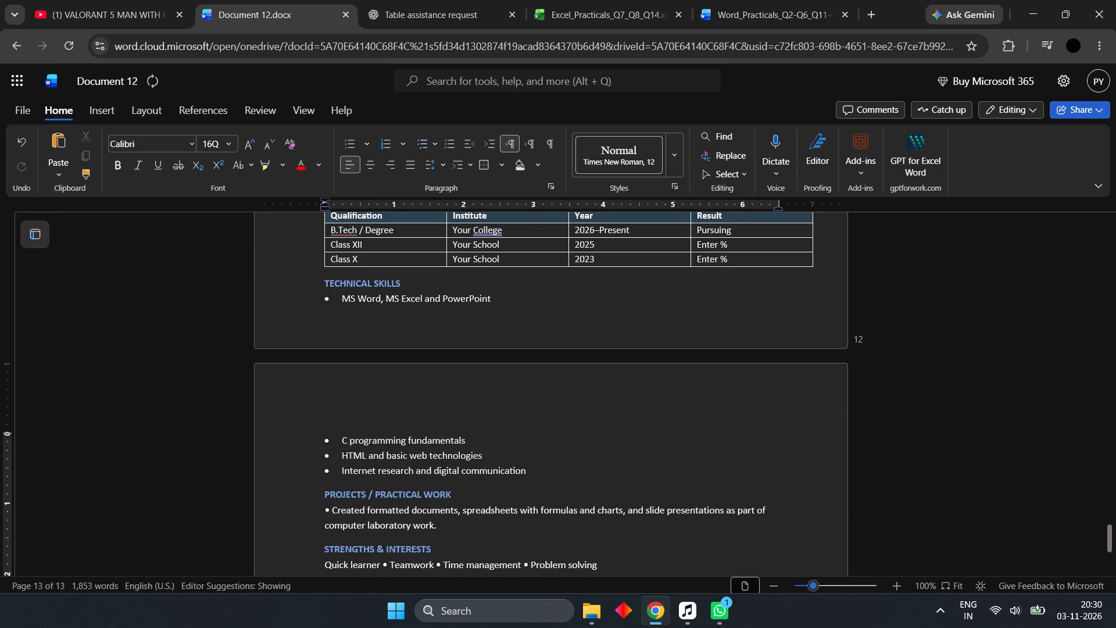
scroll(441, 420, down, 1)
scroll(435, 404, up, 4)
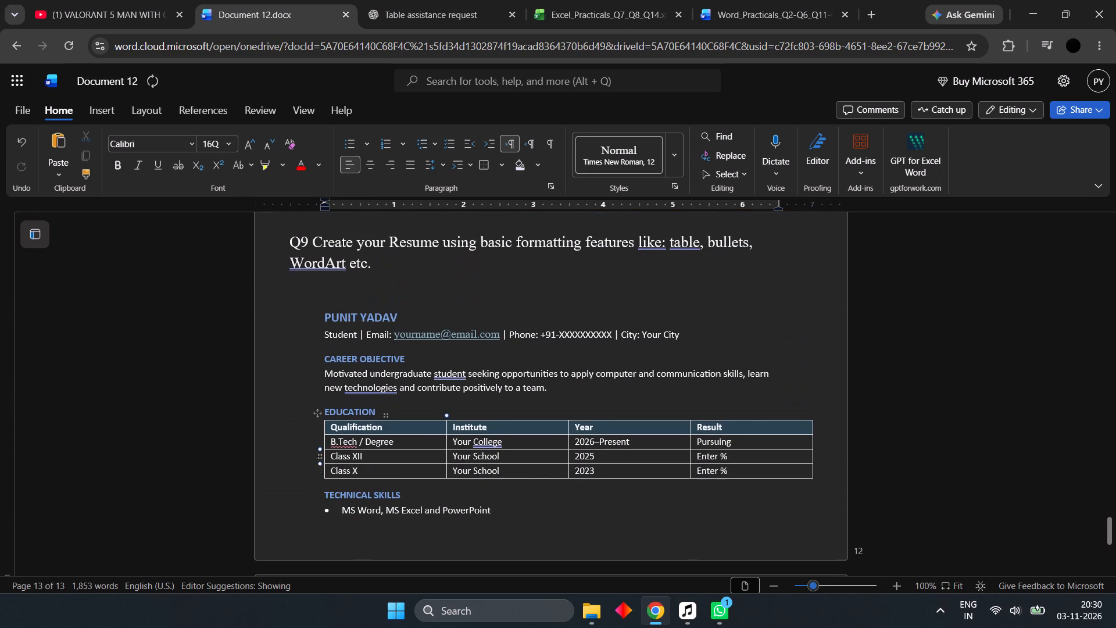
click(405, 440)
drag(405, 440, 323, 437)
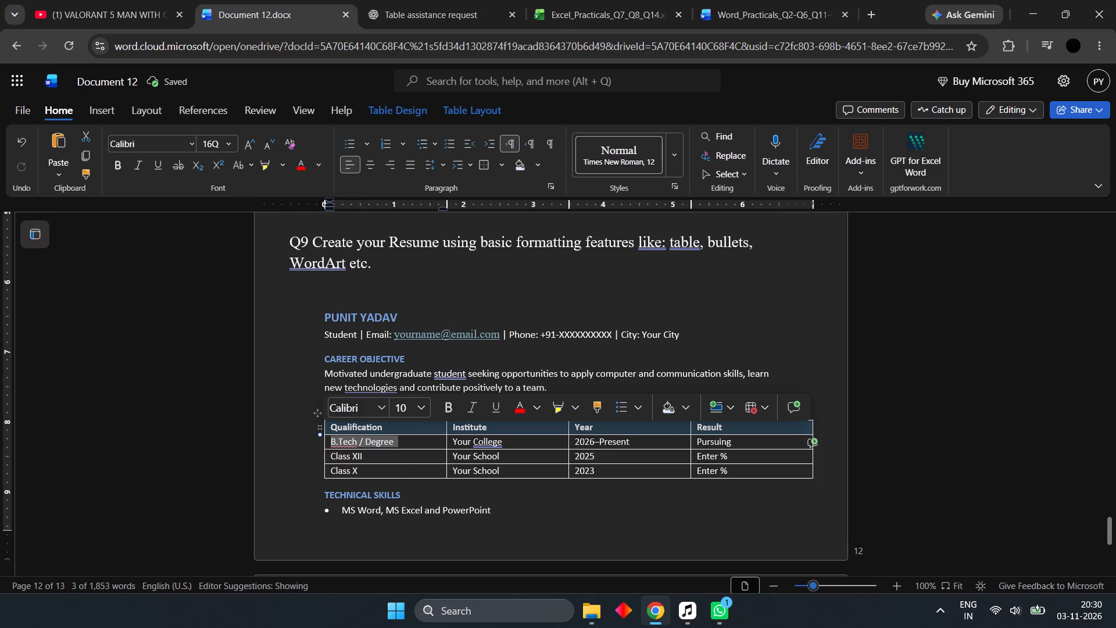
key(BackSpace)
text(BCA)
Set the institute in the BCA row to Trinity Institute Of professional Studies.
drag(517, 446, 433, 441)
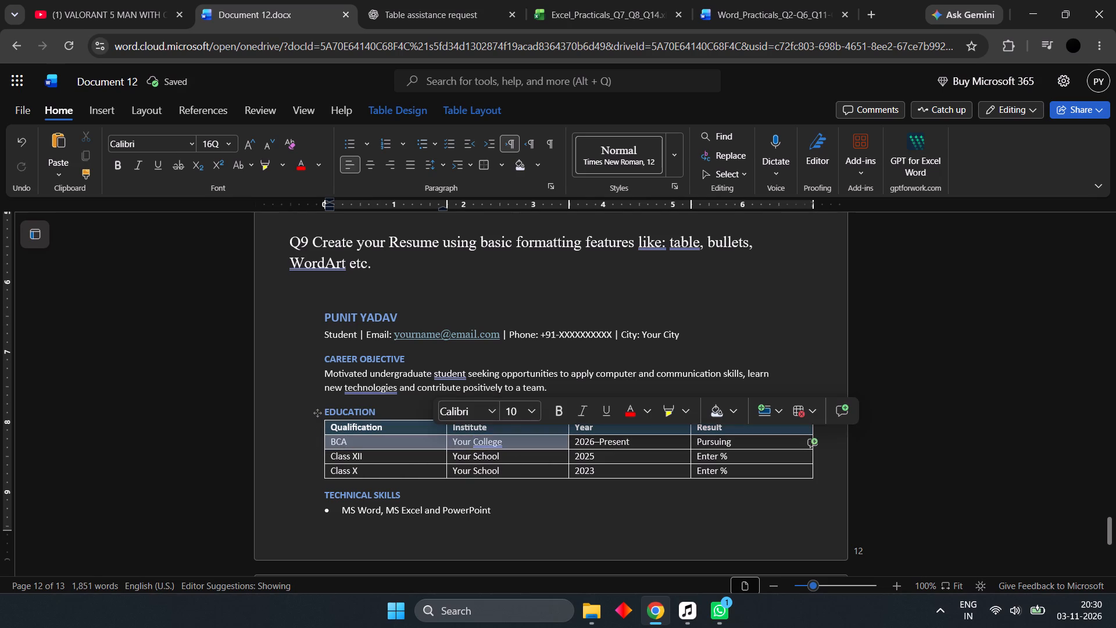
drag(460, 440, 470, 441)
double_click(516, 440)
drag(499, 443, 508, 446)
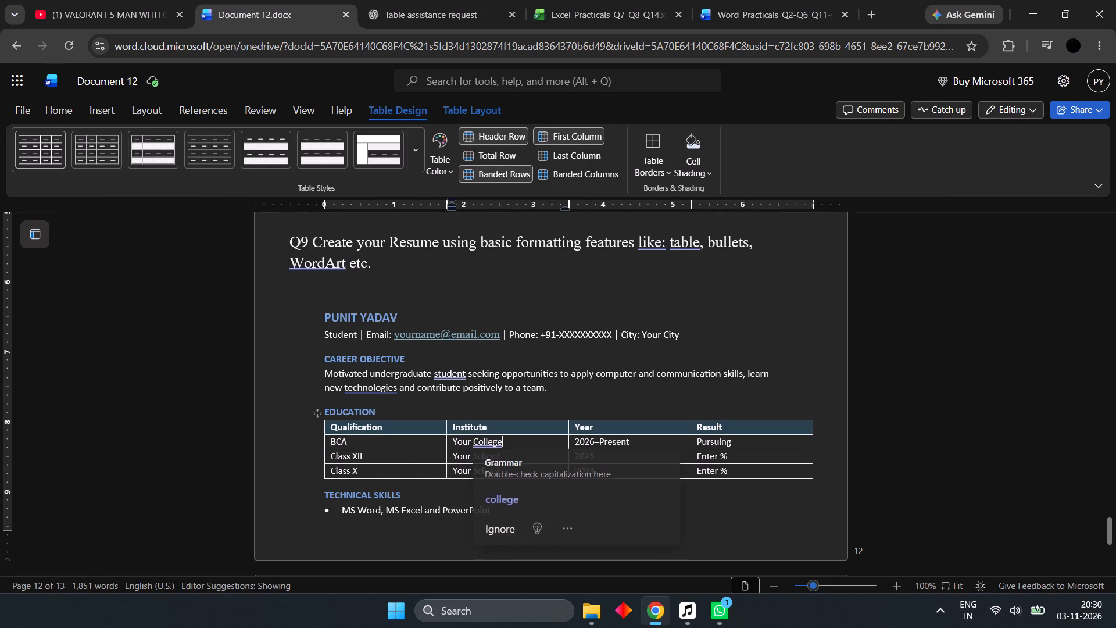
drag(507, 444, 455, 445)
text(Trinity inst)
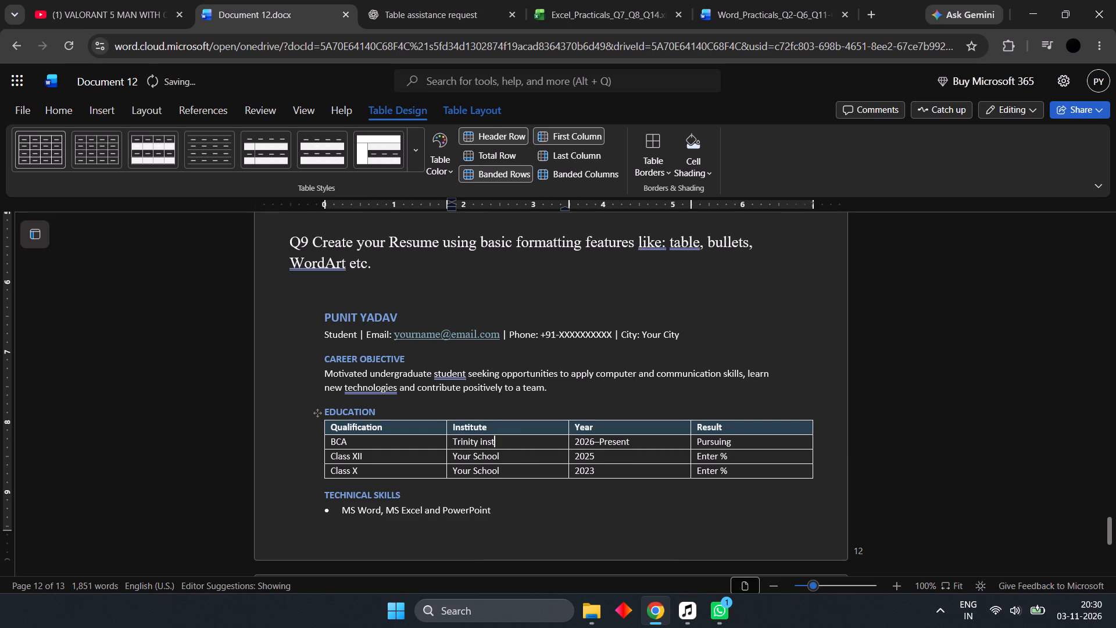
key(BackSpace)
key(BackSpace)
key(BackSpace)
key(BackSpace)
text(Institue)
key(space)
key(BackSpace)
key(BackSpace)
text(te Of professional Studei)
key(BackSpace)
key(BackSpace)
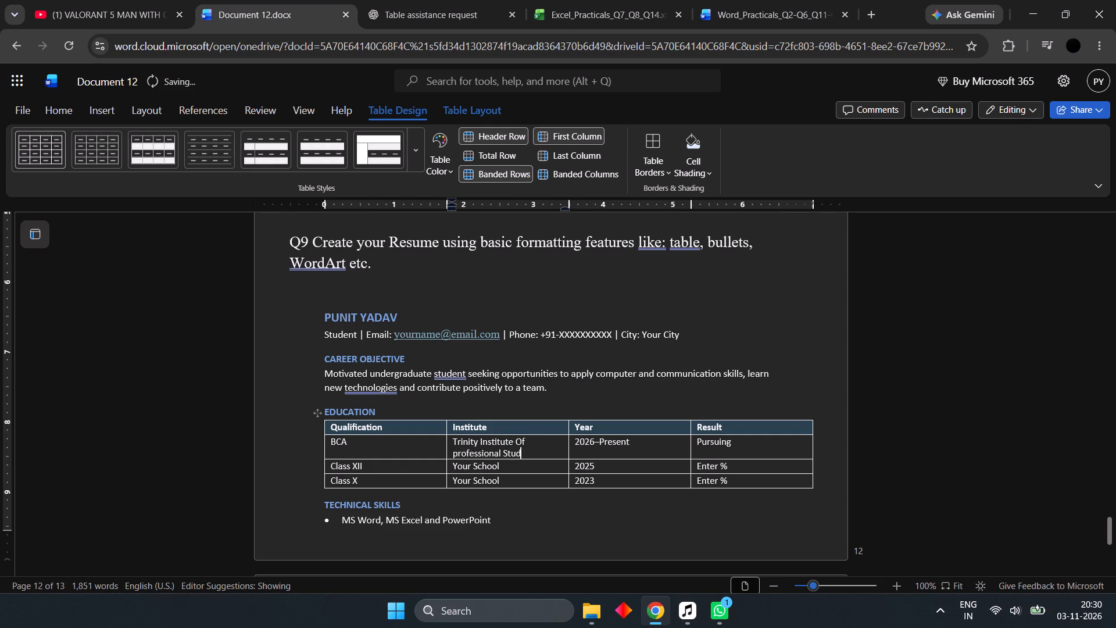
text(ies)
Set the institute to GSPS in both the Class XII and Class X rows.
drag(505, 464, 445, 465)
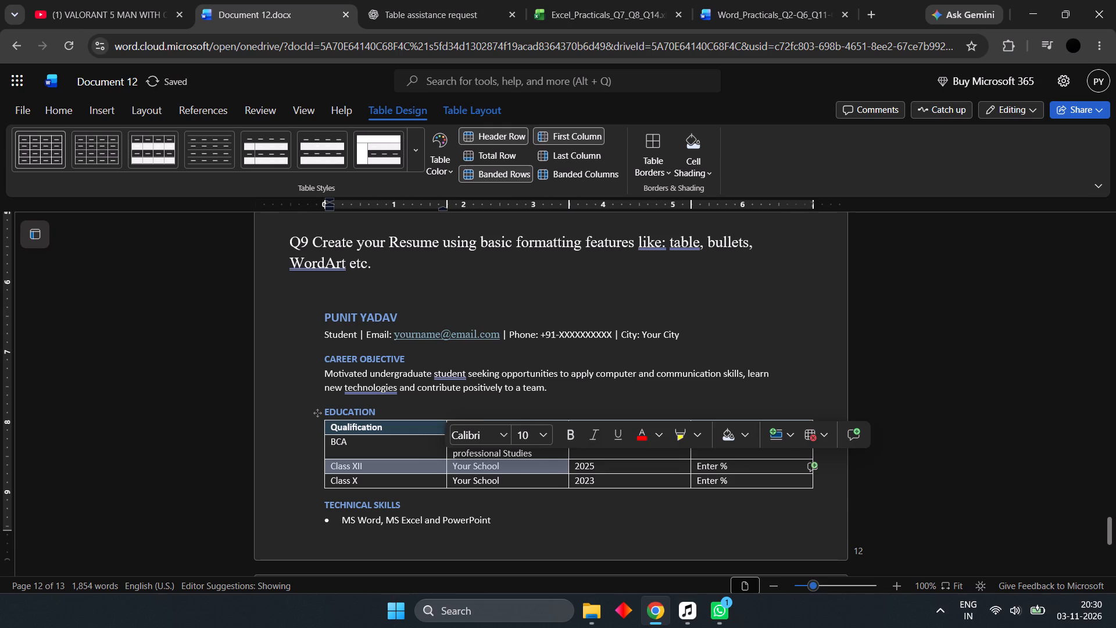
click(503, 466)
drag(503, 466, 451, 468)
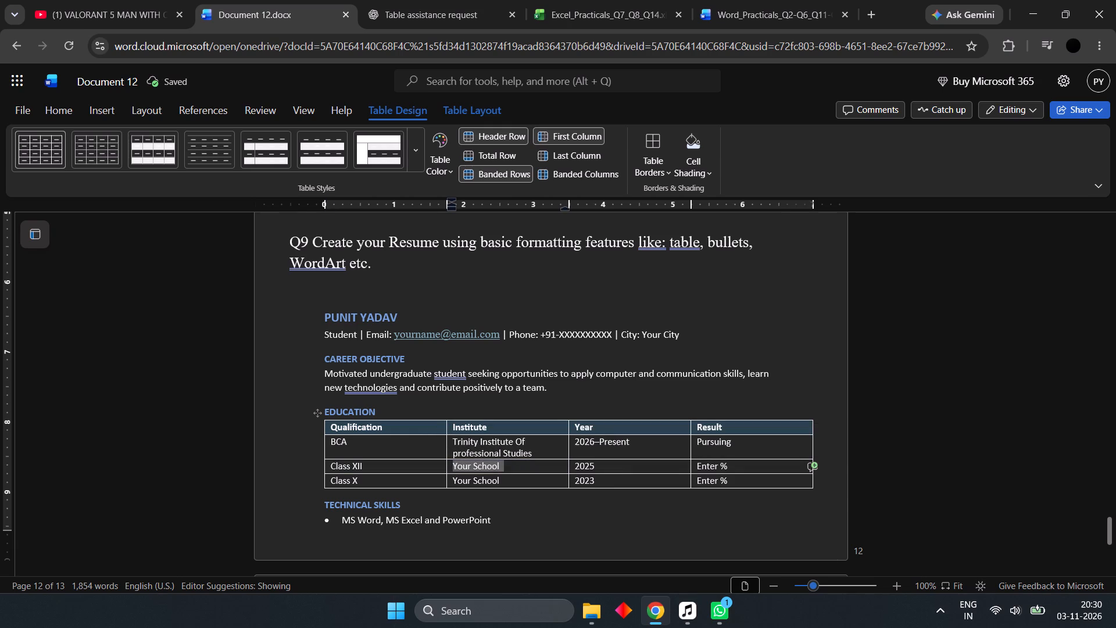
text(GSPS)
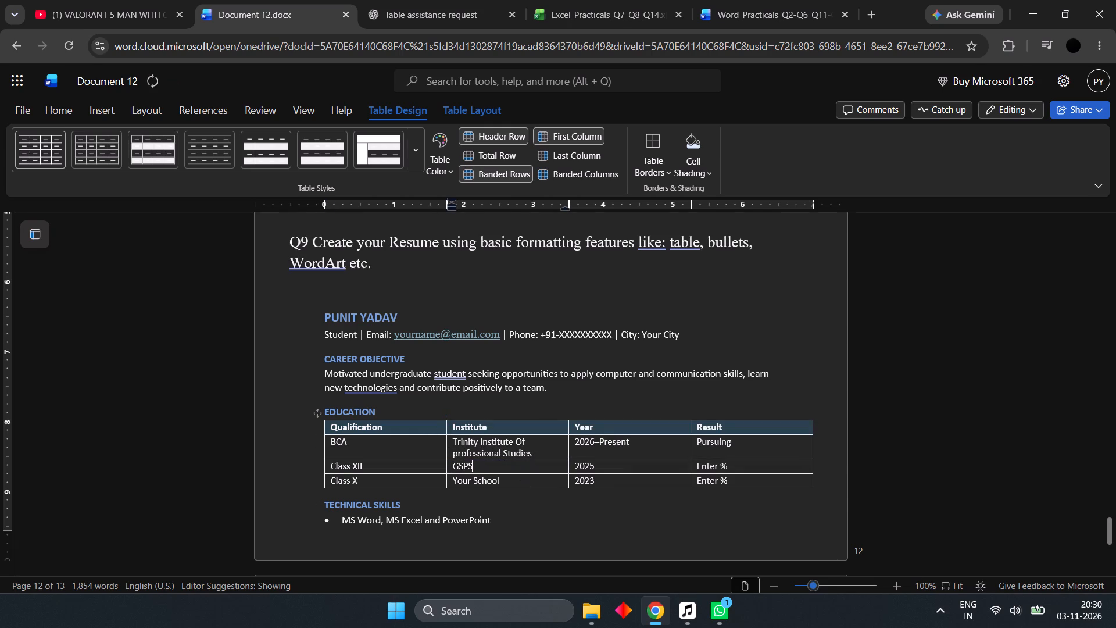
click(508, 482)
drag(507, 482, 456, 485)
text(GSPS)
Set the results in the Education table to 86.5% for Class XII and 85.4% for Class X.
click(729, 466)
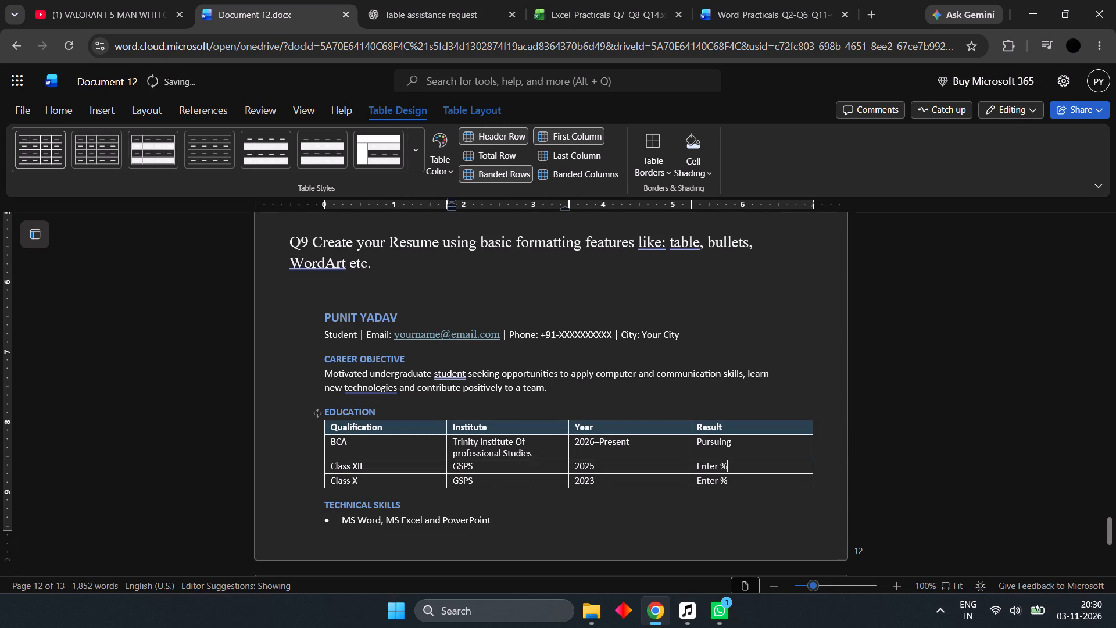
drag(729, 466, 697, 466)
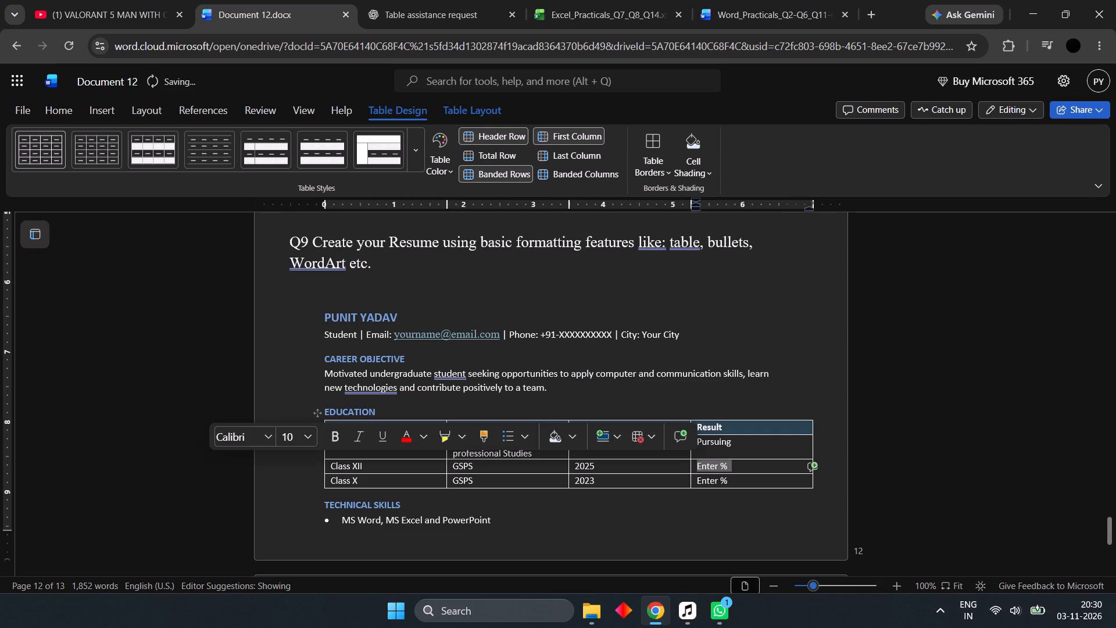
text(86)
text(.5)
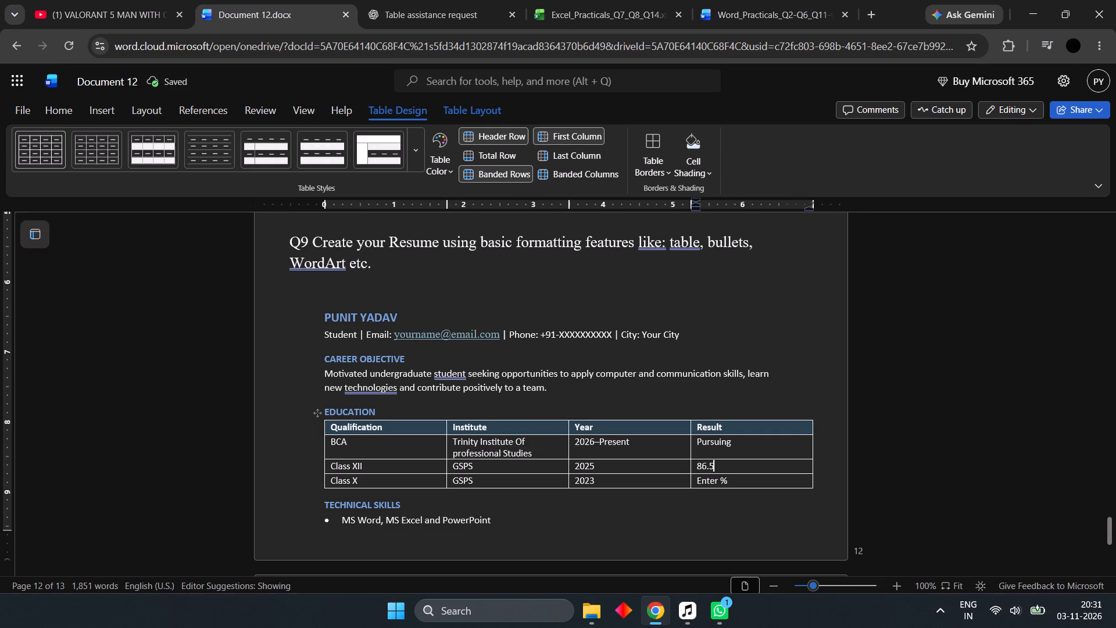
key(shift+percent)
click(730, 482)
key(BackSpace)
key(BackSpace)
key(BackSpace)
key(BackSpace)
key(BackSpace)
key(BackSpace)
key(BackSpace)
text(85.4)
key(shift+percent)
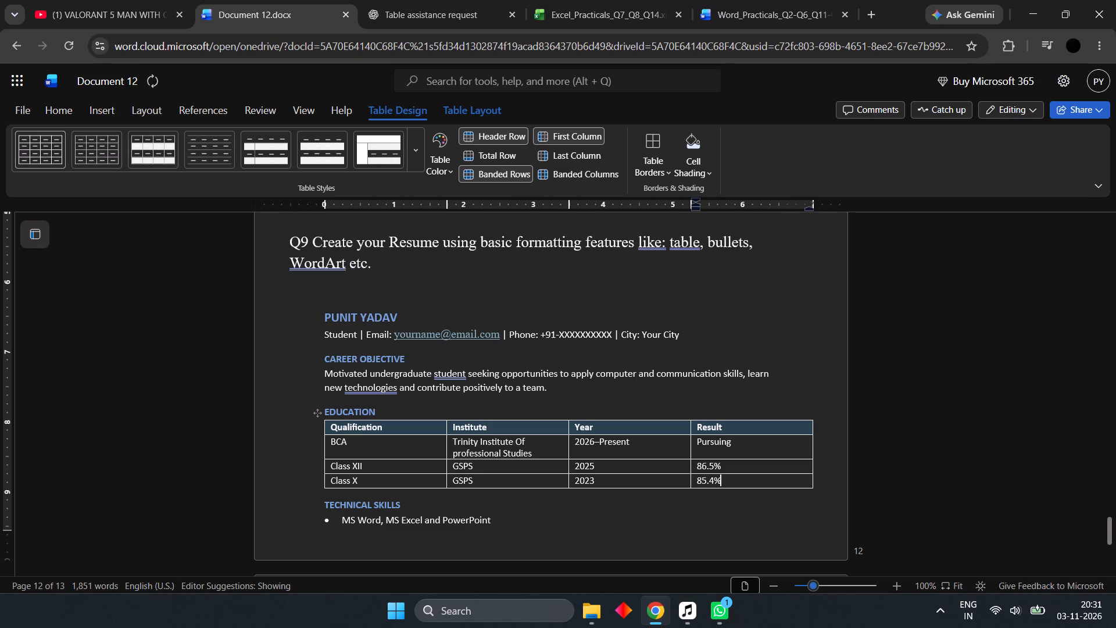
Replace the placeholder name before the @ in the resume's email address with the student's own email name.
click(436, 333)
click(441, 331)
click(438, 333)
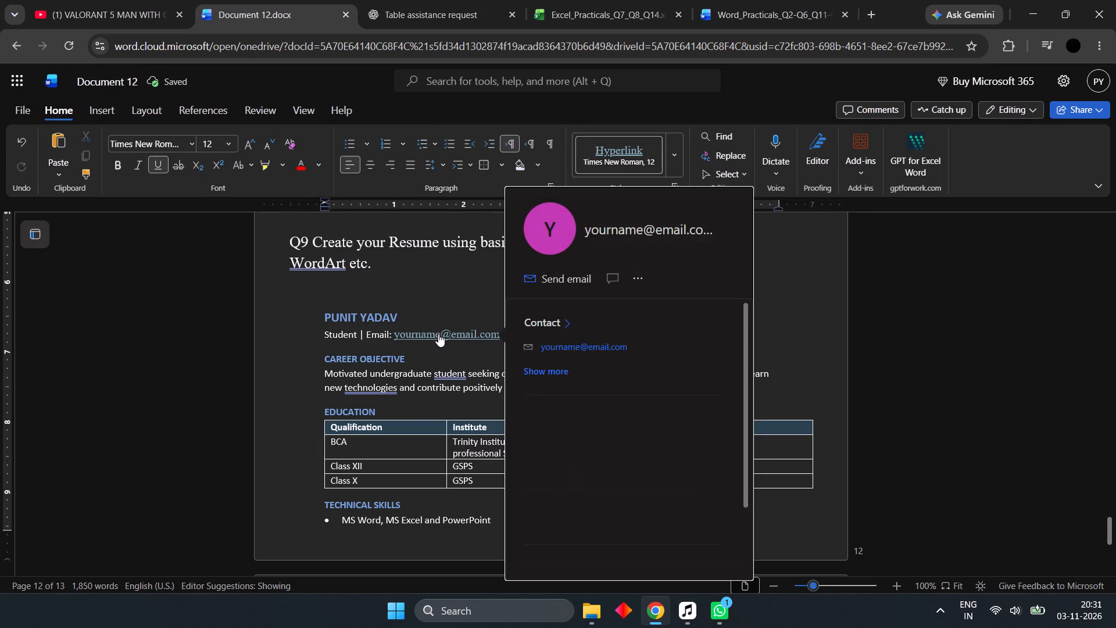
click(439, 336)
triple_click(439, 337)
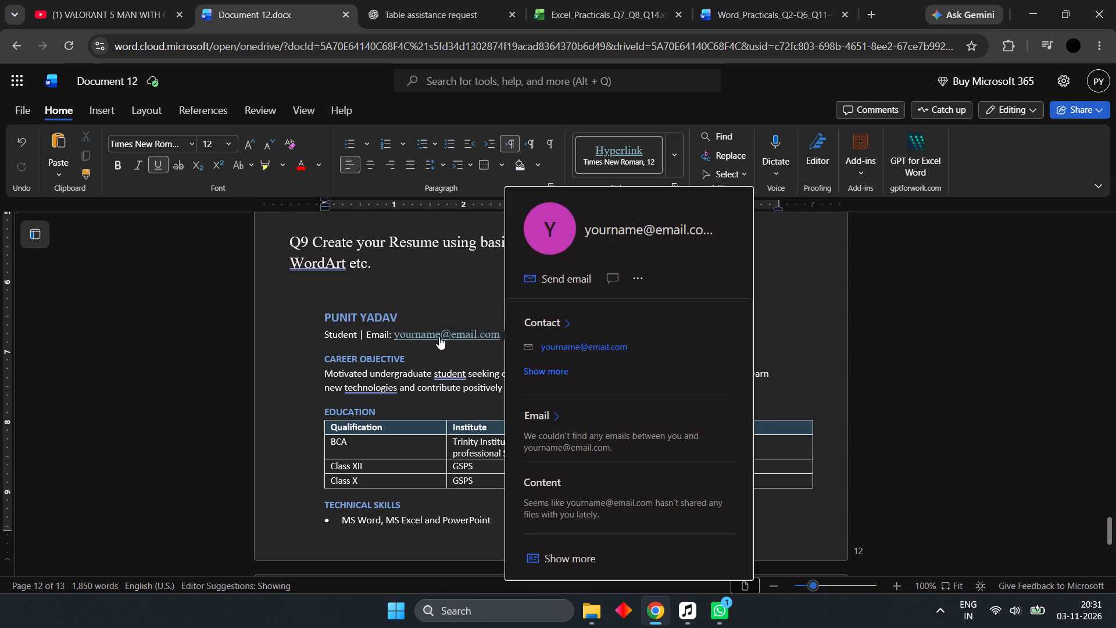
double_click(439, 336)
key(Left)
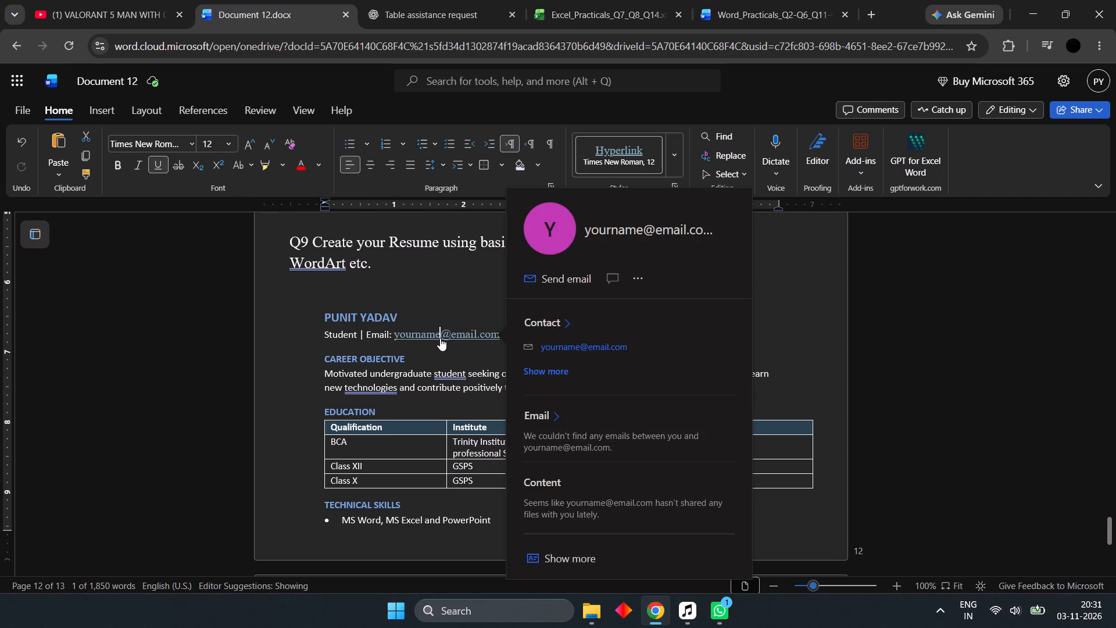
key(BackSpace)
key(BackSpace)
key(BackSpace)
key(BackSpace)
key(BackSpace)
key(BackSpace)
key(BackSpace)
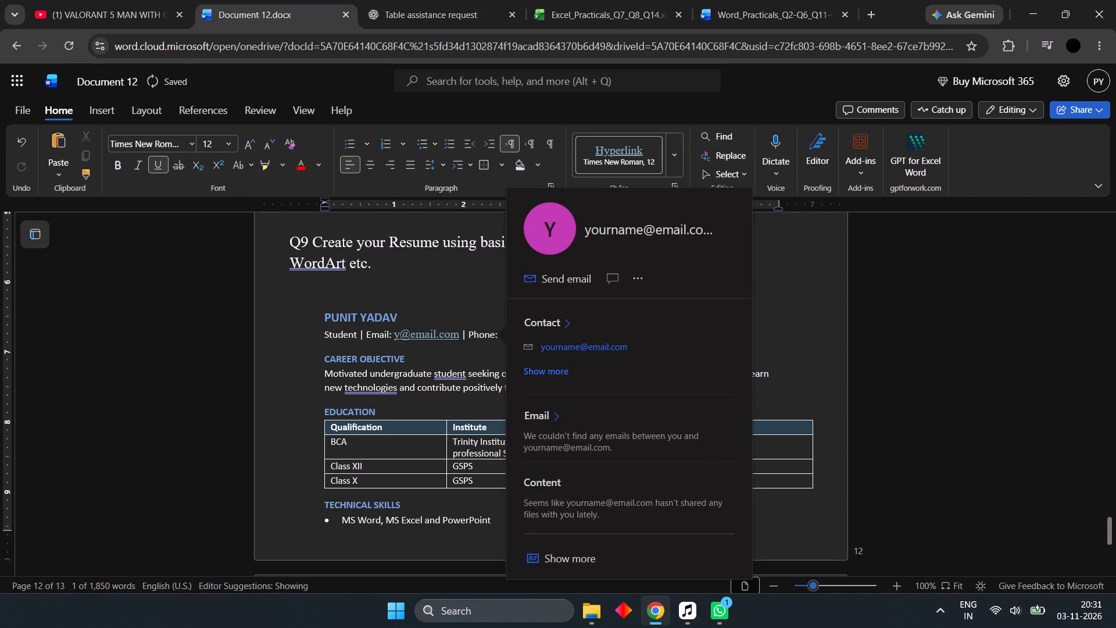
key(BackSpace)
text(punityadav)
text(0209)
Replace the first letter of the email address's domain with g.
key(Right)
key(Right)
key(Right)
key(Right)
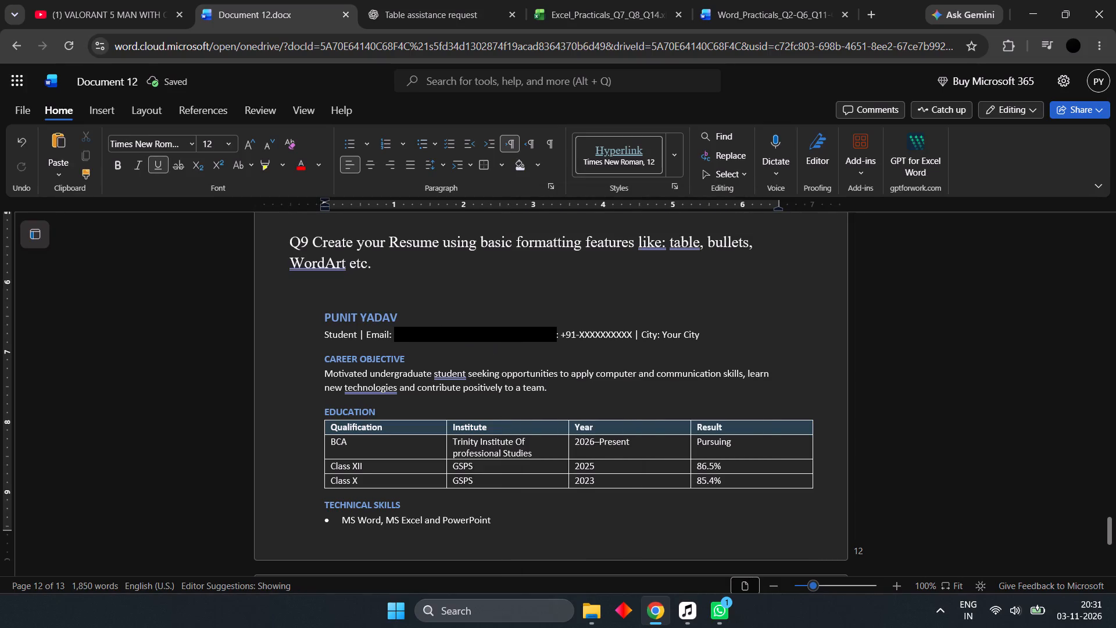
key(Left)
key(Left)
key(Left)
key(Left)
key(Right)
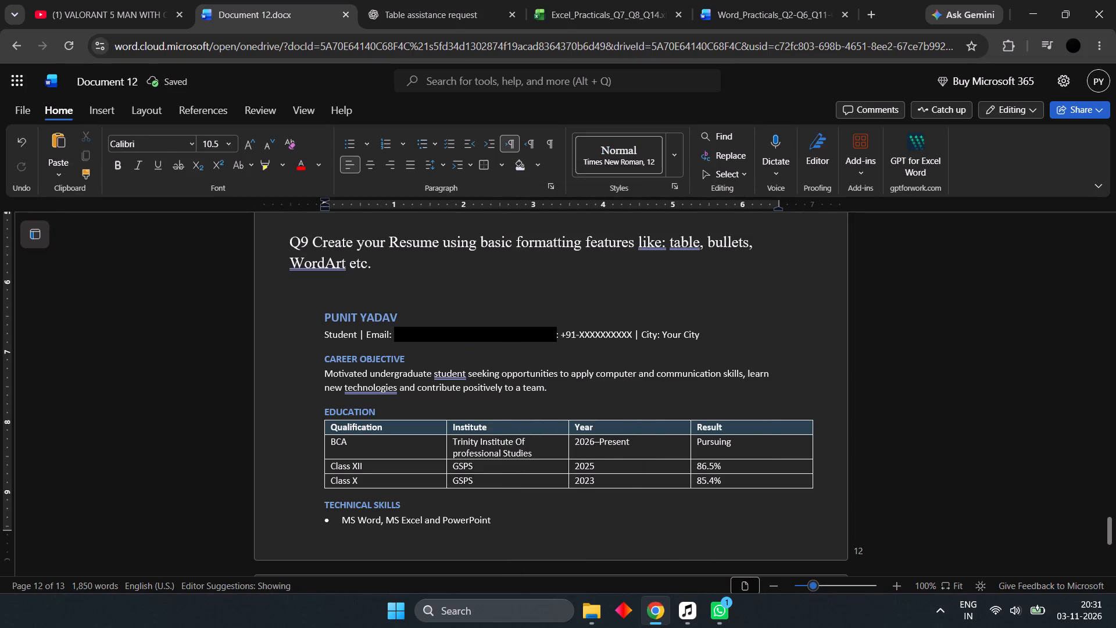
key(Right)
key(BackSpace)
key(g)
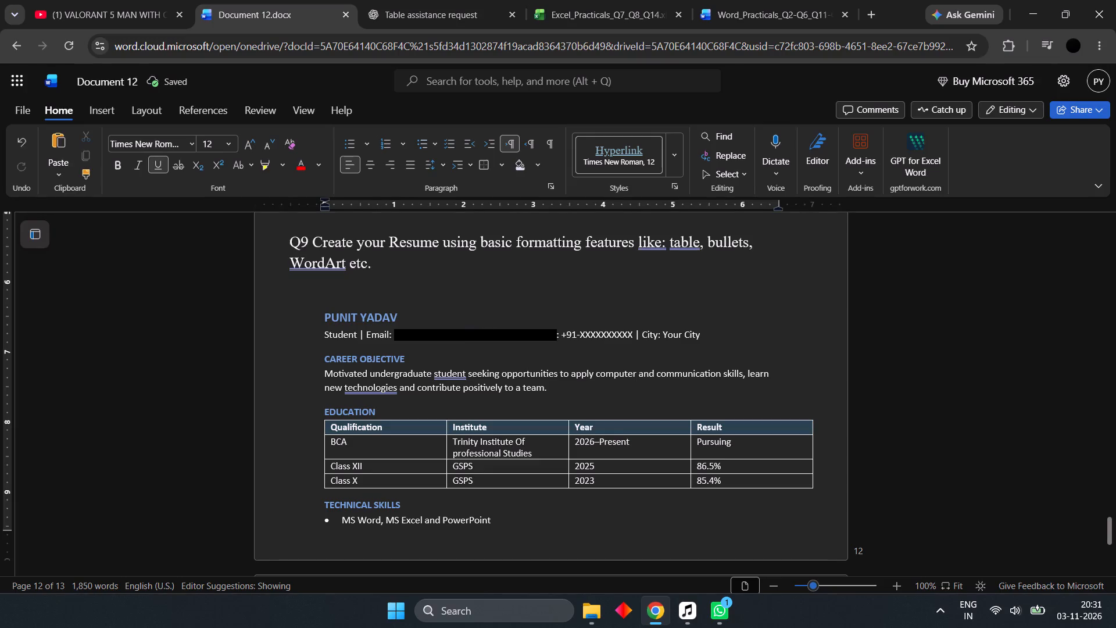
Replace the placeholder digits after +91- in the resume's contact line with the student's own phone number, followed by a space.
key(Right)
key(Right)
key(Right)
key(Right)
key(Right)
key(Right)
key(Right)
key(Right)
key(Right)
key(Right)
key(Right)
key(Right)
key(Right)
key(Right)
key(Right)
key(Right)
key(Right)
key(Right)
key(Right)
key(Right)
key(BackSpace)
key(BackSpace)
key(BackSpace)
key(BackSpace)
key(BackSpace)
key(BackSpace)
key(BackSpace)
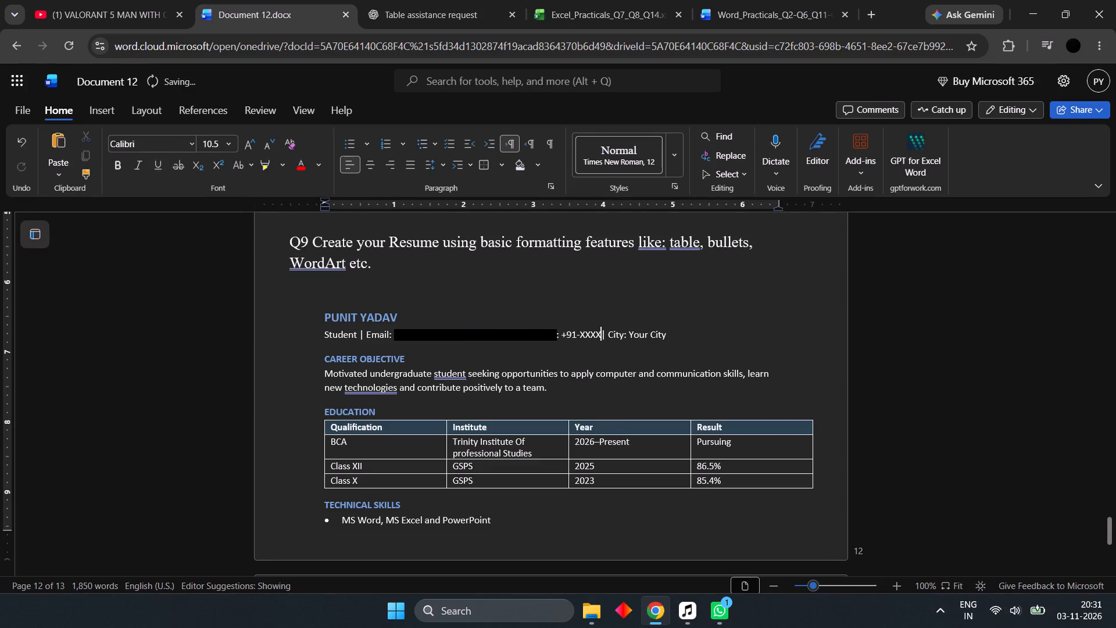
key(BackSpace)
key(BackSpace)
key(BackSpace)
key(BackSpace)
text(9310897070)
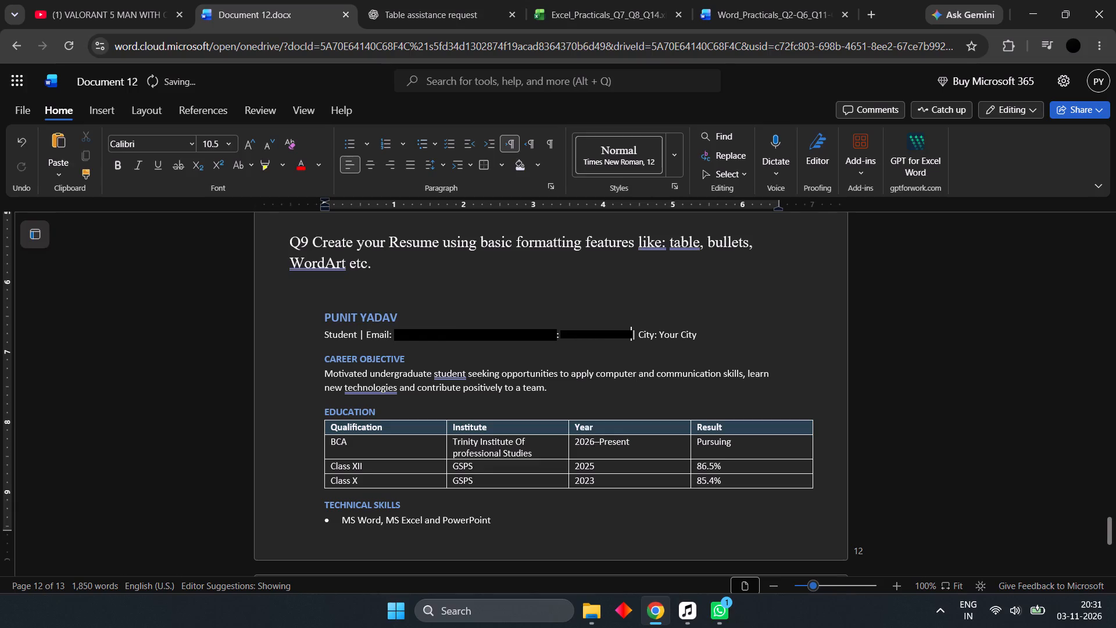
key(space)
Replace the placeholder city in the resume's contact line with Delhi.
click(704, 338)
key(BackSpace)
key(BackSpace)
key(BackSpace)
key(BackSpace)
key(BackSpace)
key(BackSpace)
key(BackSpace)
key(BackSpace)
key(BackSpace)
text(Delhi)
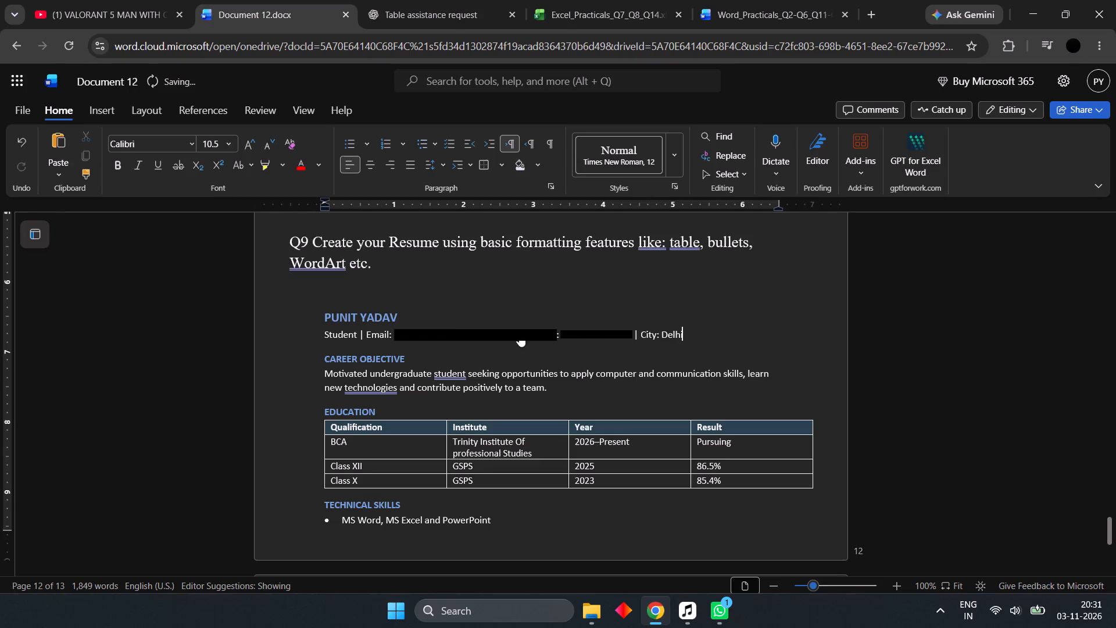
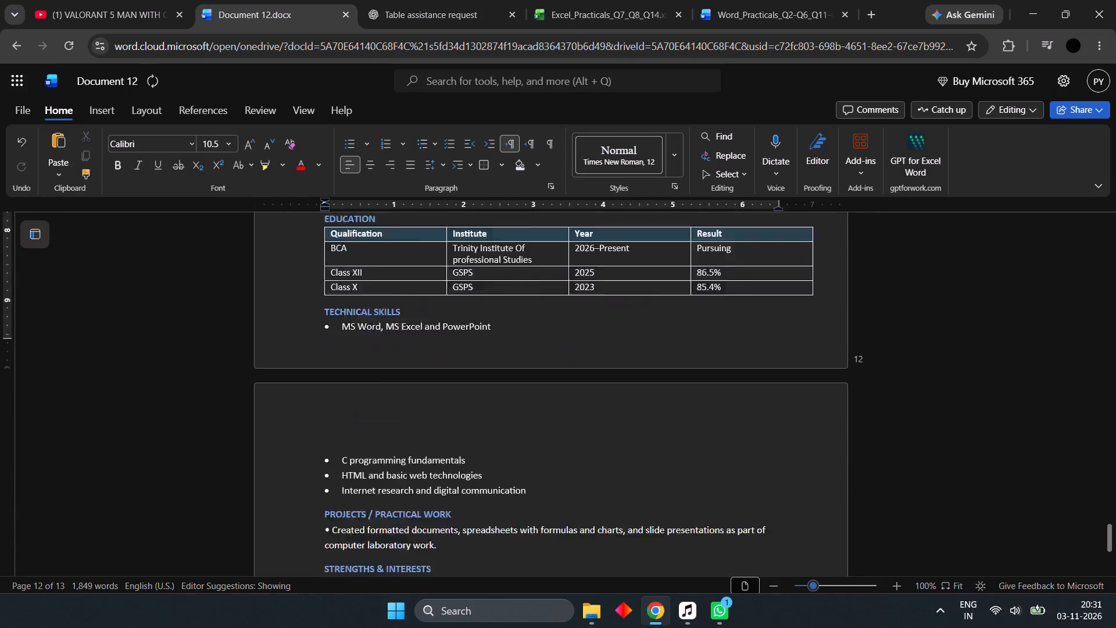
Add two blank lines at the end of the document, below the resume's date and place line.
scroll(566, 341, down, 6)
scroll(524, 334, up, 3)
click(681, 327)
scroll(679, 342, down, 6)
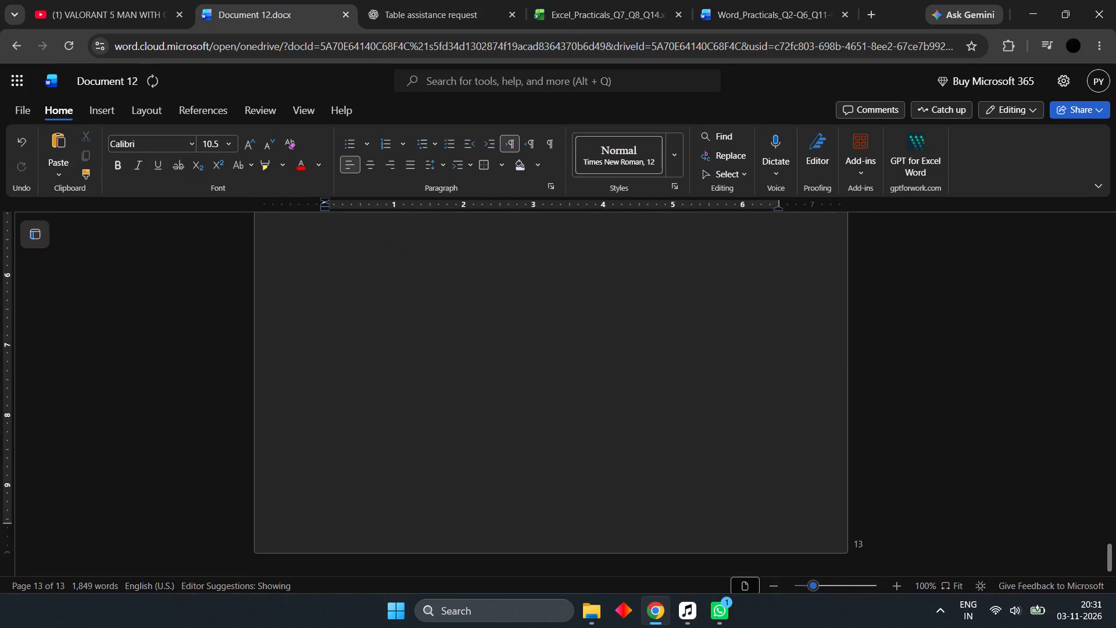
scroll(674, 343, up, 3)
key(Return)
scroll(661, 344, up, 11)
key(Return)
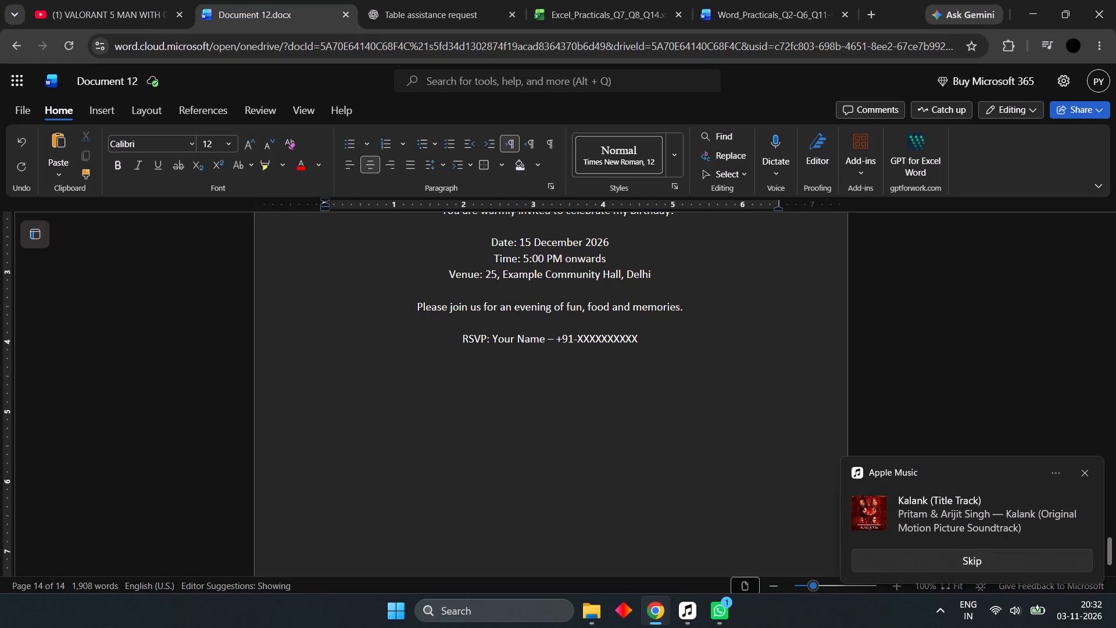
Left-align the empty line below the invitation and add blank lines until the cursor is at the start of page 15.
click(355, 163)
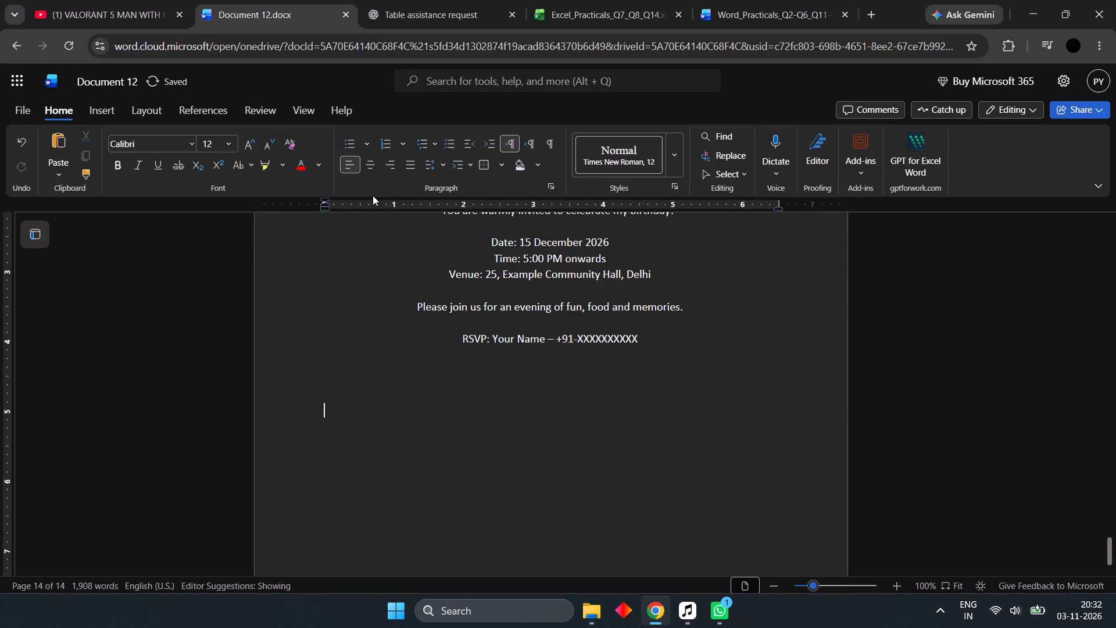
key(Return)
key(Return)
key(Return)
key(Return)
key(Return)
key(Return)
key(Return)
key(Return)
key(Return)
key(Return)
key(Return)
key(Return)
key(Return)
key(Return)
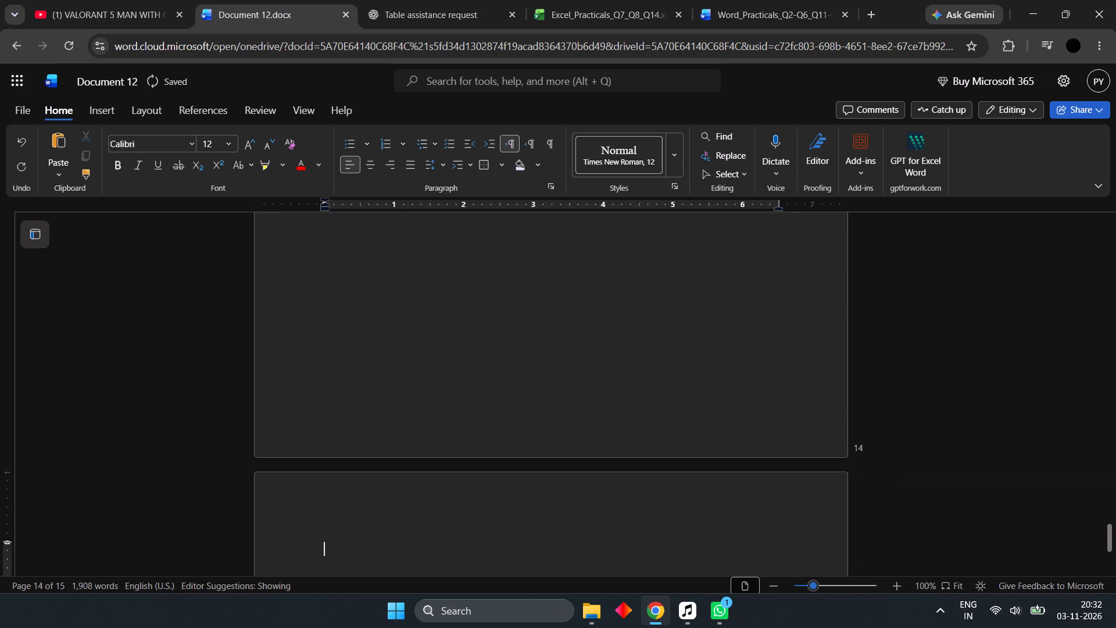
key(BackSpace)
key(BackSpace)
key(Return)
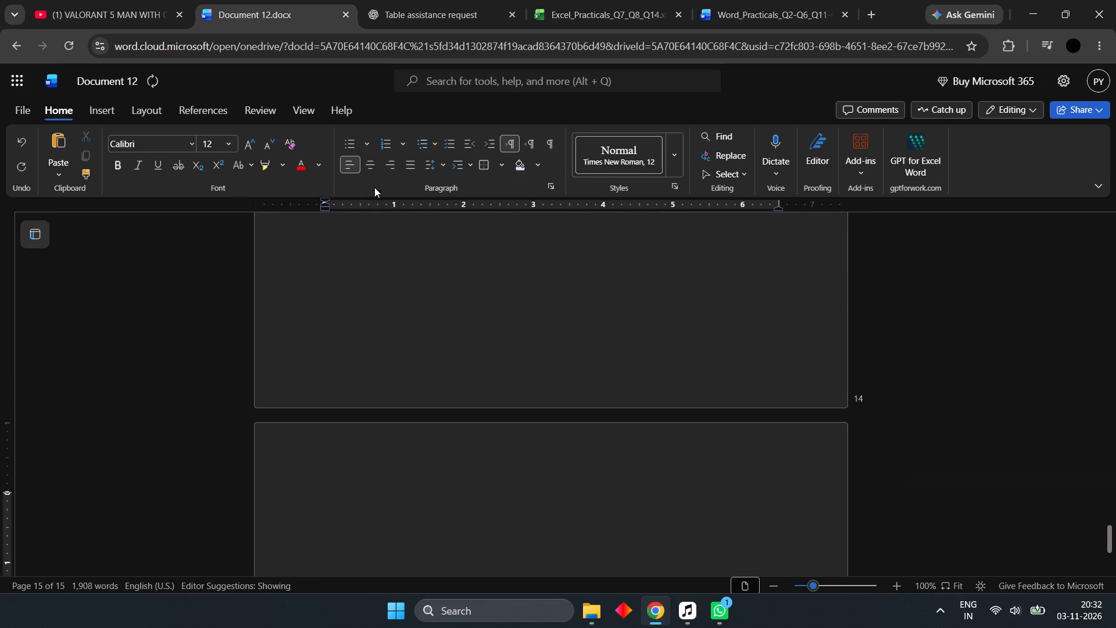
Paste the copied magazine article question at the top of page 15 and put "Q11" and a space in front of it.
drag(323, 209, 291, 213)
key(ctrl+v)
drag(623, 504, 340, 501)
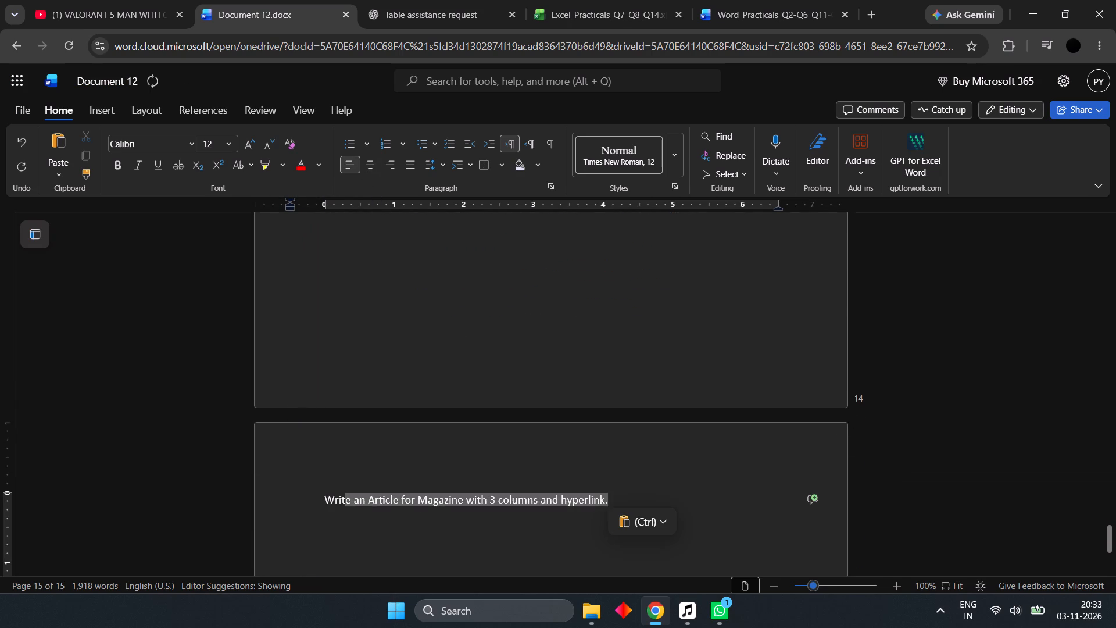
drag(340, 501, 325, 505)
click(325, 505)
text(Q11)
key(space)
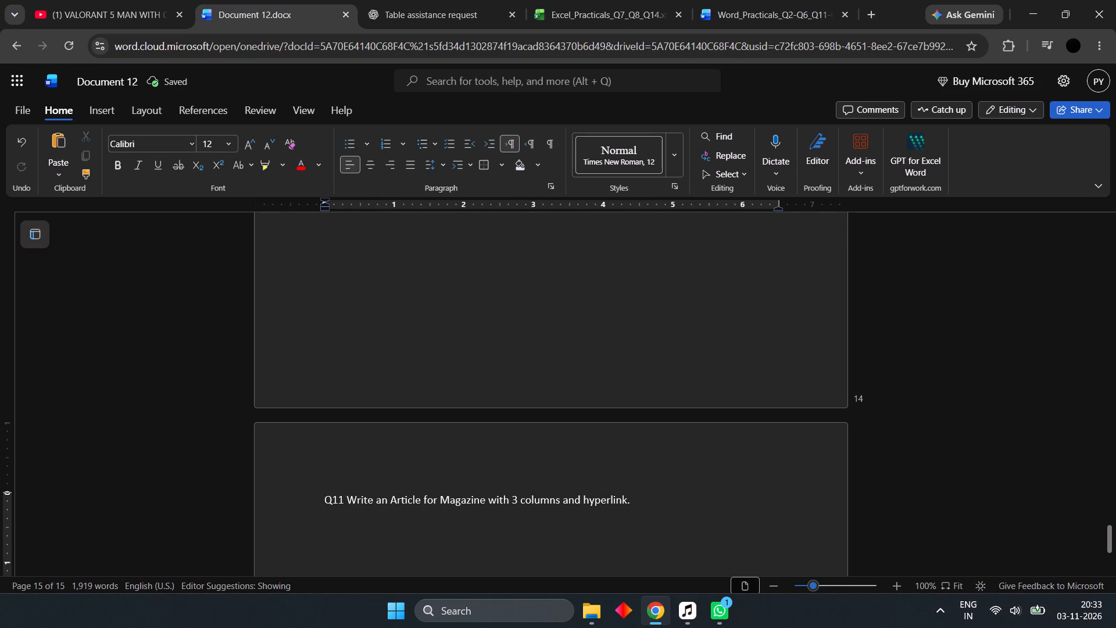
Set the whole Q11 question's font size to 16.
drag(634, 498, 320, 509)
click(425, 480)
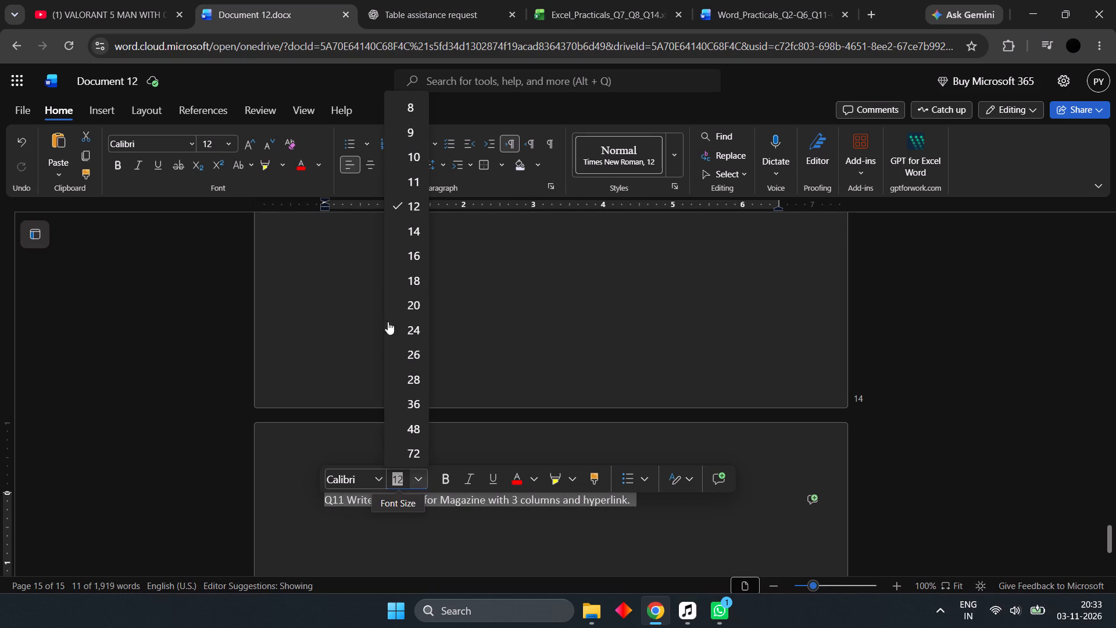
click(406, 260)
Move the Q11 question's left indent about 0.5 inch into the margin and start a new line below it.
drag(323, 206, 295, 212)
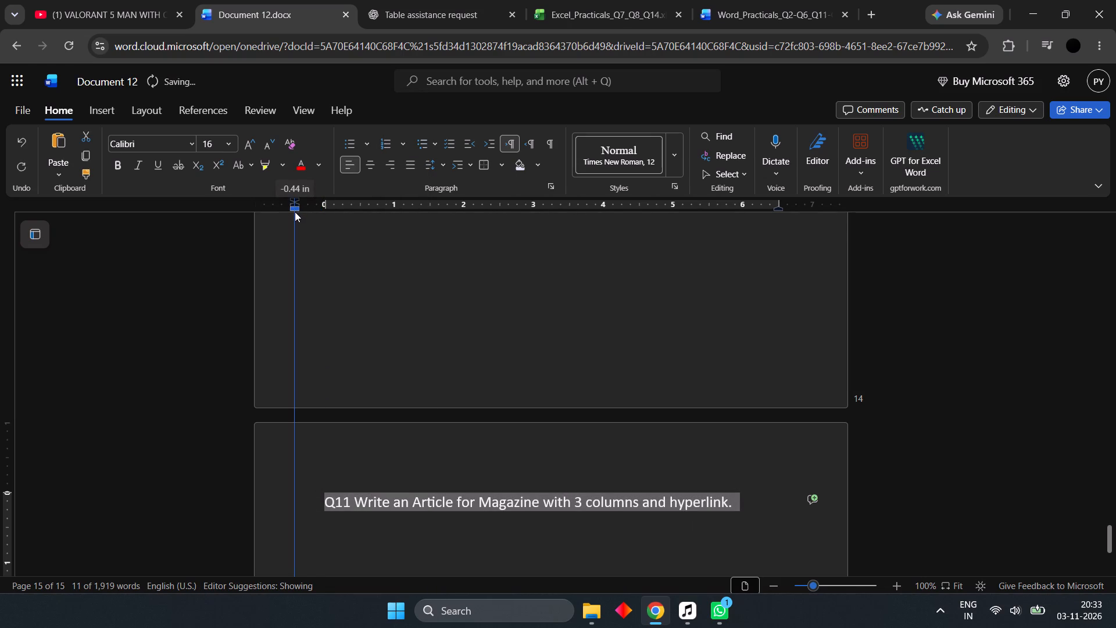
drag(295, 212, 291, 212)
scroll(355, 426, down, 2)
click(726, 357)
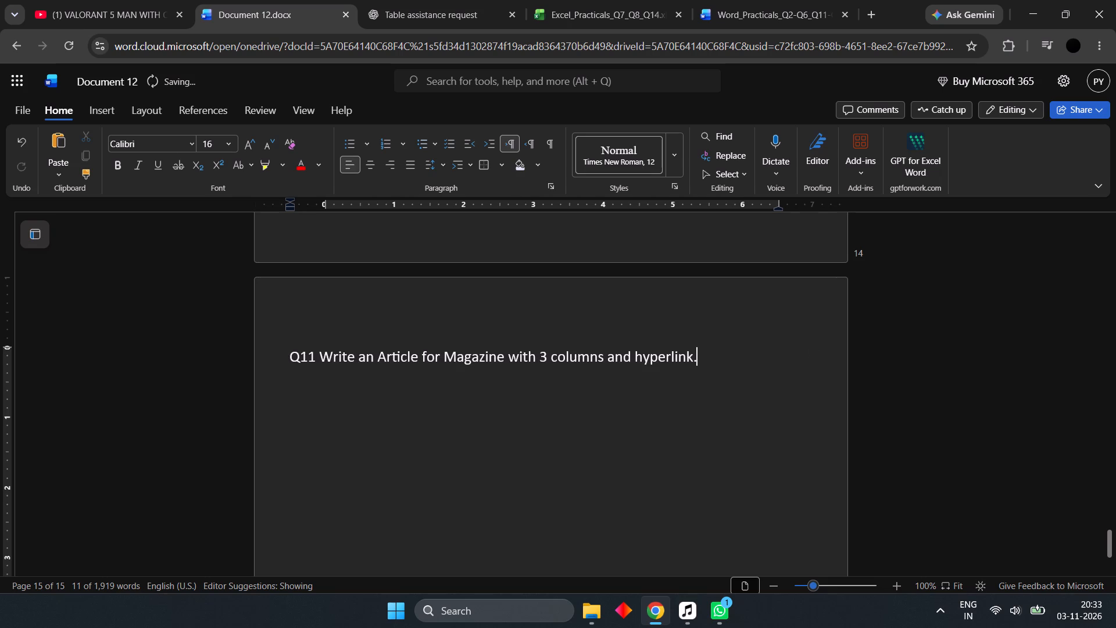
key(Return)
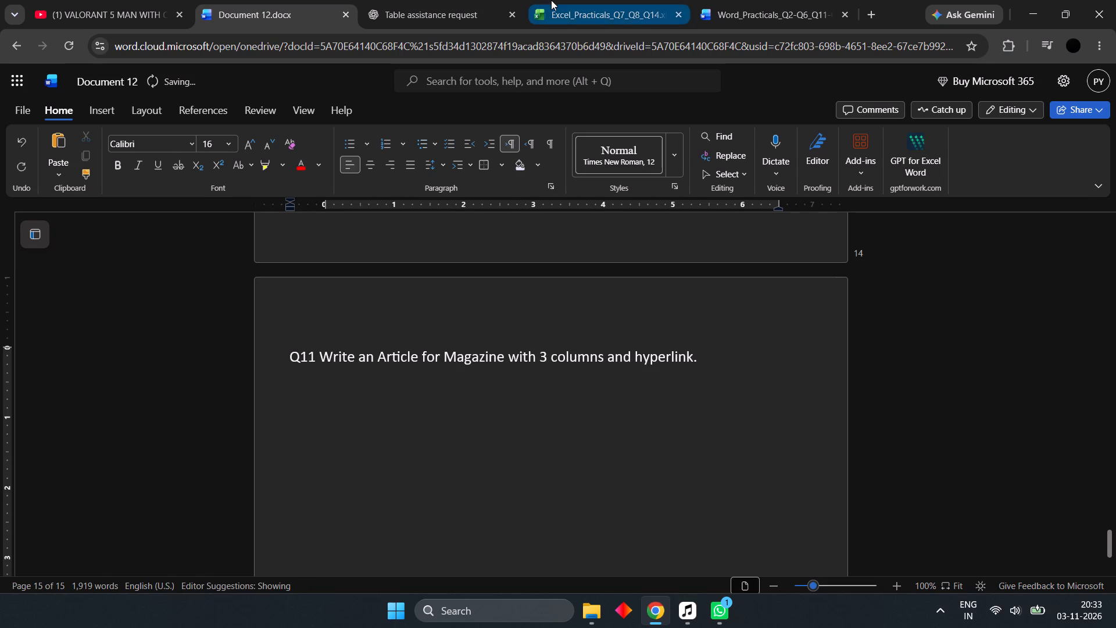
Copy the whole "The Digital Future: Technology That Connects Us" article, including the suggested hyperlink line, from Word_Practicals_Q2-Q6_Q11-Q13.
click(592, 607)
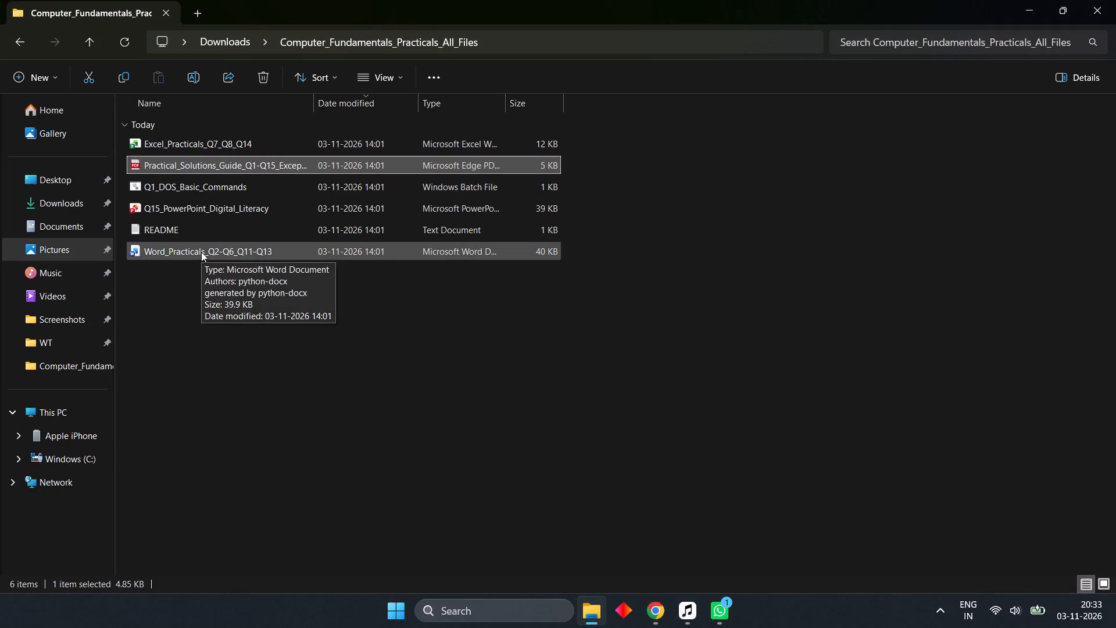
click(659, 608)
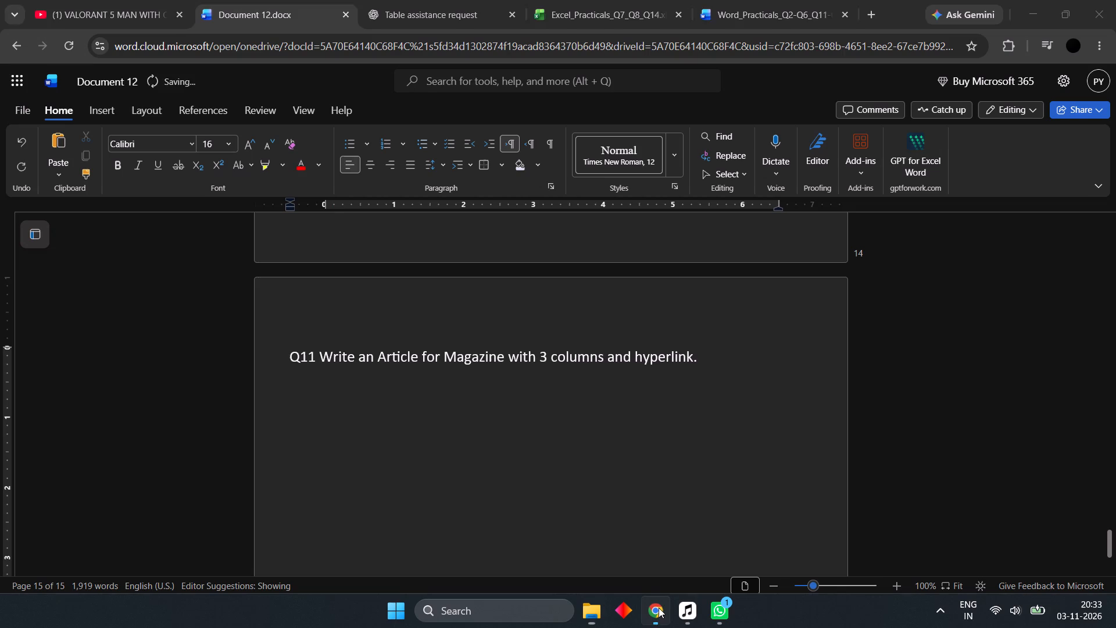
click(758, 0)
scroll(624, 330, down, 12)
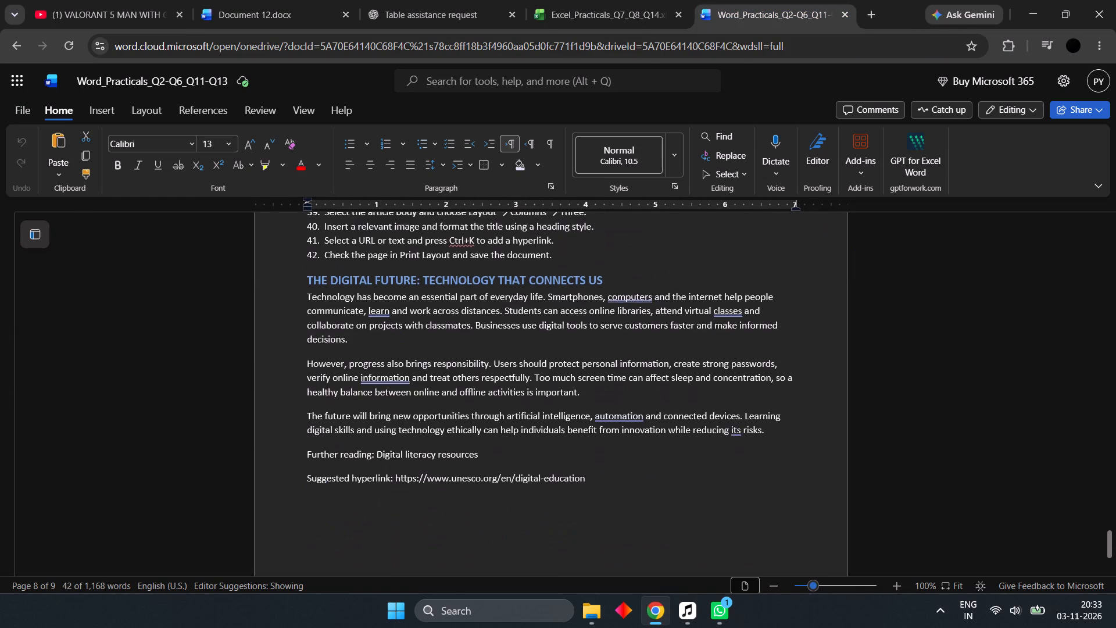
scroll(623, 342, down, 2)
scroll(622, 352, up, 6)
click(735, 367)
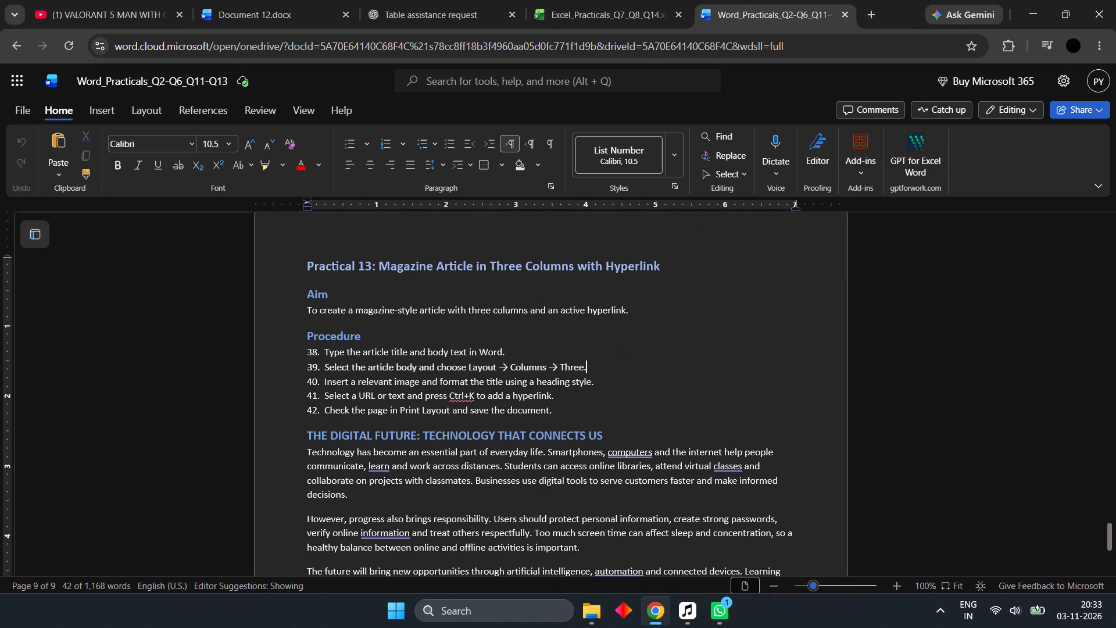
scroll(331, 339, down, 1)
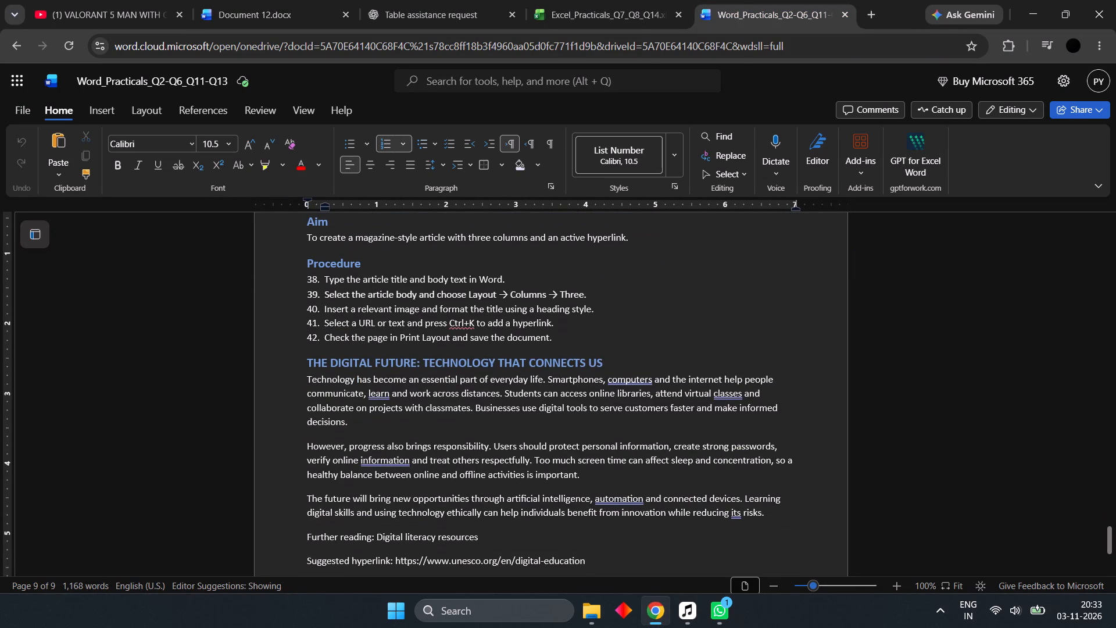
scroll(292, 352, down, 1)
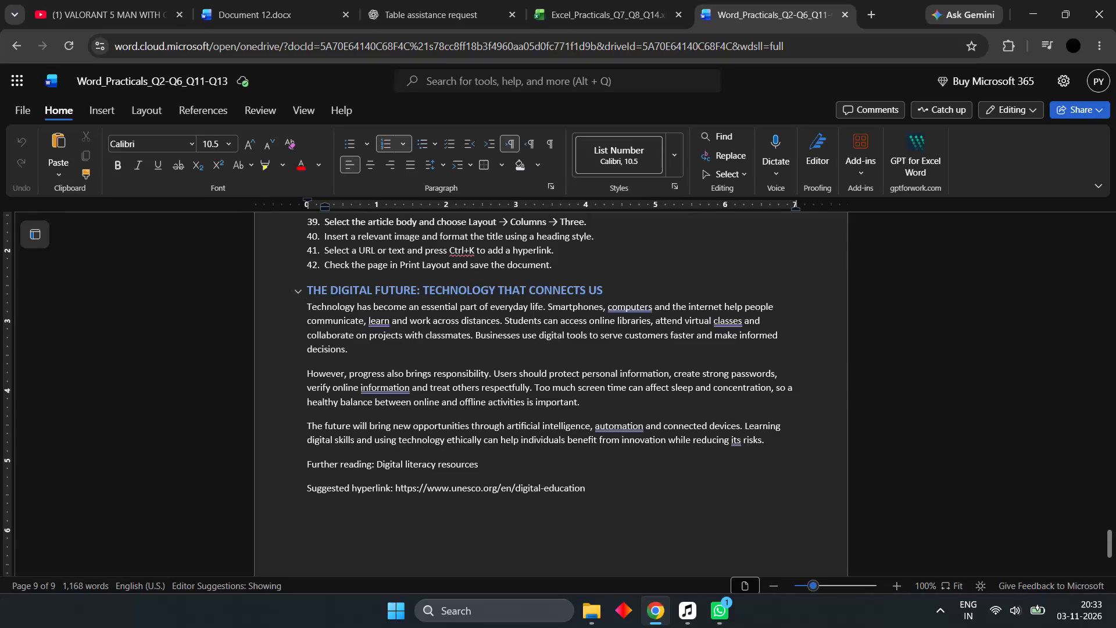
click(301, 291)
click(300, 291)
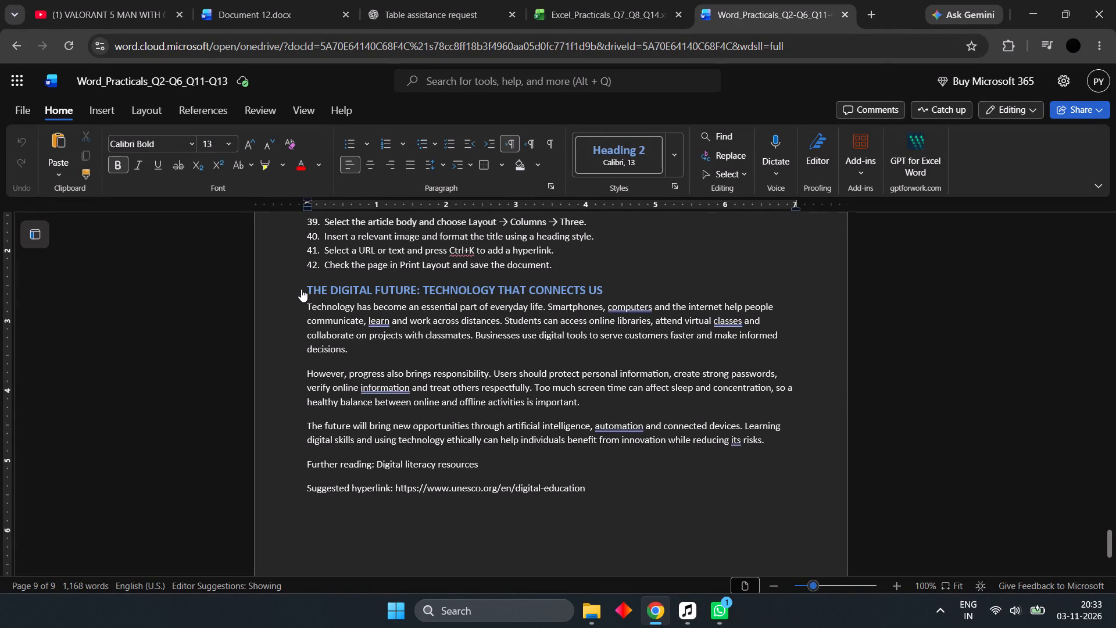
drag(305, 286, 611, 505)
key(ctrl+c)
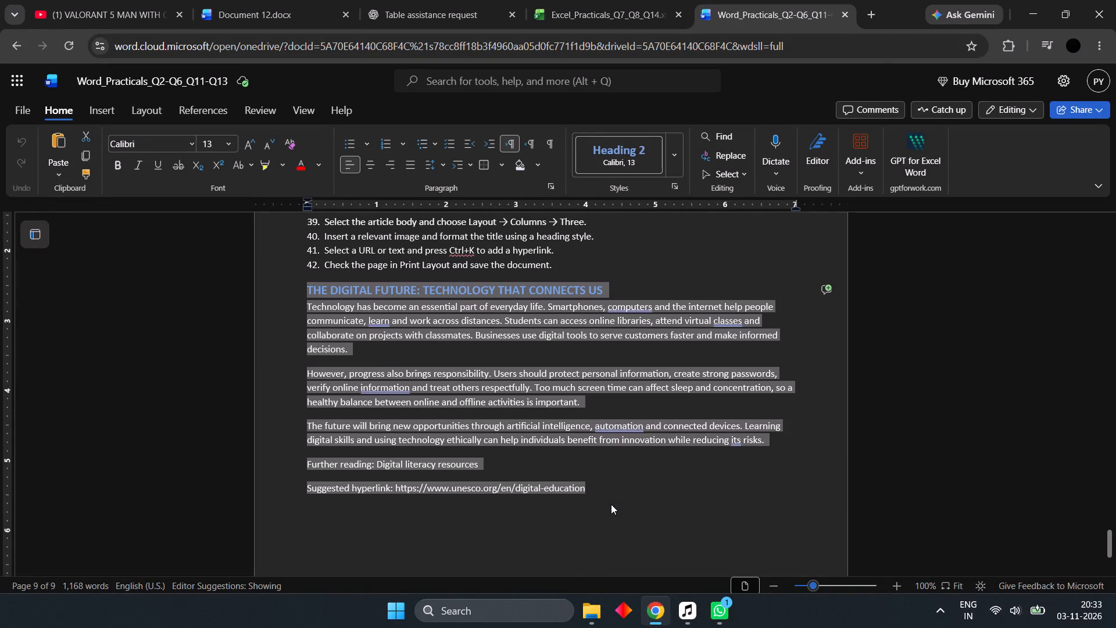
Paste the copied magazine article below the Q11 question in Document 12.
click(383, 0)
click(326, 0)
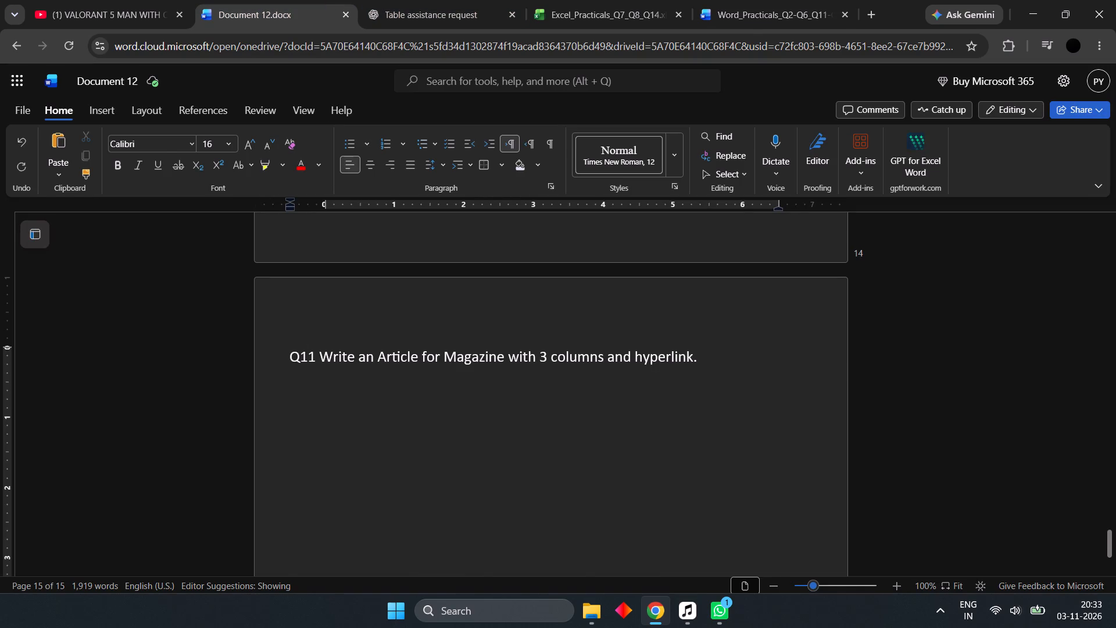
key(ctrl+v)
click(432, 534)
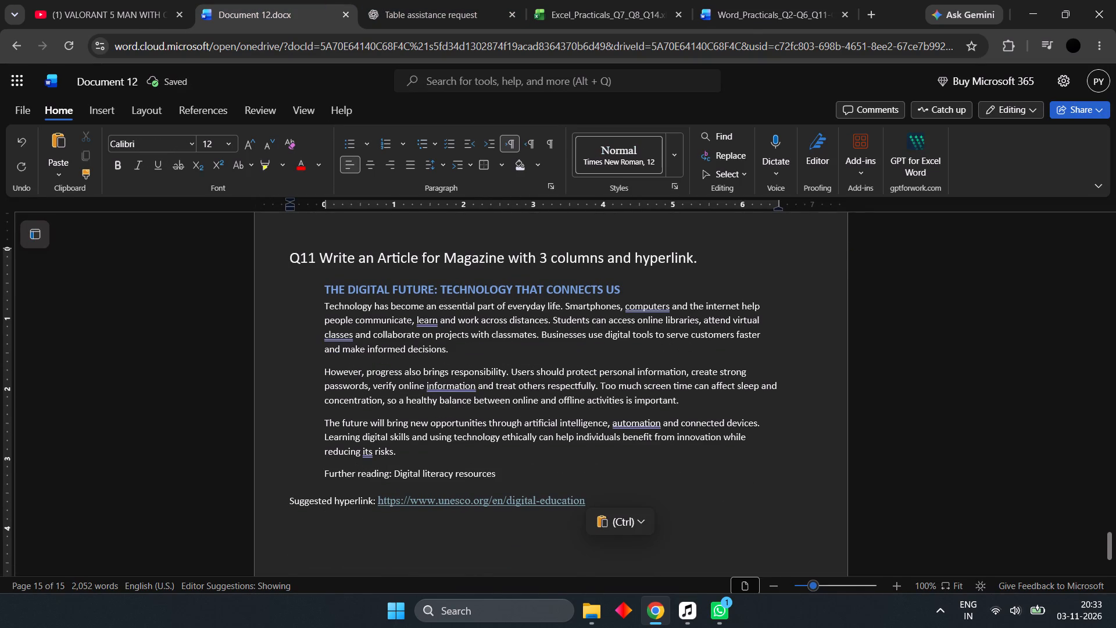
scroll(599, 477, down, 1)
scroll(598, 468, up, 11)
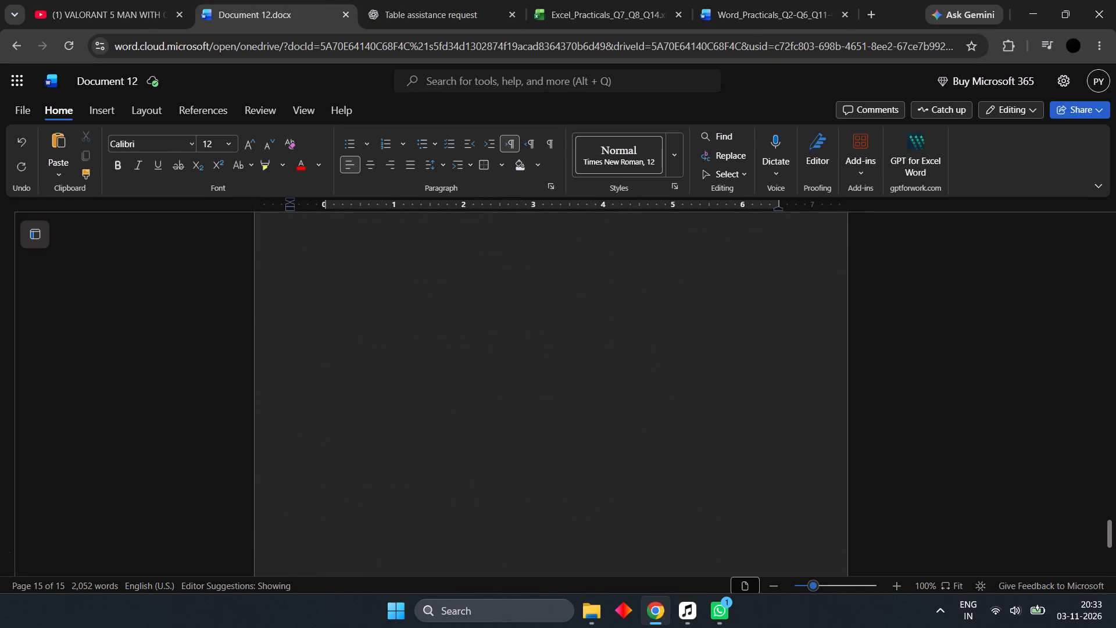
scroll(577, 441, up, 3)
scroll(448, 439, down, 14)
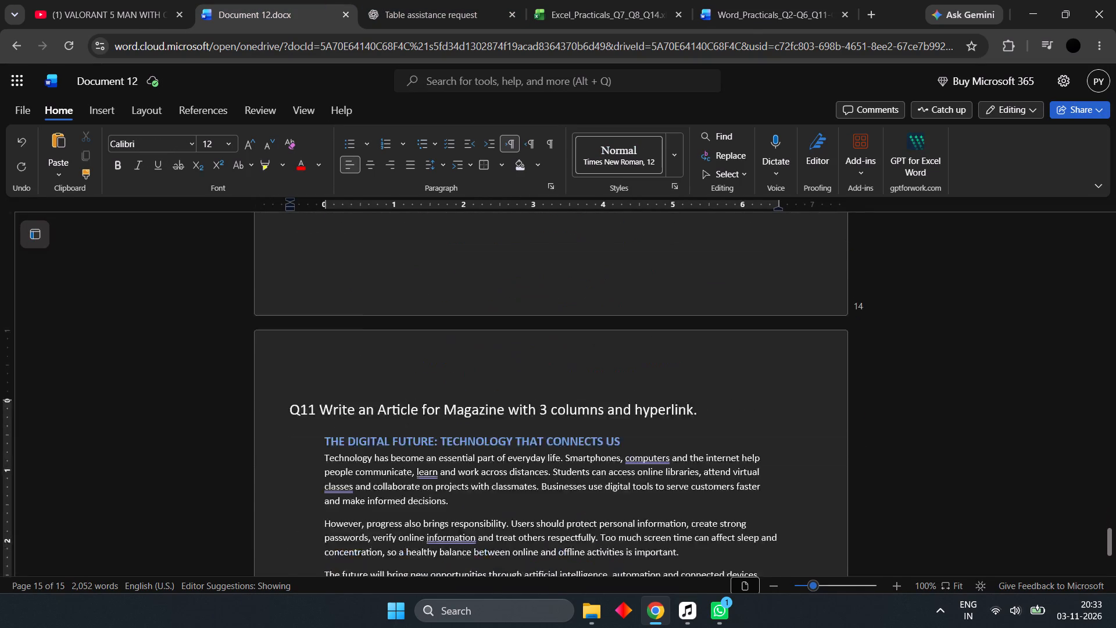
scroll(278, 344, up, 3)
Remove the surplus blank lines above the Q11 question so it sits on page 14, a few blank lines below the invitation.
click(288, 390)
key(BackSpace)
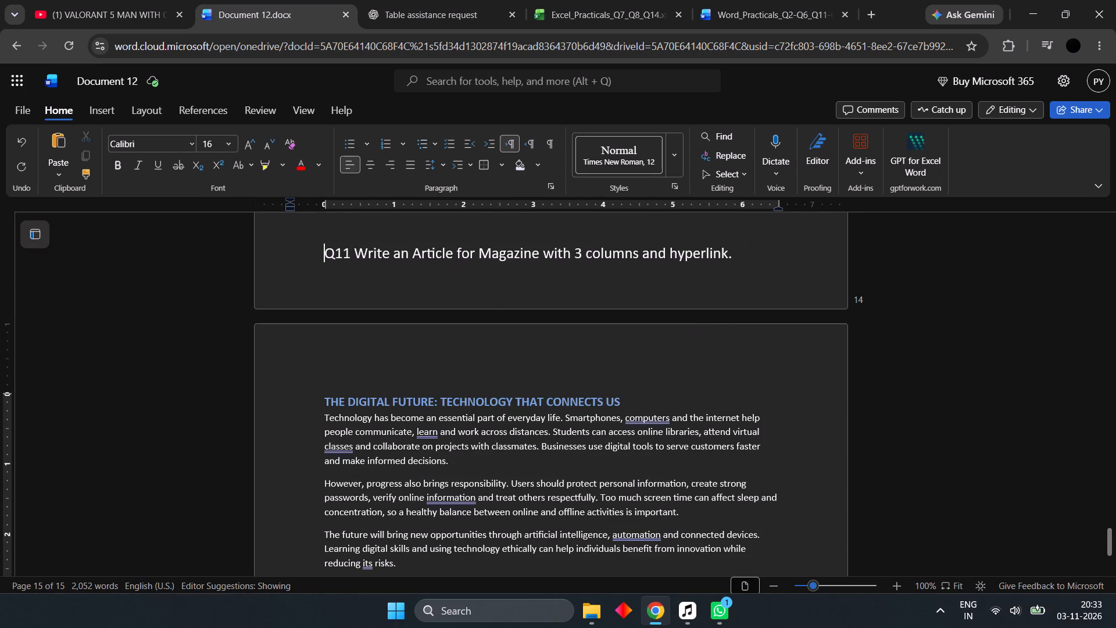
scroll(288, 429, up, 4)
key(BackSpace)
key(BackSpace)
key(BackSpace)
key(BackSpace)
key(BackSpace)
scroll(288, 428, up, 3)
key(BackSpace)
key(BackSpace)
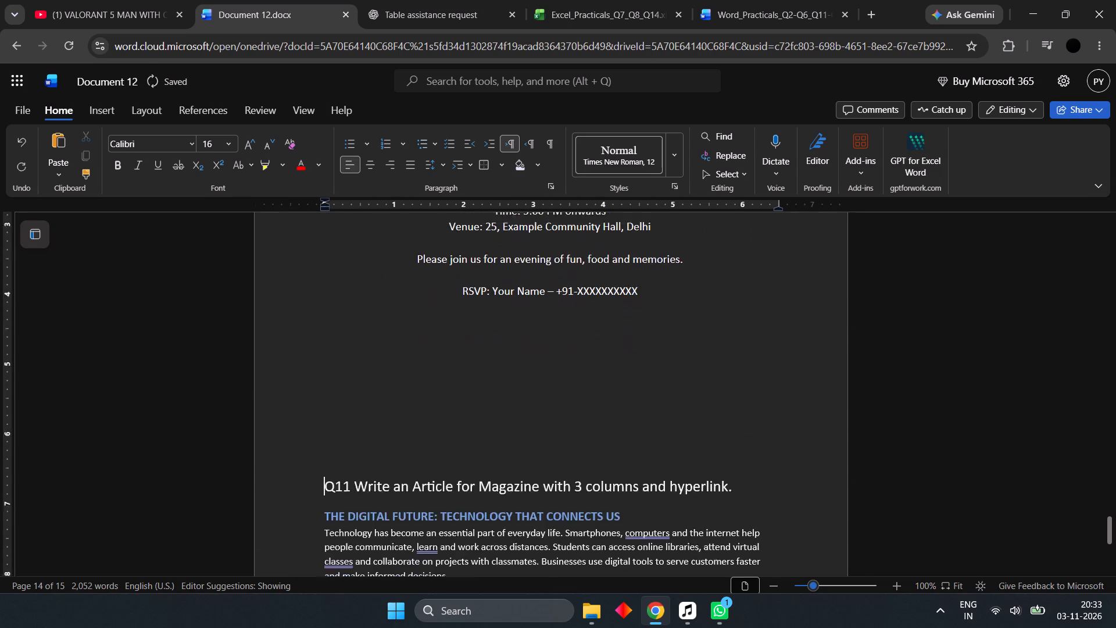
key(BackSpace)
key(BackSpace)
key(BackSpace)
key(BackSpace)
key(BackSpace)
key(BackSpace)
key(BackSpace)
key(Return)
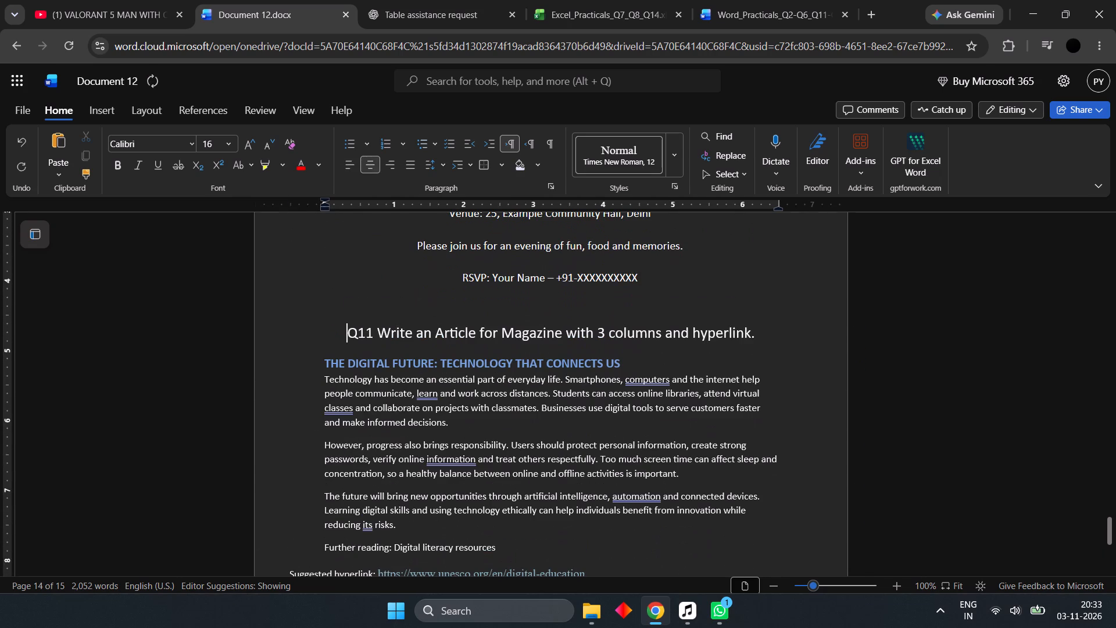
scroll(315, 409, down, 4)
scroll(309, 353, up, 2)
key(Return)
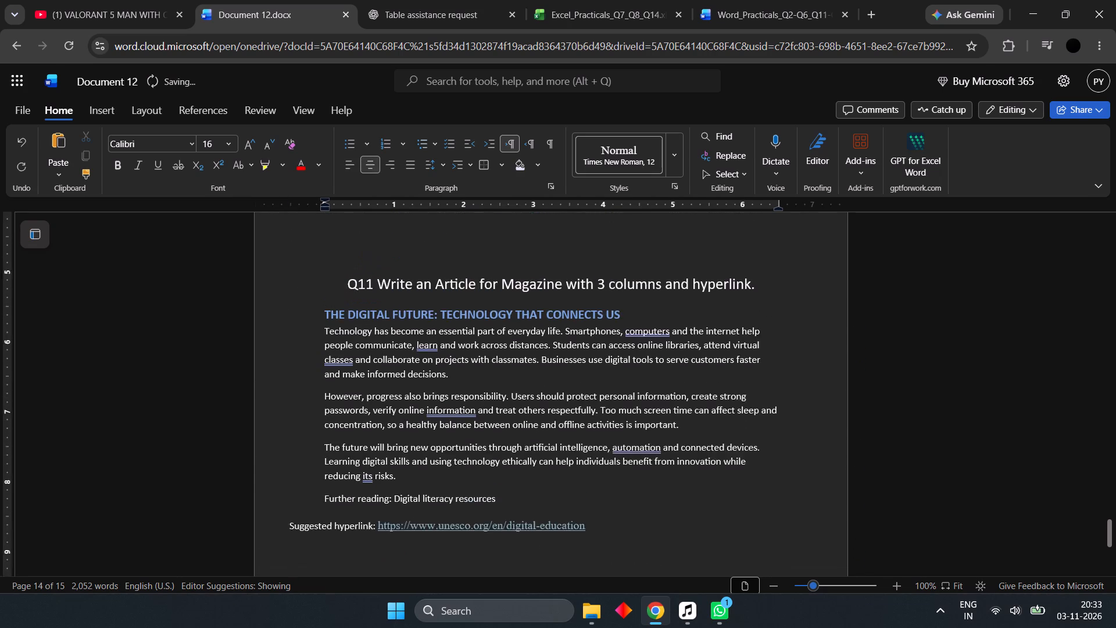
key(Return)
scroll(309, 353, down, 2)
key(Return)
key(BackSpace)
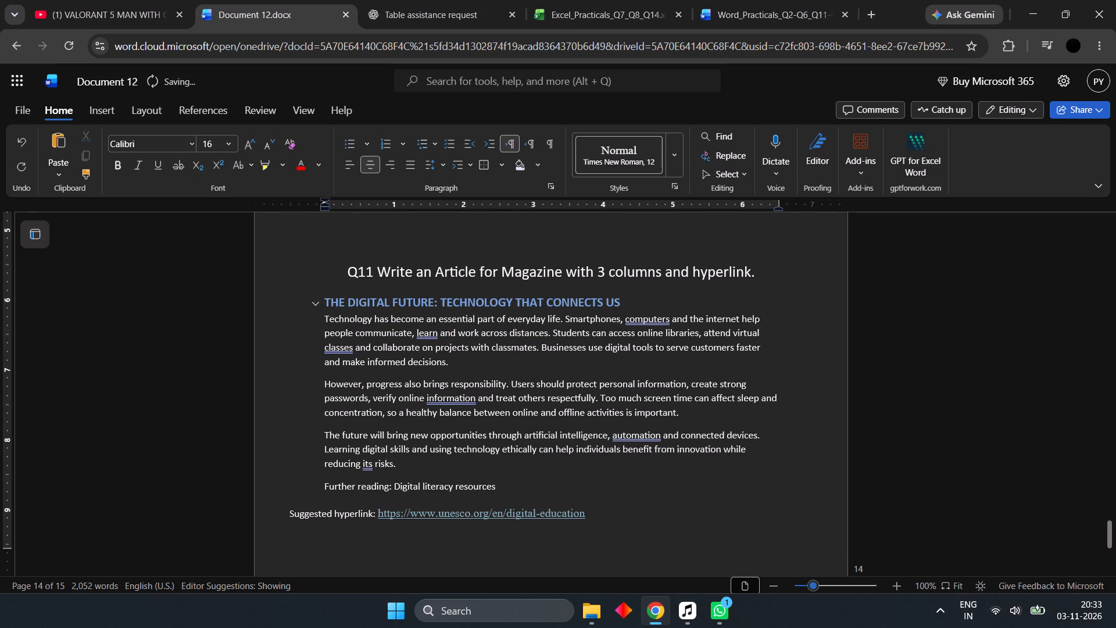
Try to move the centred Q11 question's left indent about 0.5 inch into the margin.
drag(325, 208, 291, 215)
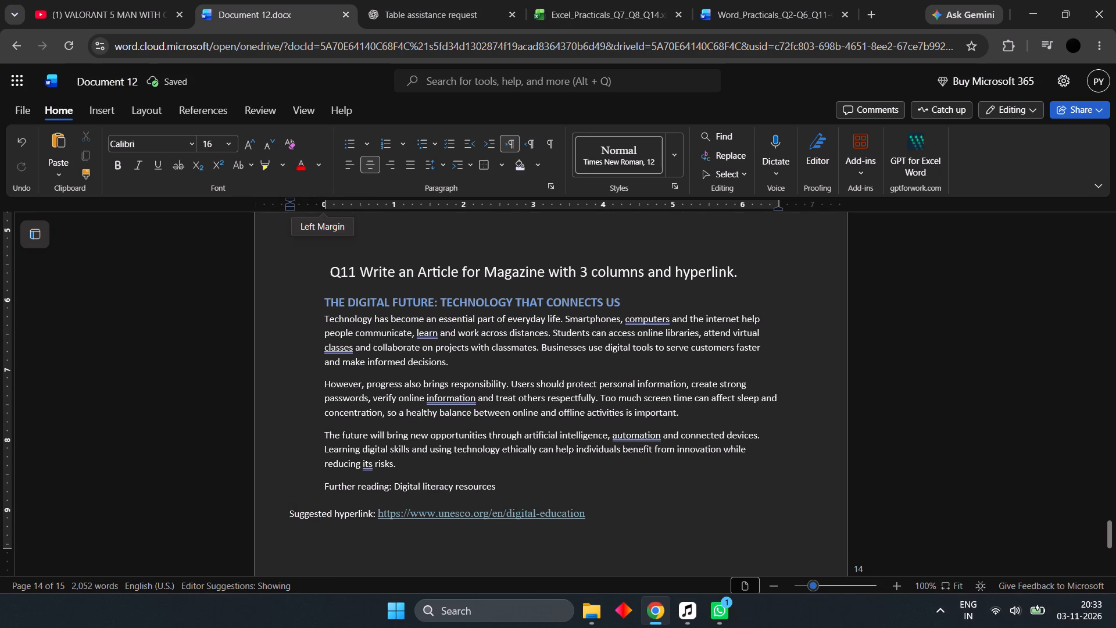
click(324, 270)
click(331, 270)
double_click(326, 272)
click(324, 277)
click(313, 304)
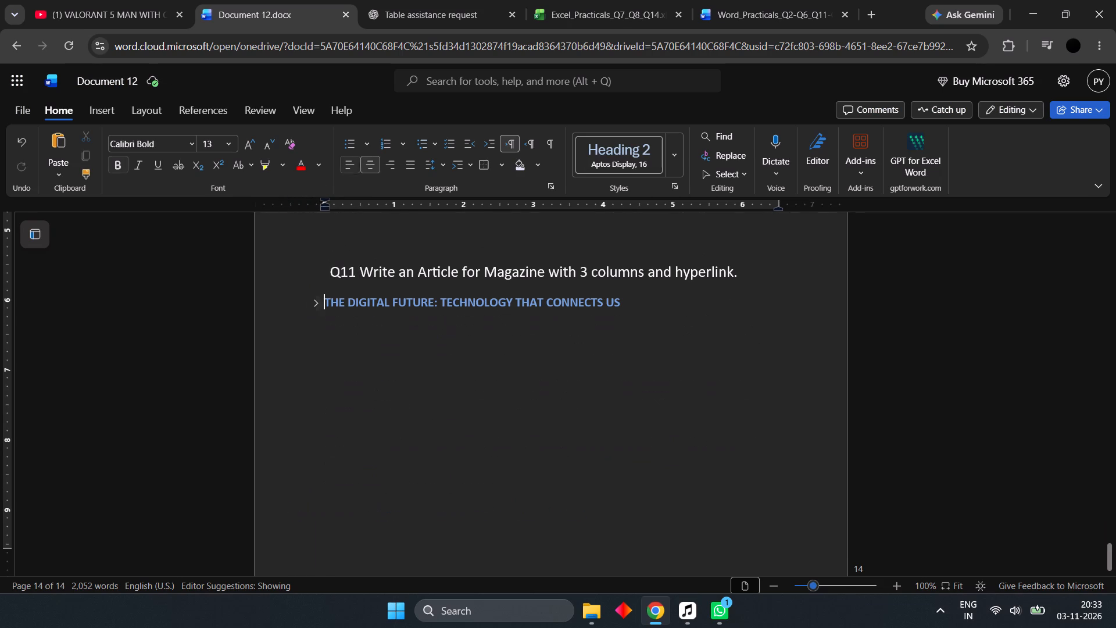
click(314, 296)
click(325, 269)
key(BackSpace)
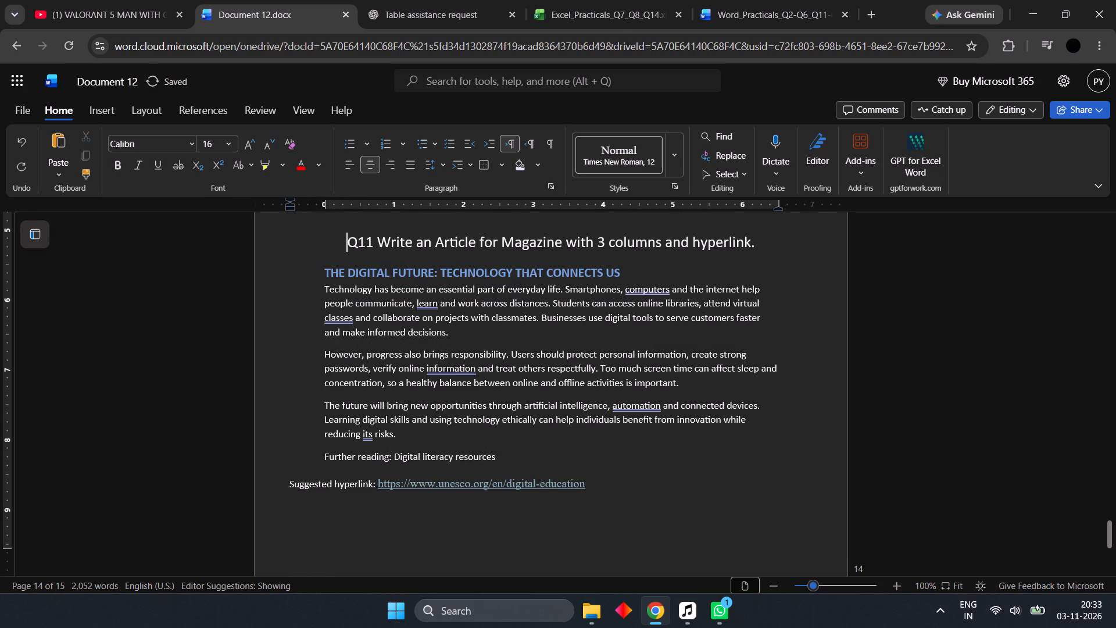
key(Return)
Left-align the Q11 question and set its left indent to -0.50 in.
scroll(358, 257, up, 2)
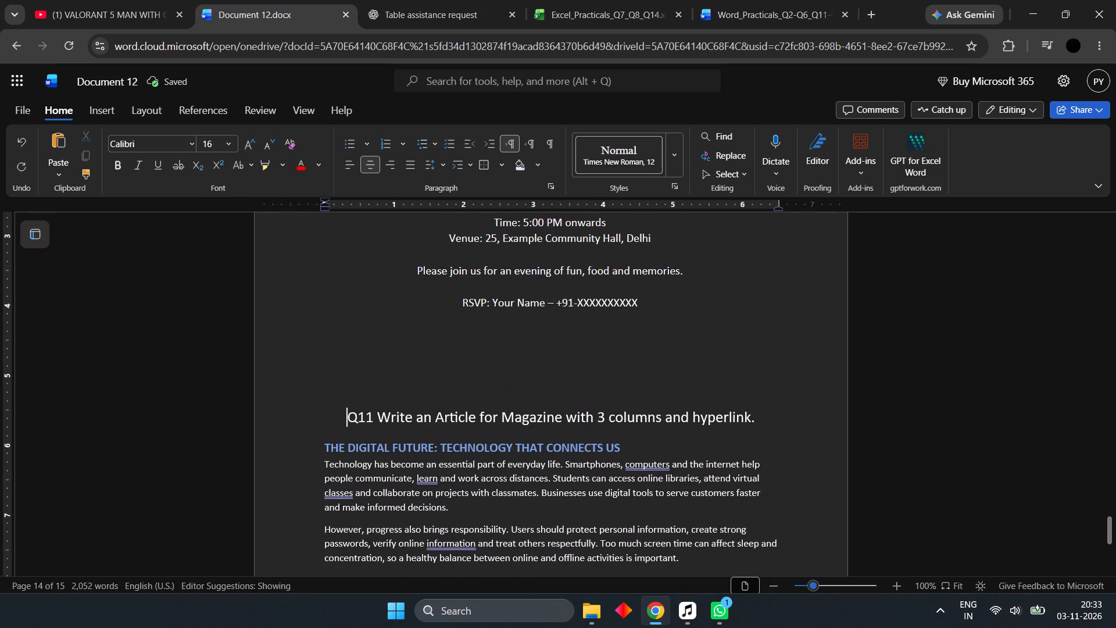
click(350, 167)
drag(324, 209, 293, 212)
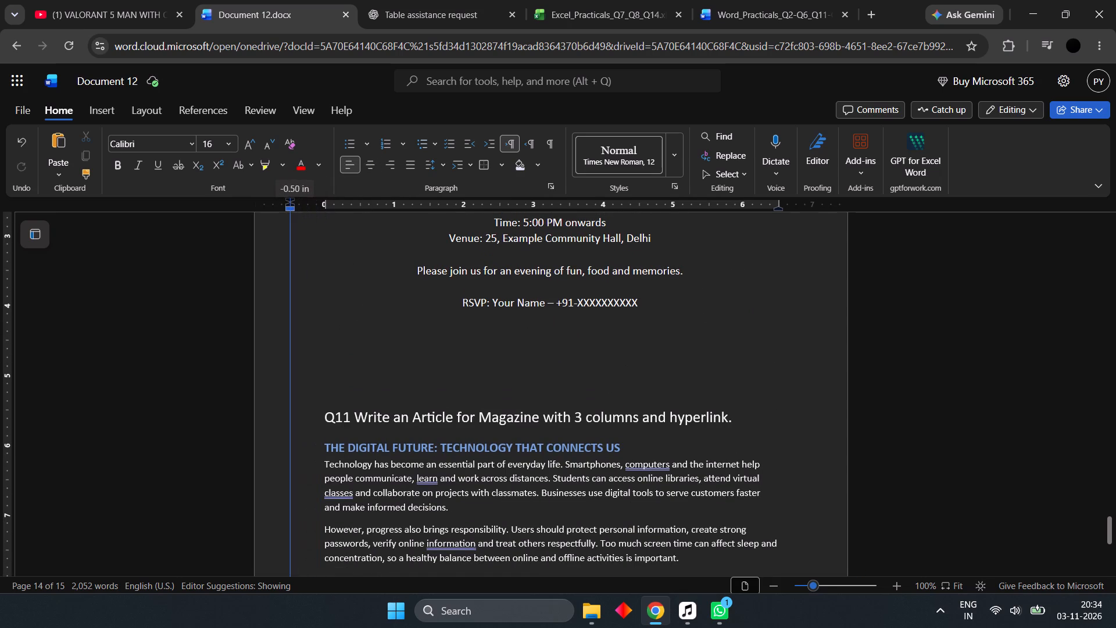
drag(293, 212, 292, 212)
Add blank lines below the article's suggested hyperlink until the cursor is at the top of page 15.
scroll(321, 323, down, 3)
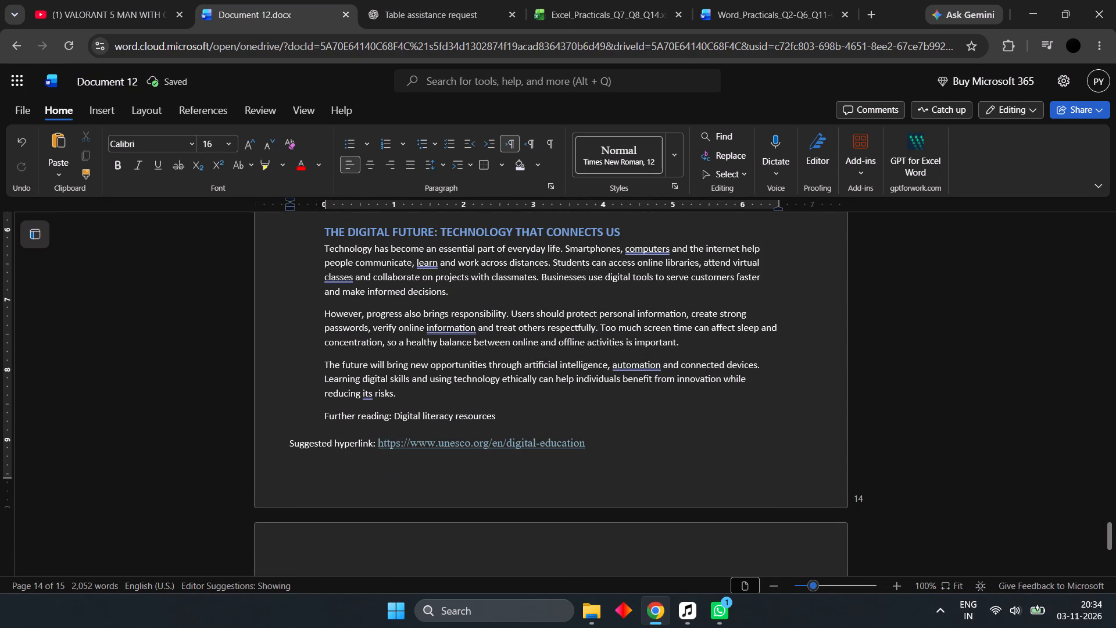
click(596, 436)
key(Return)
key(Return)
scroll(609, 435, down, 2)
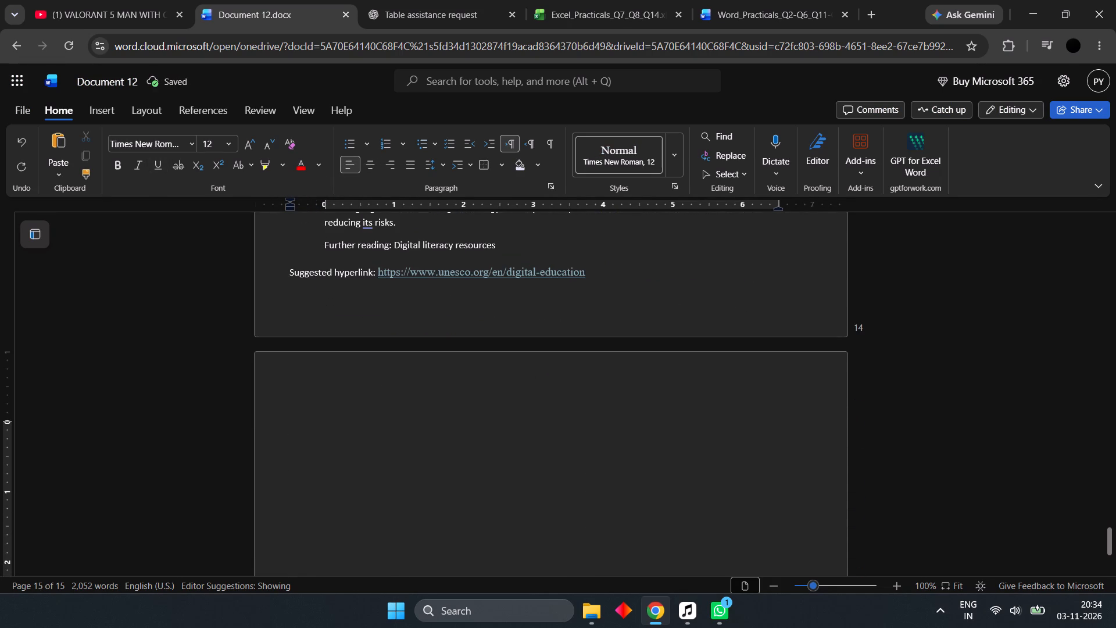
click(229, 144)
click(226, 295)
key(Return)
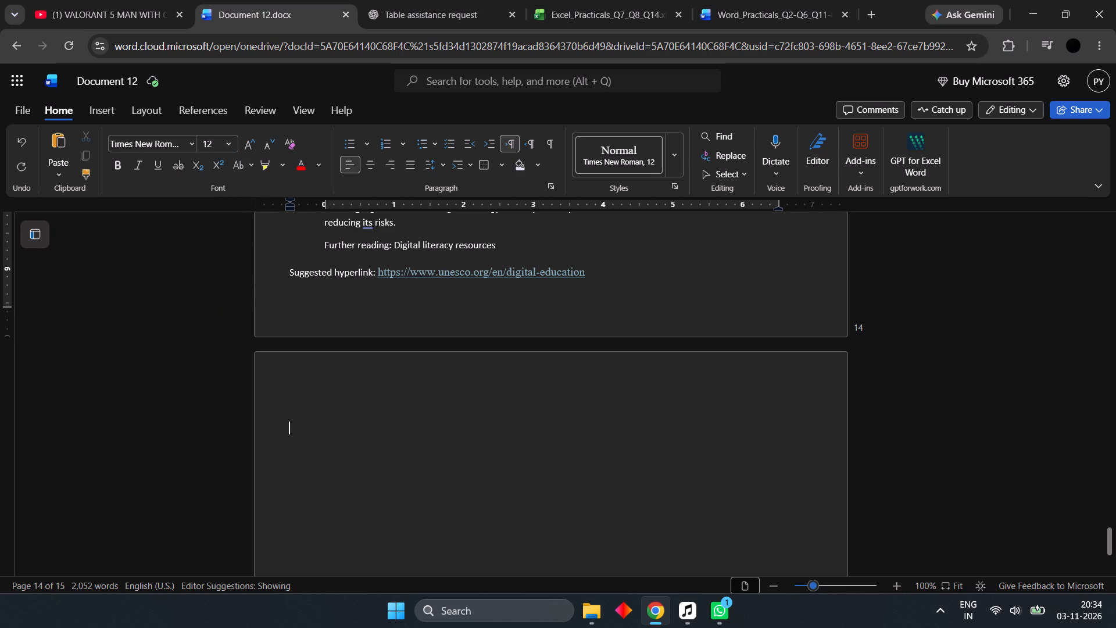
click(233, 142)
click(222, 300)
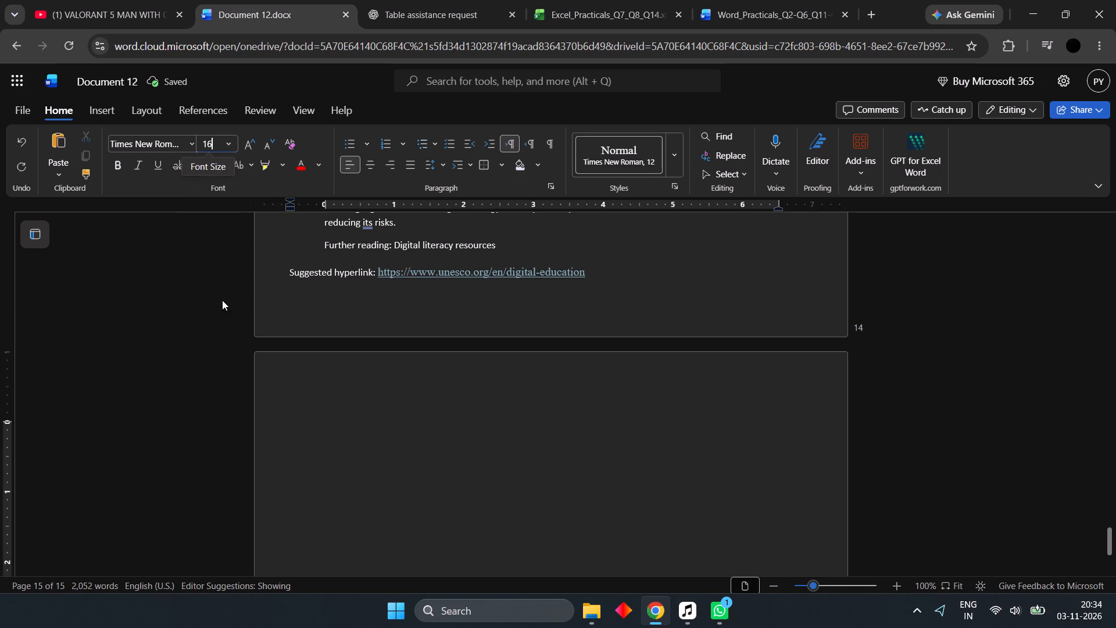
text(Q1)
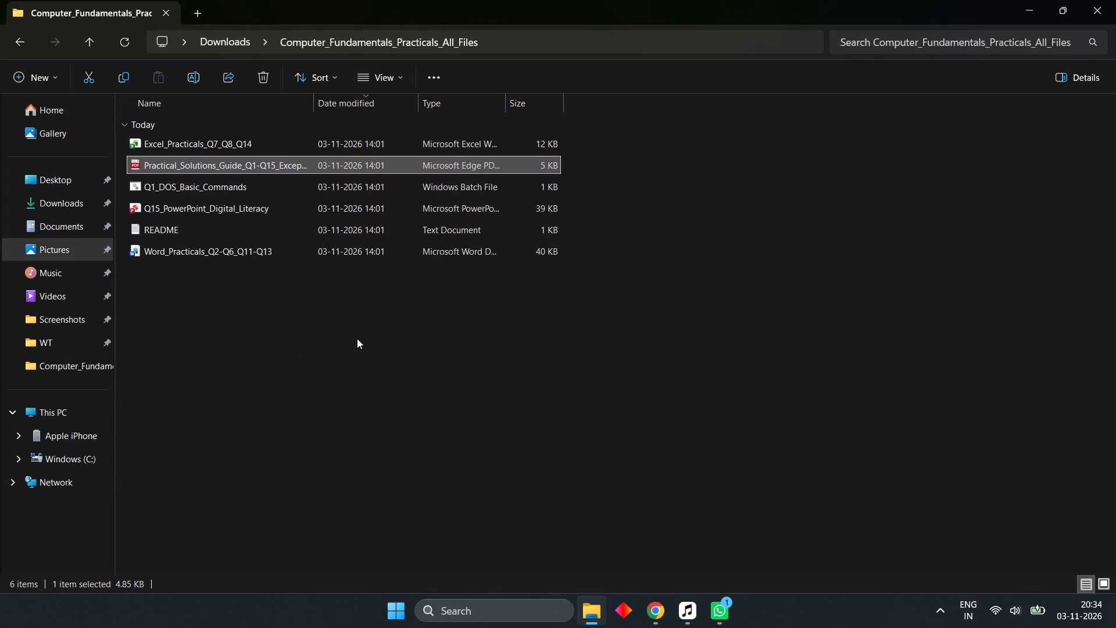
click(649, 611)
click(591, 5)
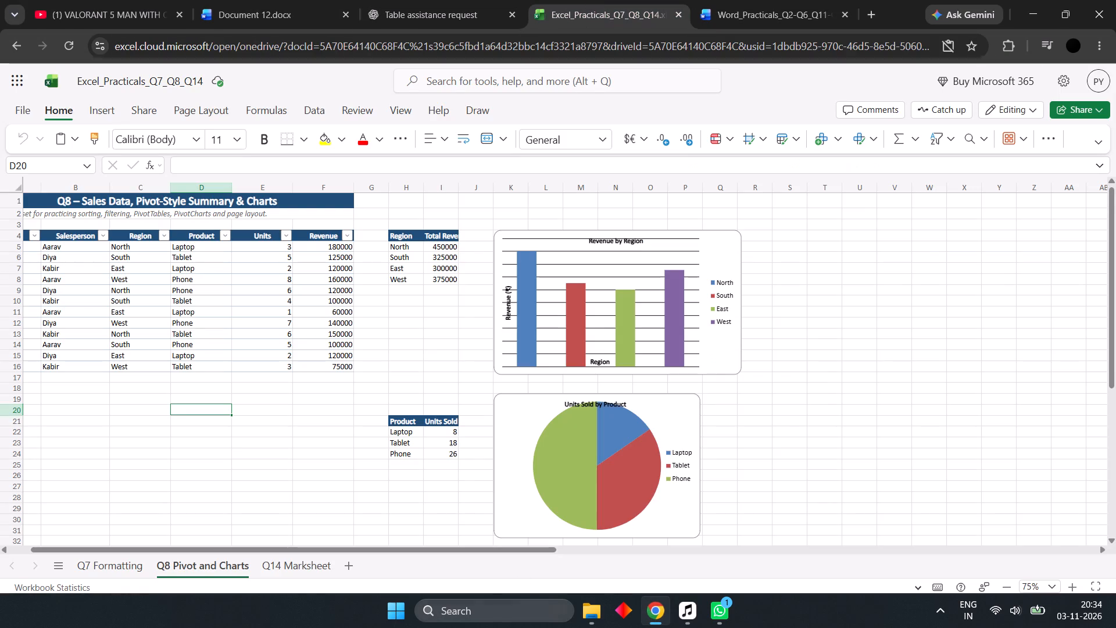
click(288, 577)
scroll(249, 464, up, 2)
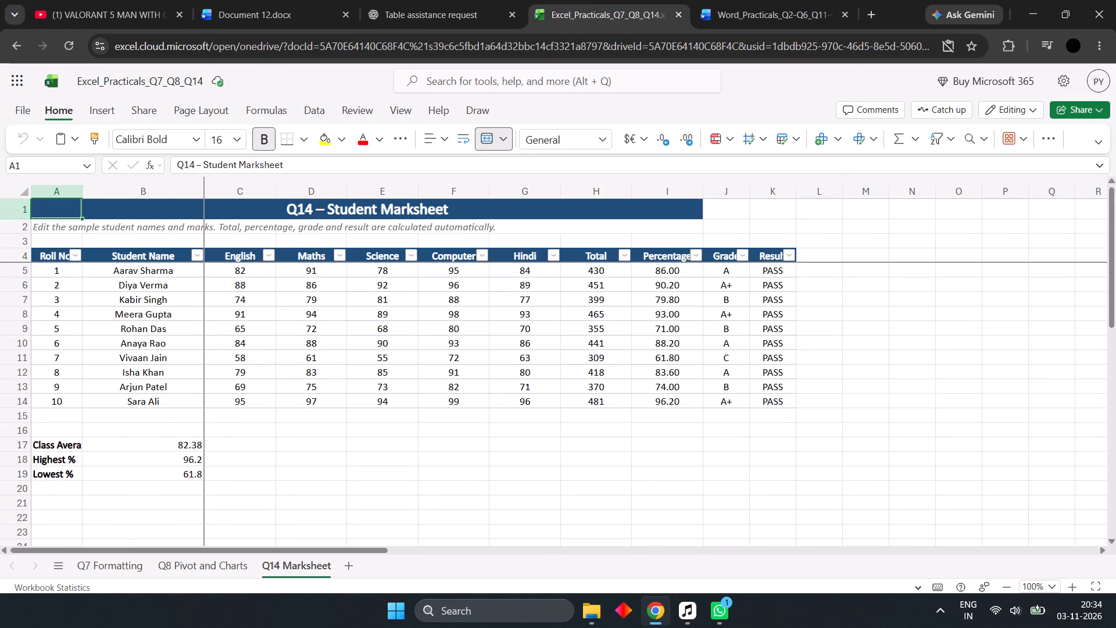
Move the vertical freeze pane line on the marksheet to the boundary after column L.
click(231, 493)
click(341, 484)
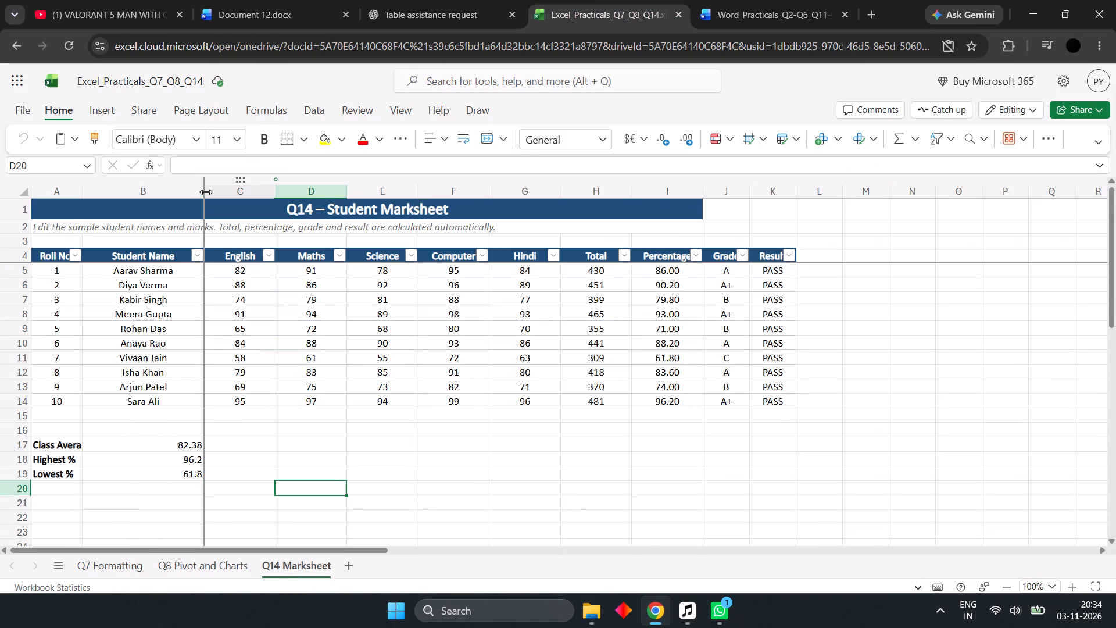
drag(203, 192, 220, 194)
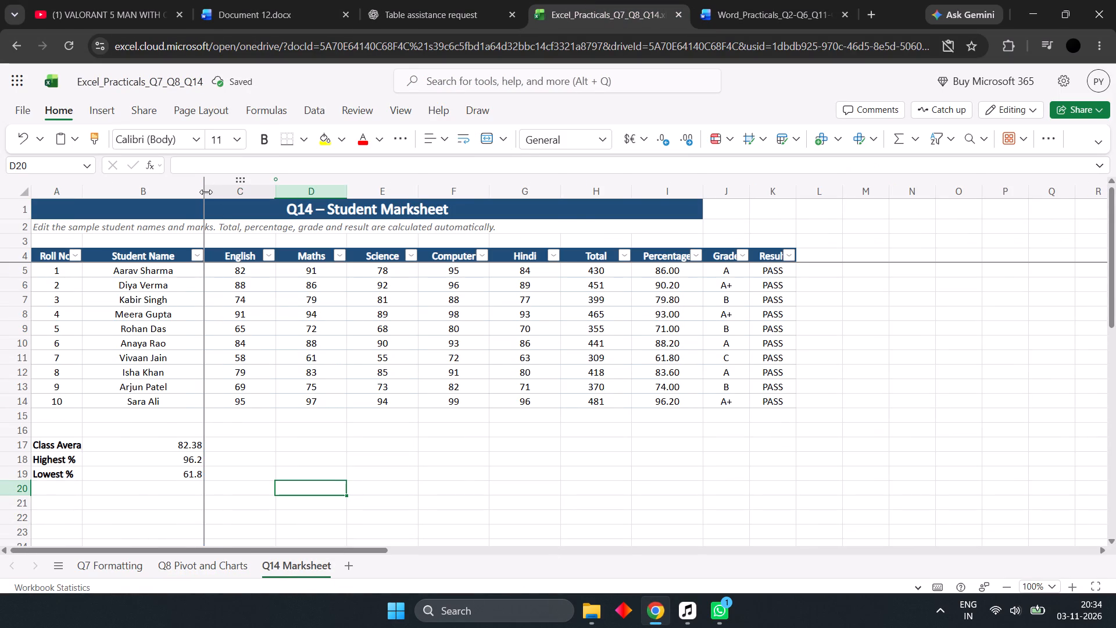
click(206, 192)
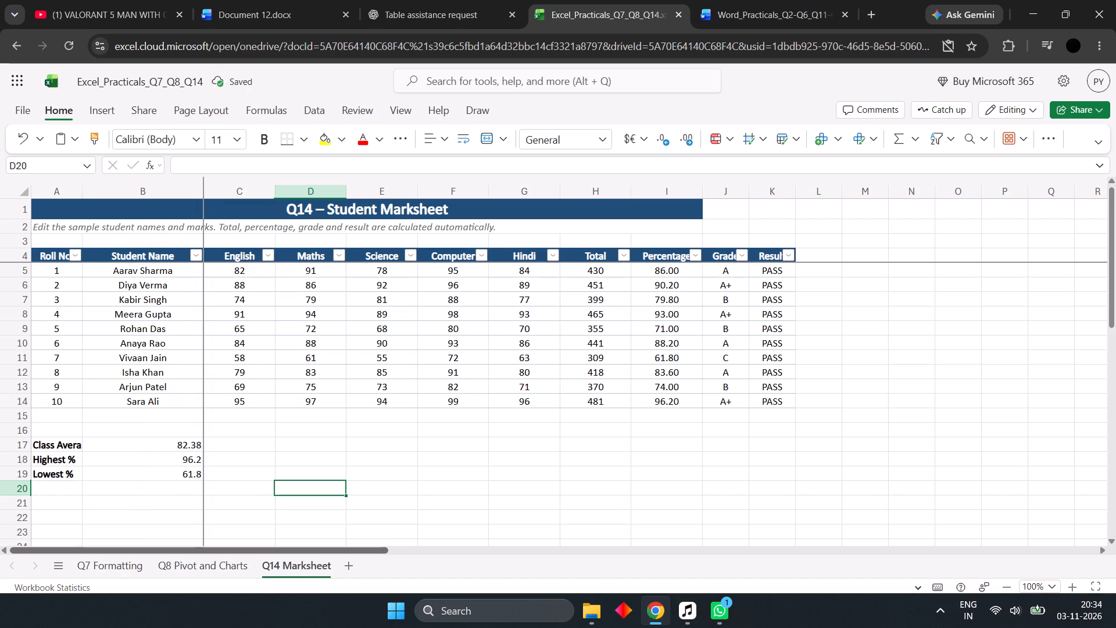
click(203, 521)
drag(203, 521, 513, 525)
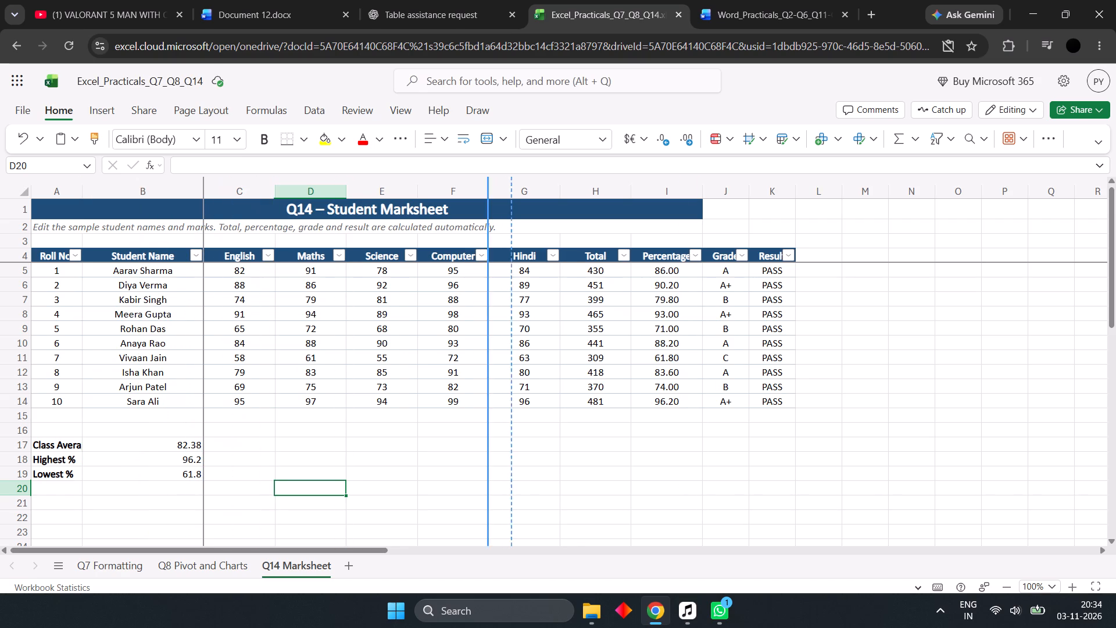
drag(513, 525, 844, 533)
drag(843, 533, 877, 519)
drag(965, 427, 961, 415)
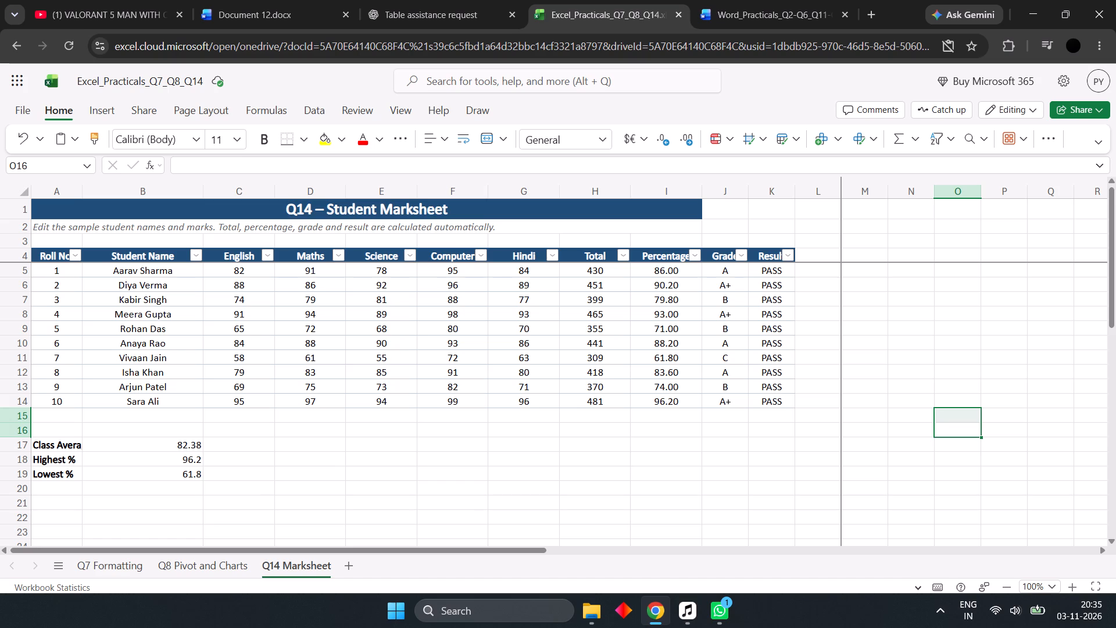
Widen column A of the marksheet so that the "Roll No." and "Class Average %" labels fit completely.
click(83, 437)
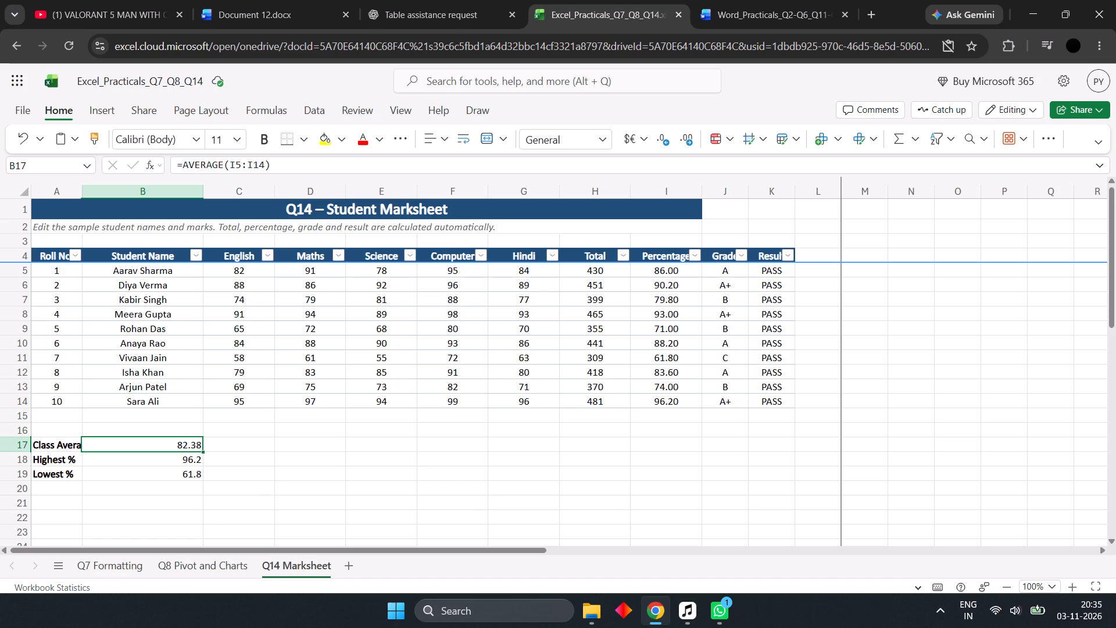
click(67, 210)
click(76, 197)
drag(82, 197, 87, 195)
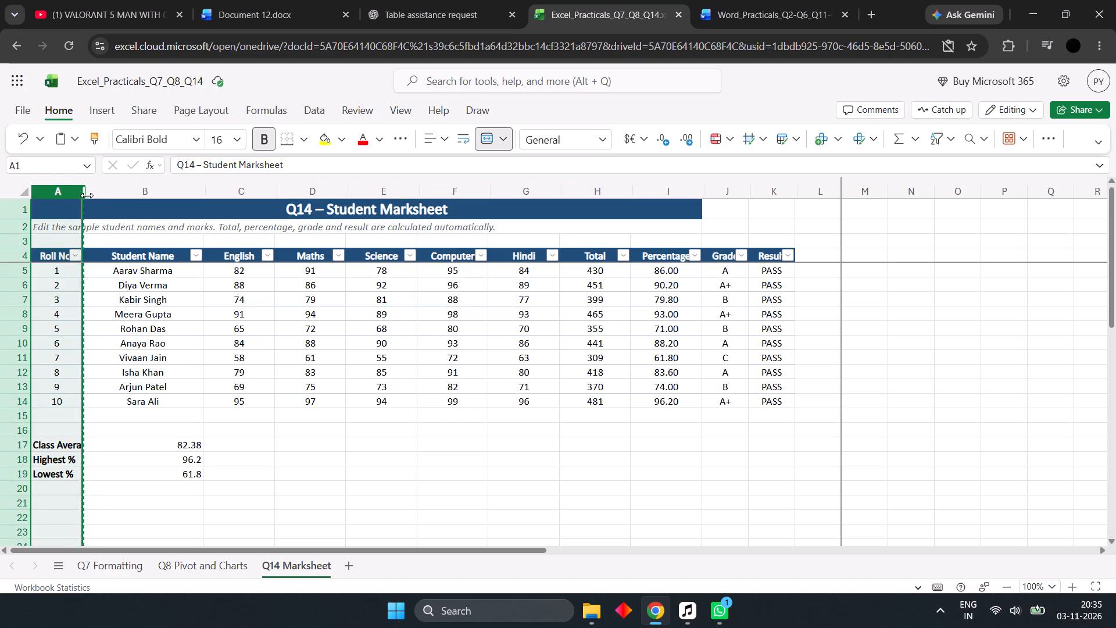
drag(87, 195, 100, 195)
drag(100, 193, 114, 194)
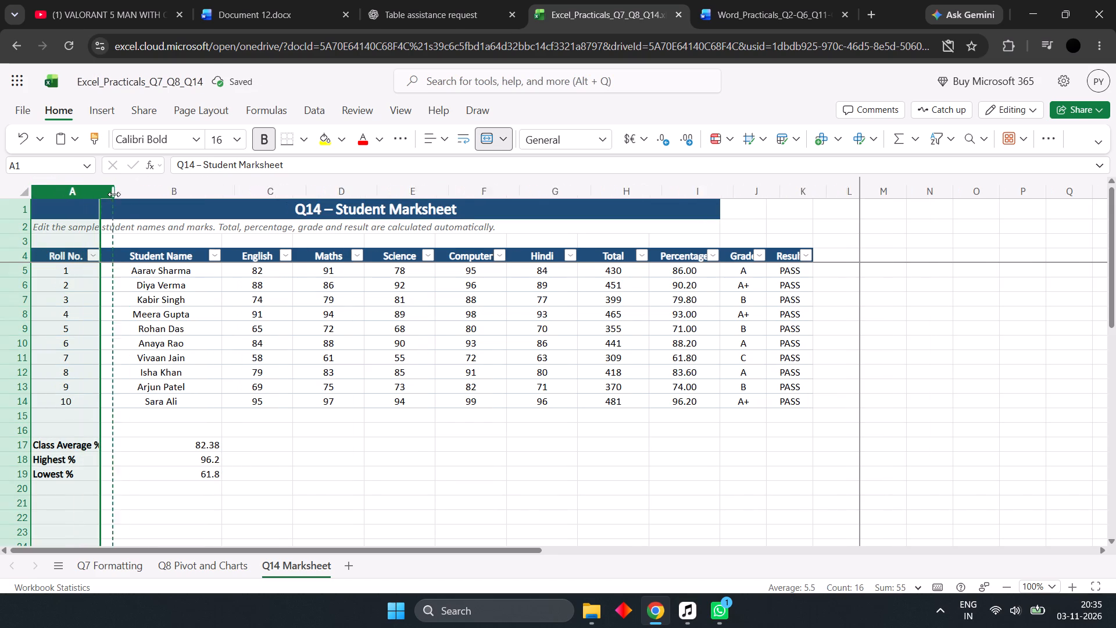
drag(114, 194, 106, 204)
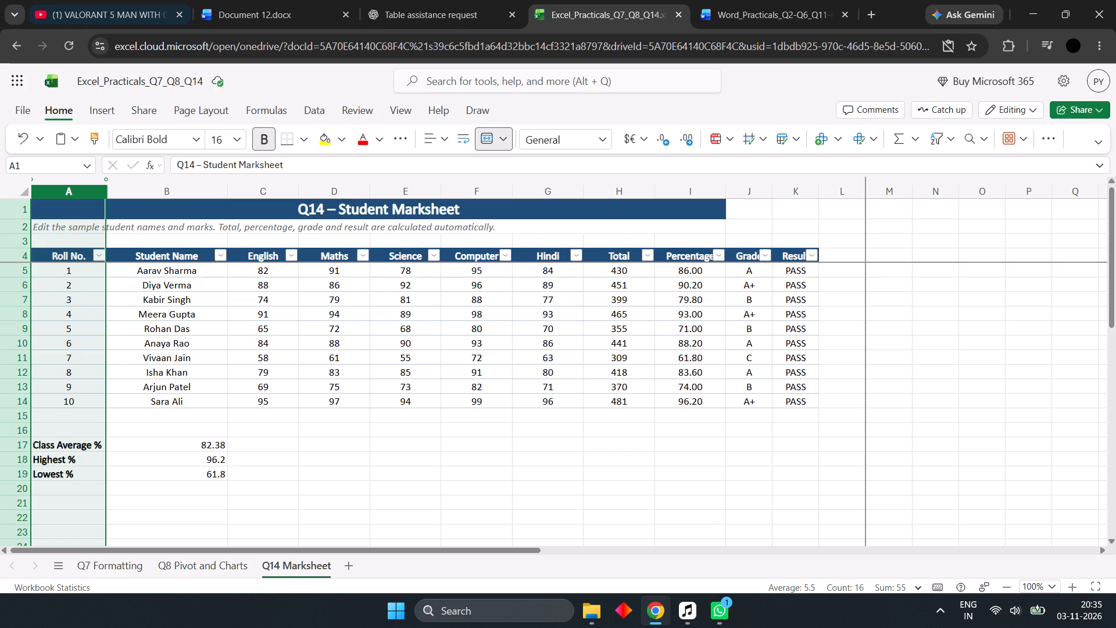
click(337, 465)
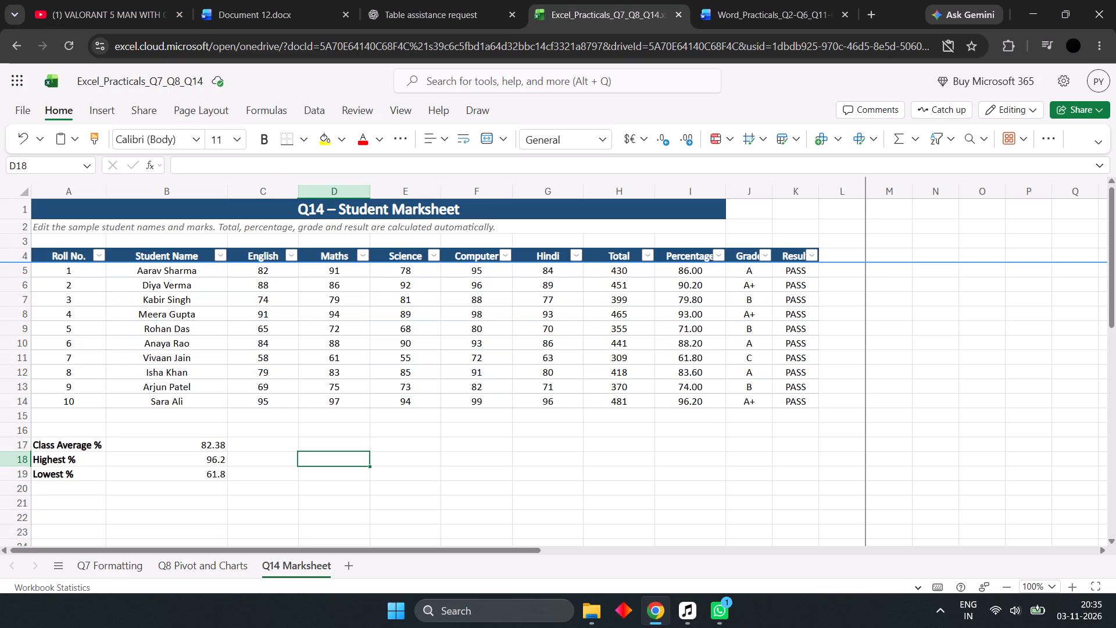
Widen the Result, Grade and Percentage columns so that their headers fit beside the filter arrows.
drag(817, 190, 844, 193)
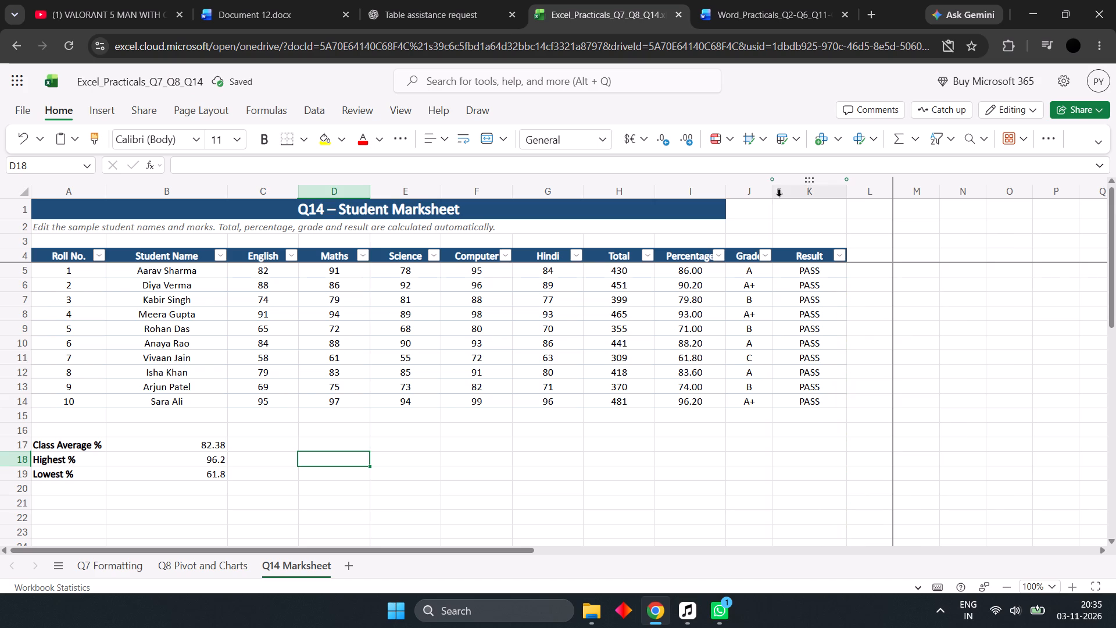
click(767, 195)
drag(772, 194, 787, 194)
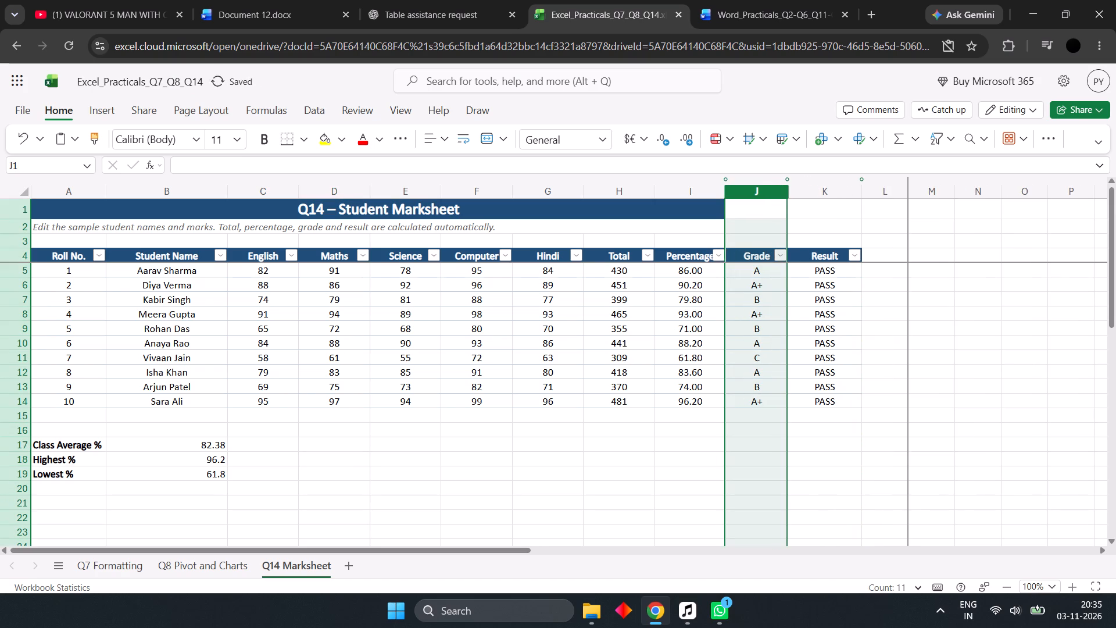
click(704, 190)
drag(726, 192, 740, 192)
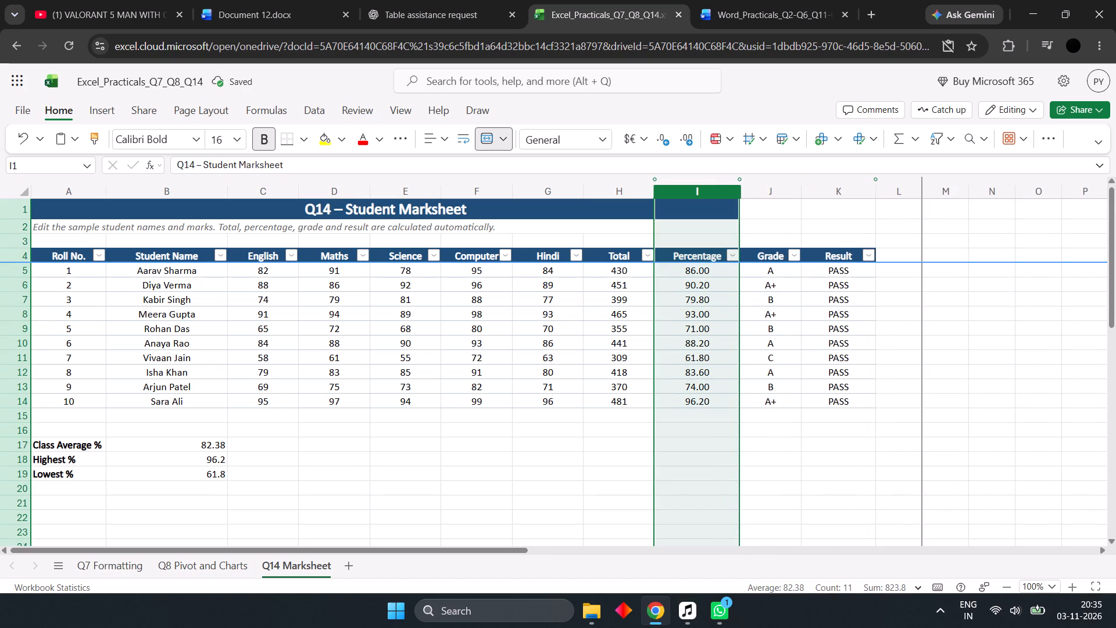
click(428, 505)
click(982, 508)
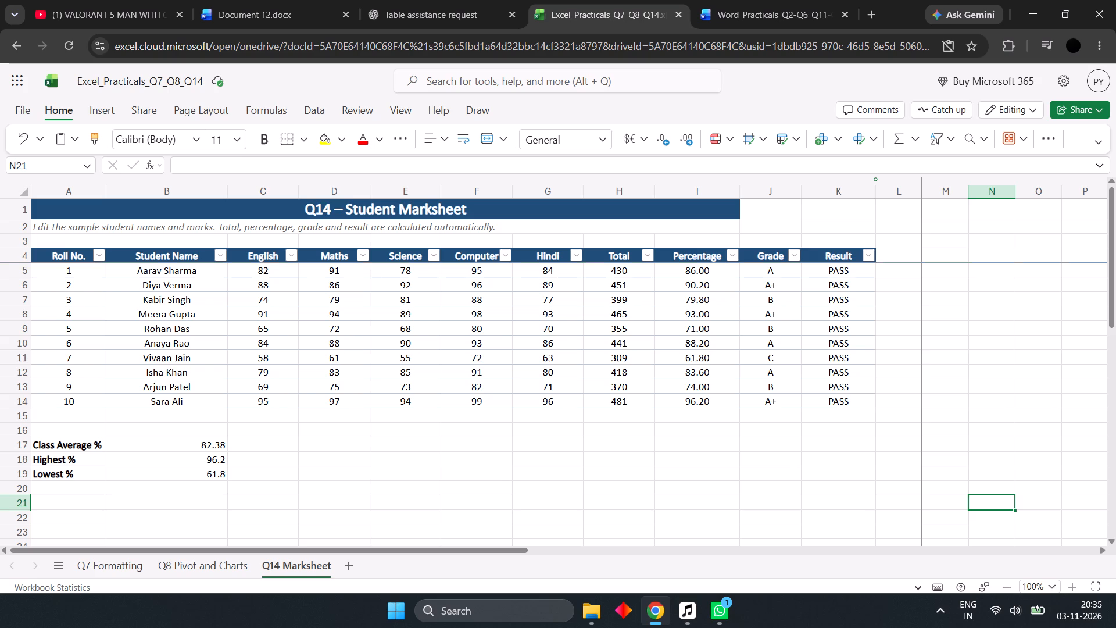
Move the horizontal freeze pane line above row 1 and the vertical one to after column O.
click(913, 262)
drag(910, 263, 909, 197)
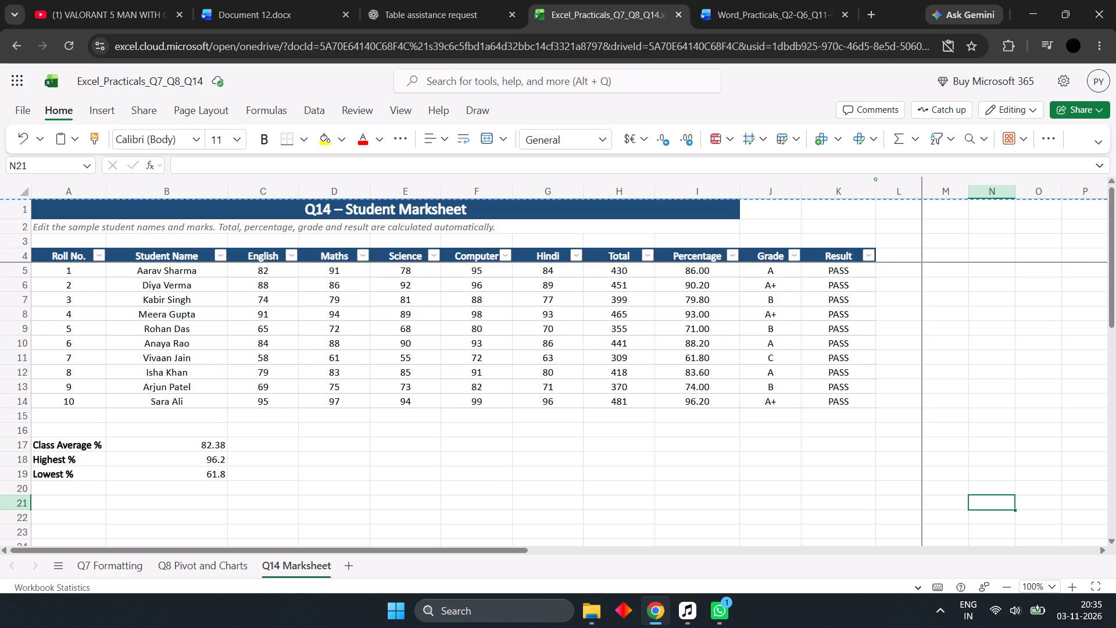
drag(909, 197, 909, 195)
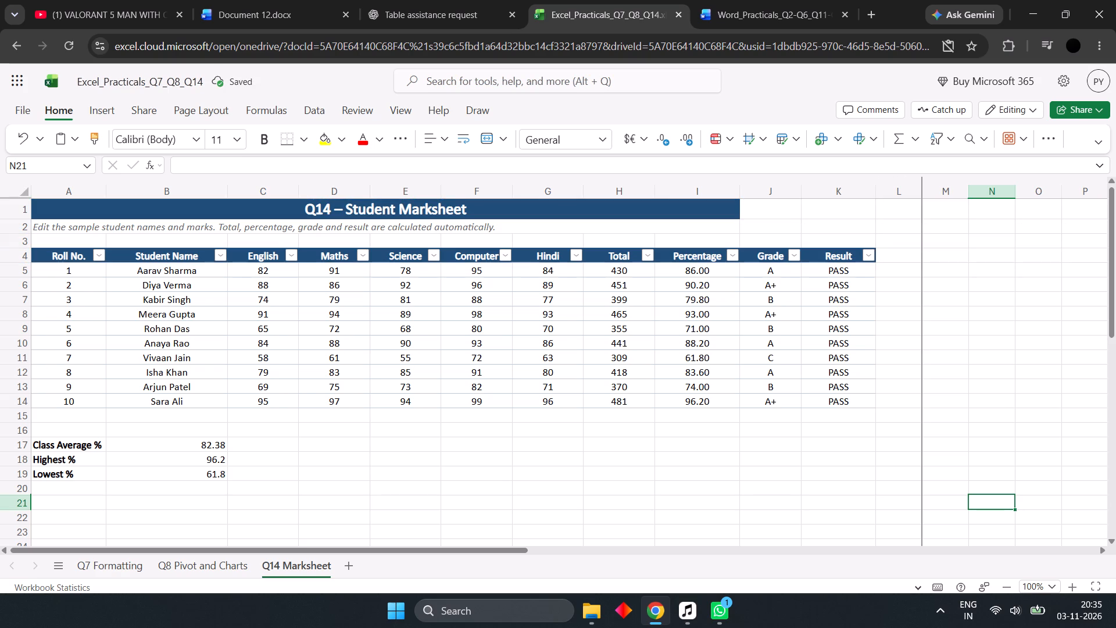
drag(921, 263, 1050, 261)
click(1020, 273)
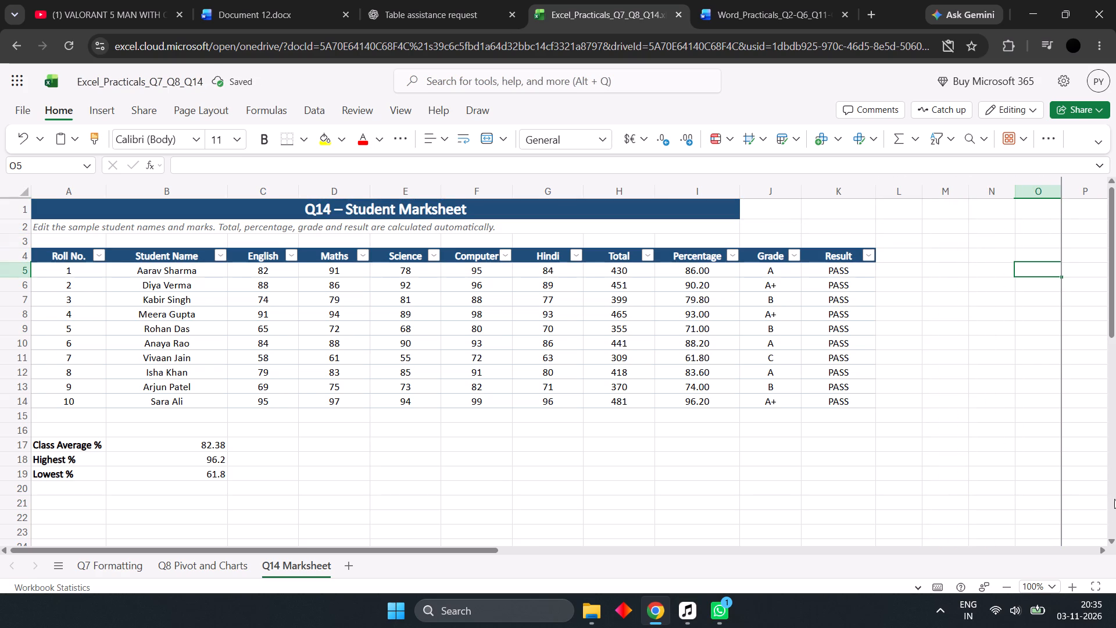
click(1045, 509)
click(1050, 518)
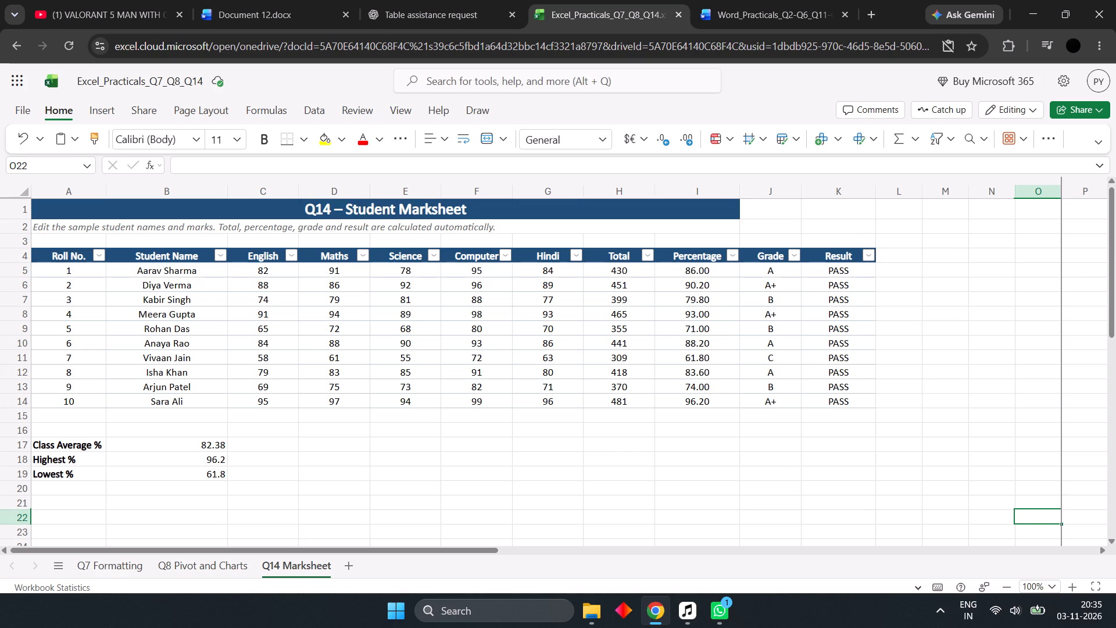
click(1046, 535)
Capture a rectangular screenshot of the marksheet covering columns A to K, down to row 20, including the column and row headings.
key(Print)
key(Print)
key(Print)
key(Print)
key(Print)
key(Print)
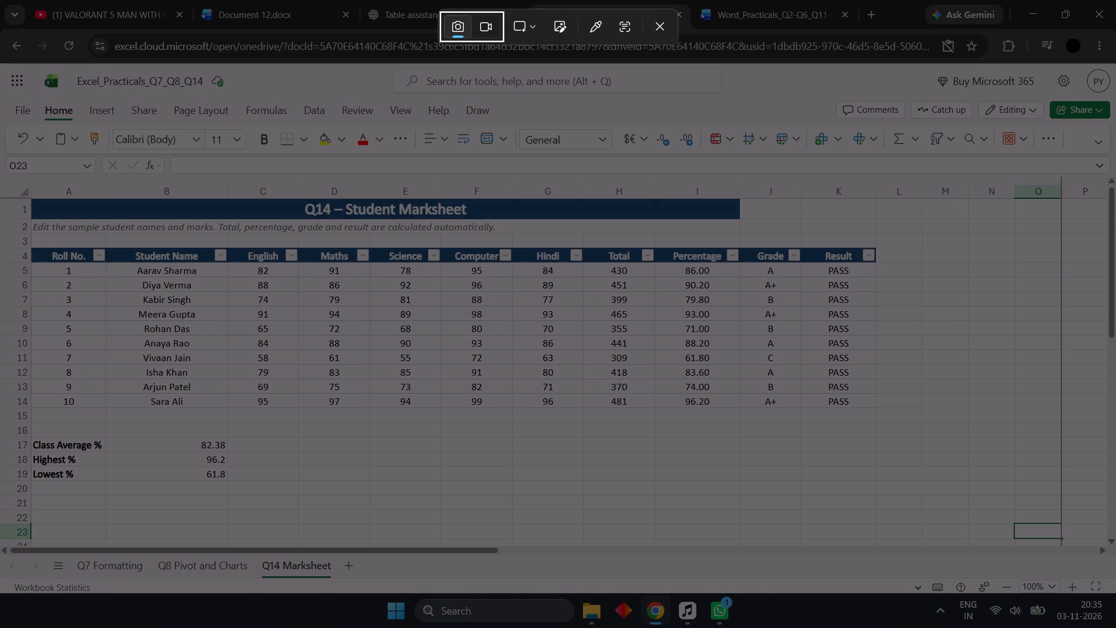
drag(0, 176, 870, 500)
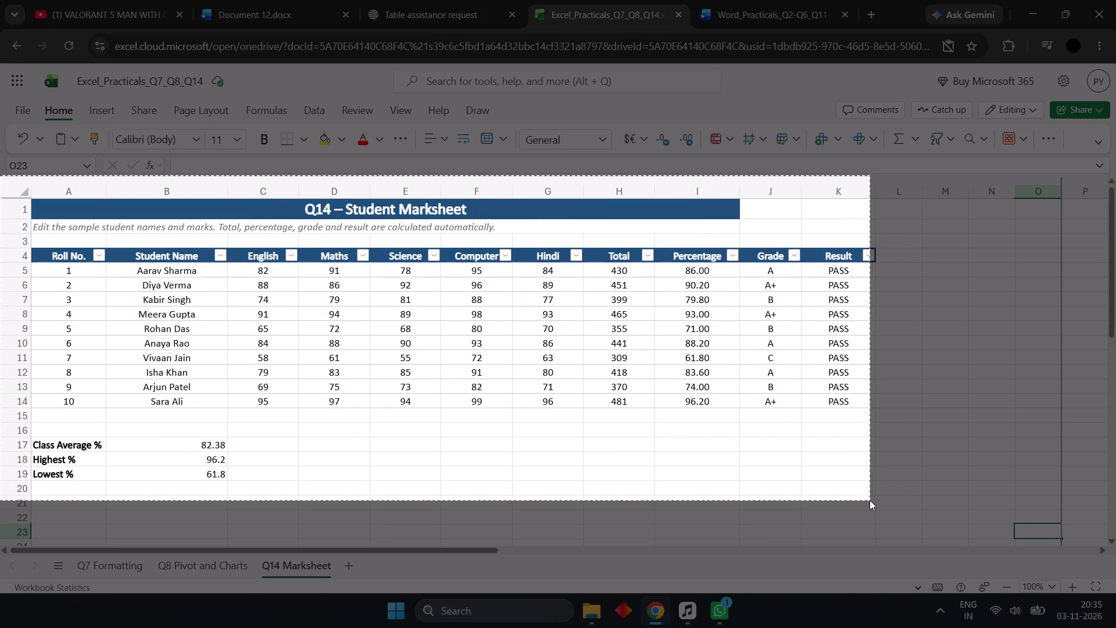
drag(870, 500, 878, 495)
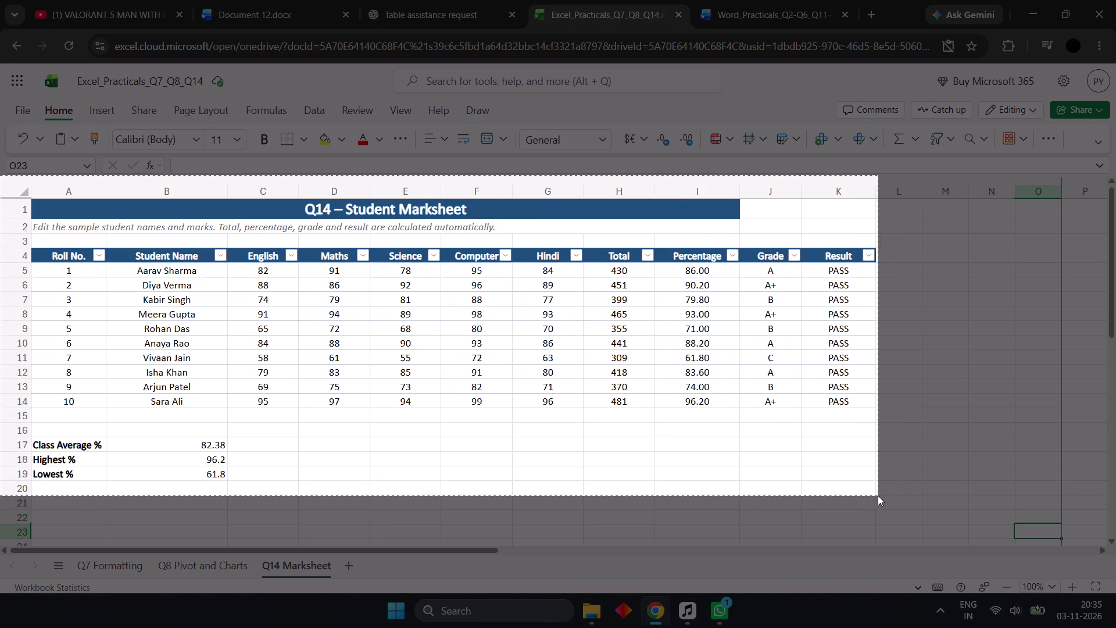
drag(878, 495, 875, 491)
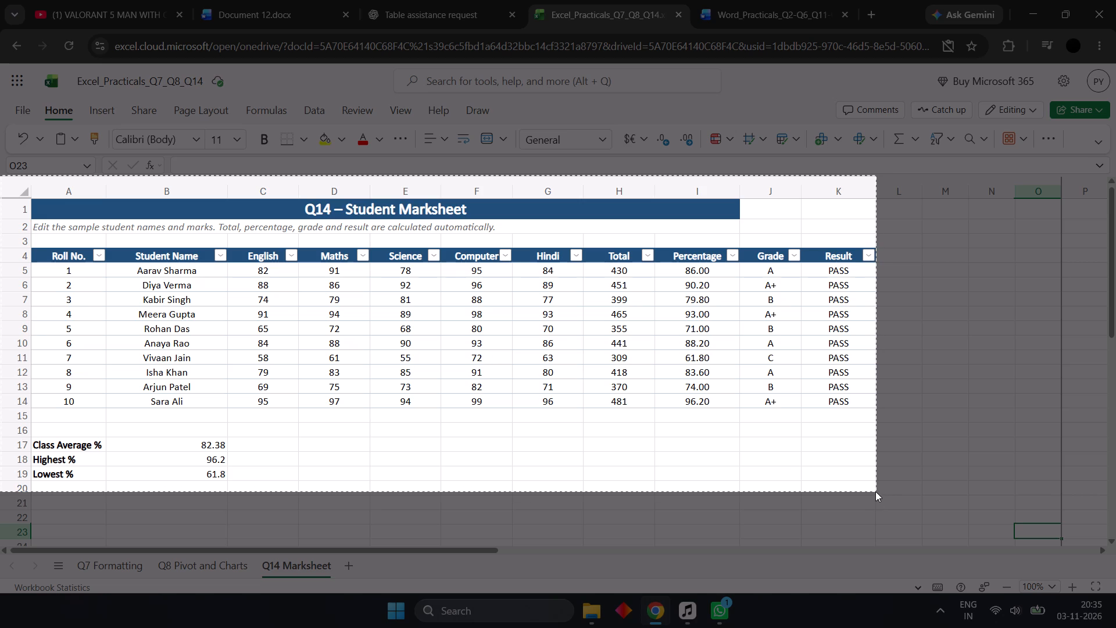
drag(875, 491, 875, 494)
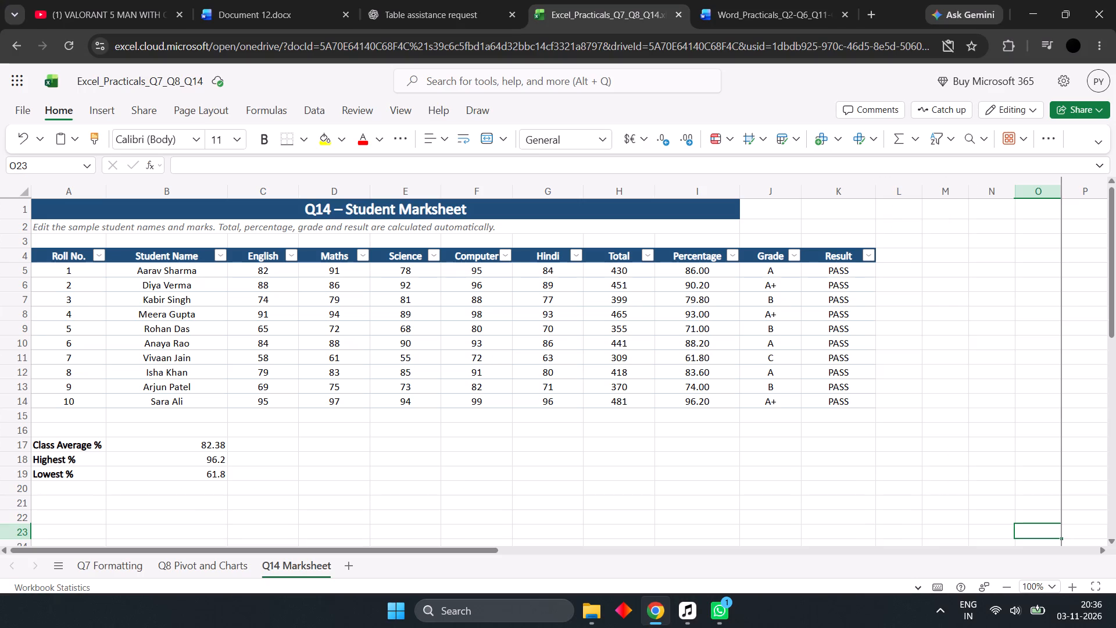
Paste the marksheet screenshot below the Q12 question in Document 12.
click(303, 0)
key(ctrl+v)
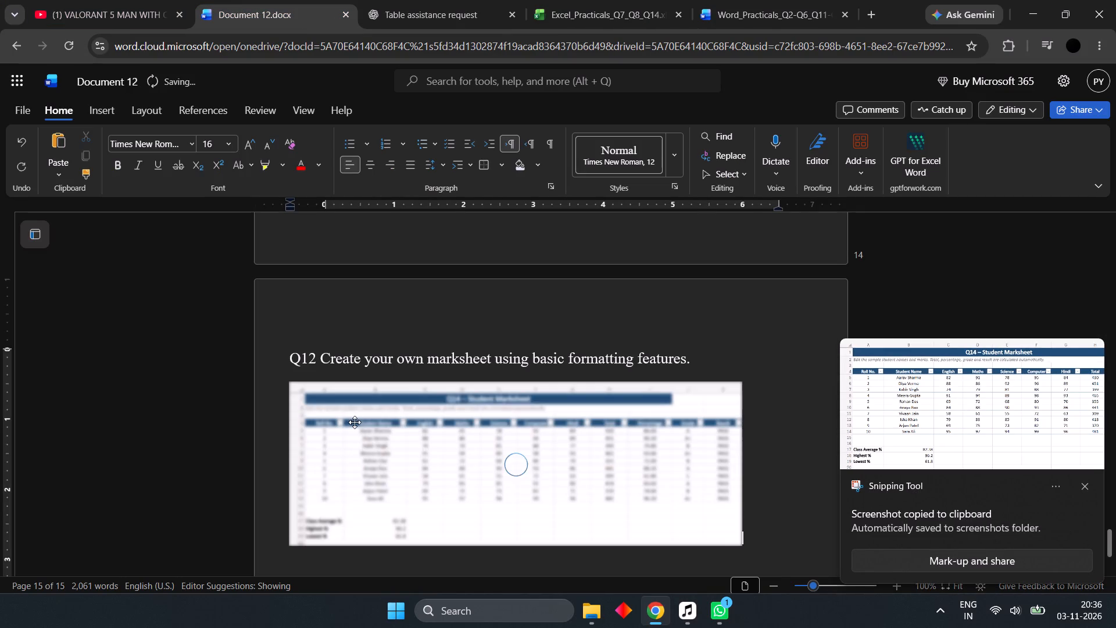
Enlarge the pasted marksheet picture proportionally from its corner so it extends past the page's right margin.
scroll(531, 418, down, 2)
click(524, 331)
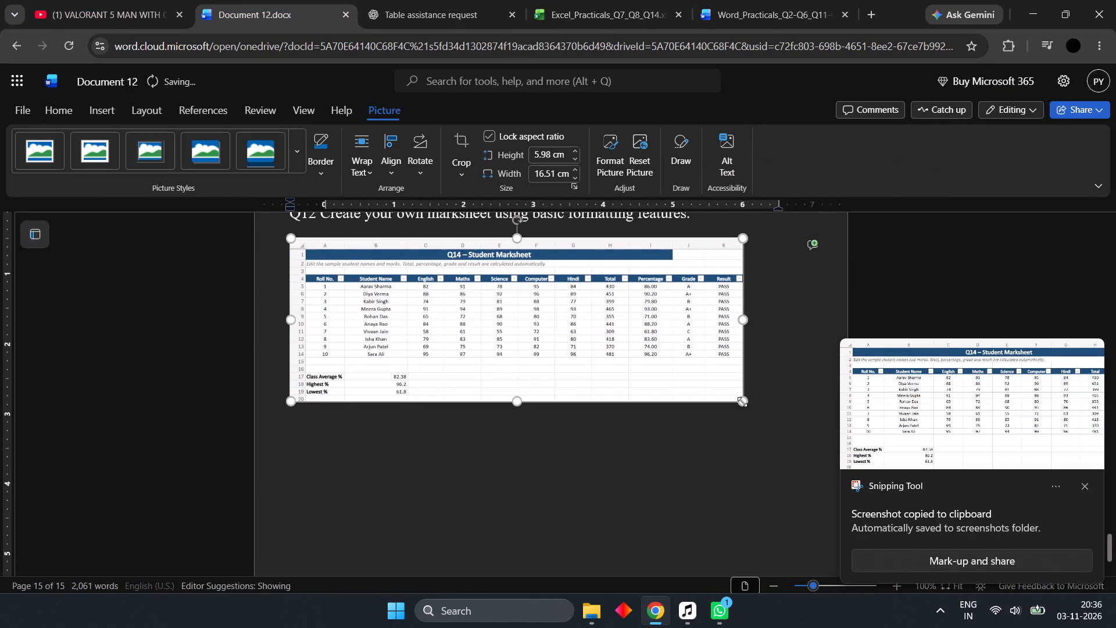
drag(742, 402, 675, 441)
scroll(575, 466, up, 2)
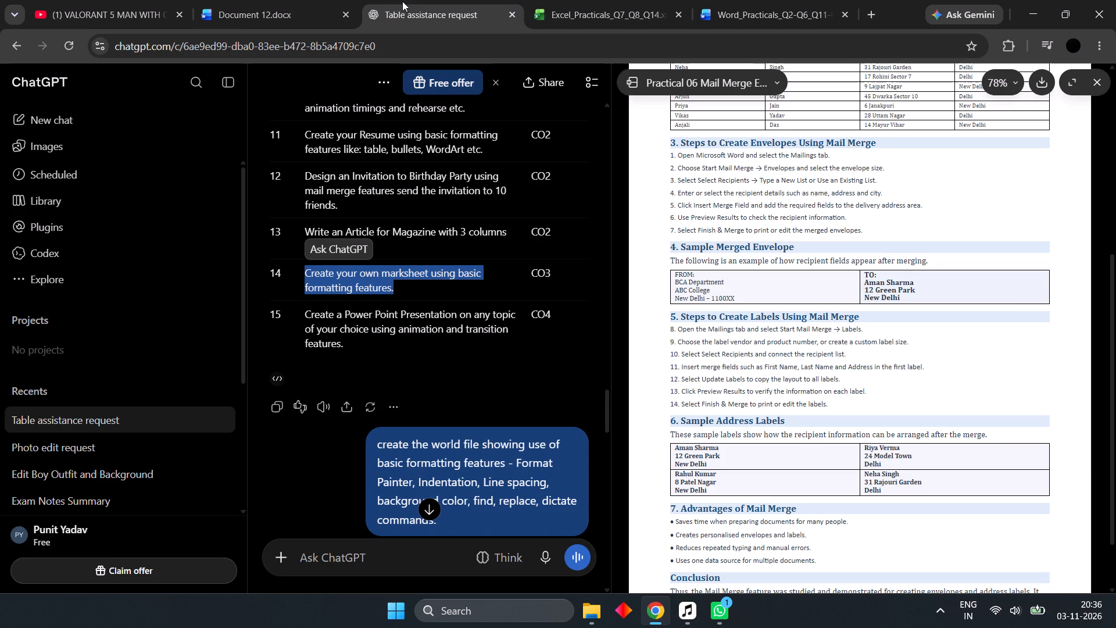
click(402, 0)
click(582, 0)
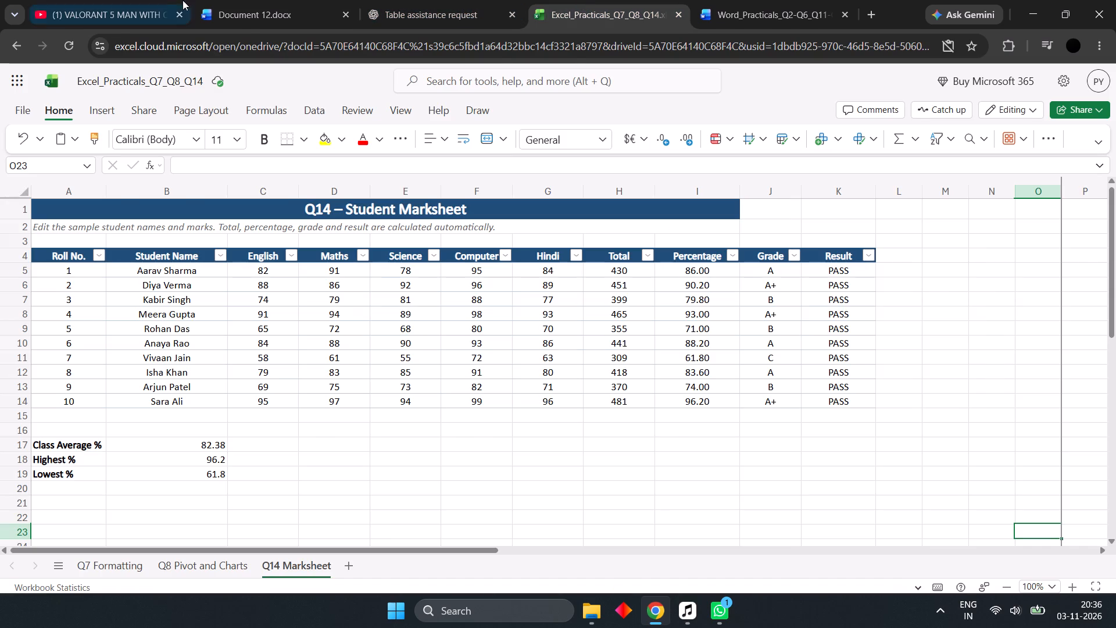
click(224, 0)
scroll(567, 483, down, 2)
click(658, 365)
drag(745, 402, 759, 413)
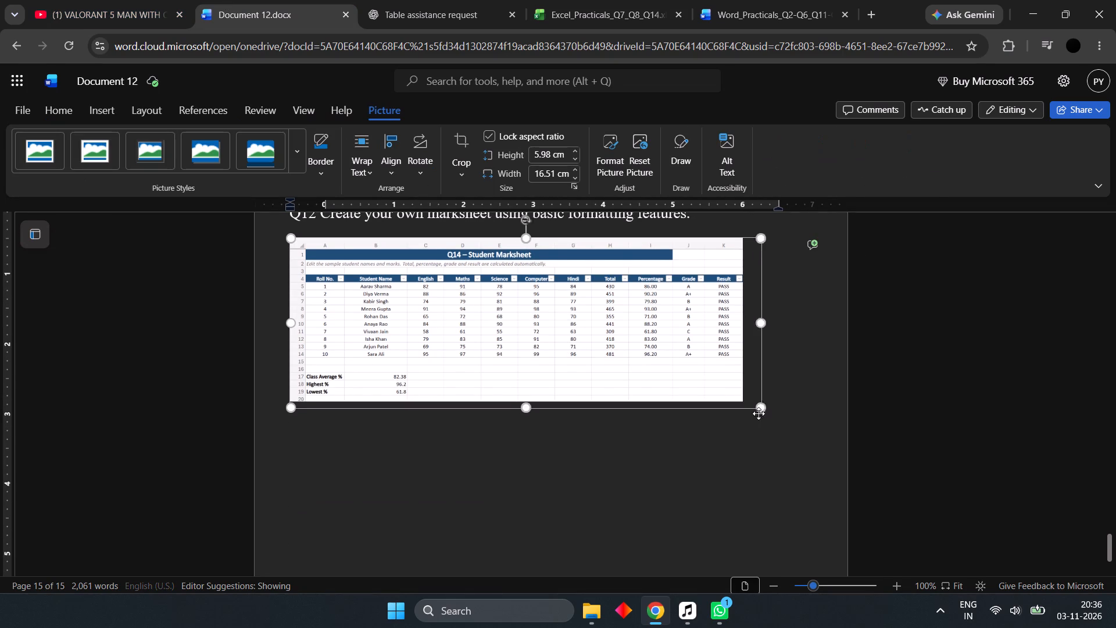
drag(759, 413, 773, 422)
click(813, 420)
Delete a blank line below the marksheet picture.
click(320, 499)
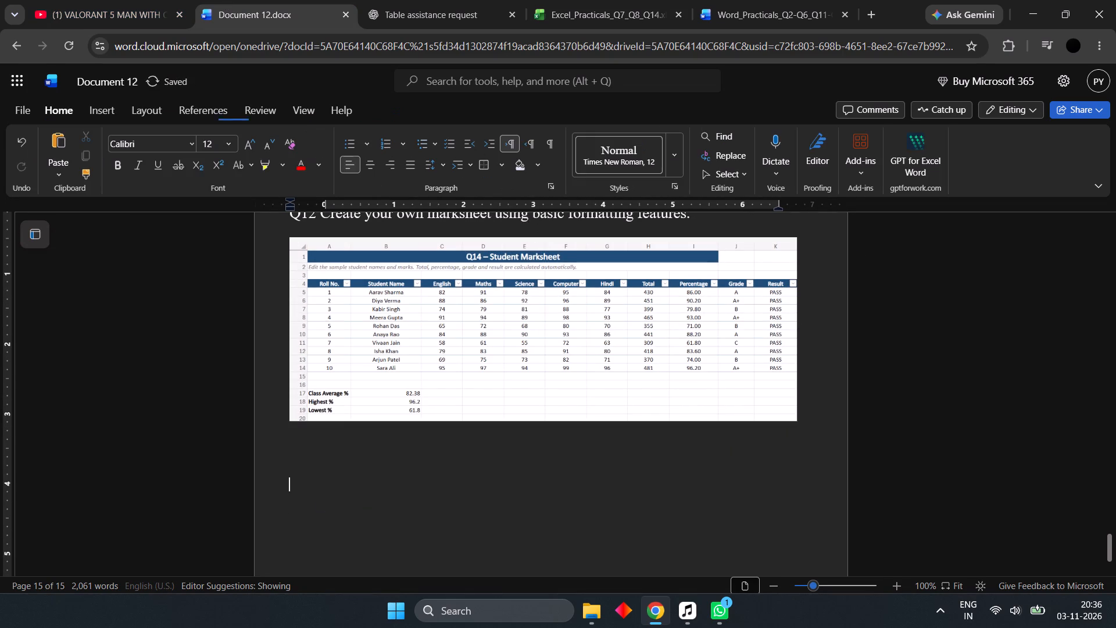
key(BackSpace)
scroll(321, 454, up, 2)
scroll(321, 454, down, 3)
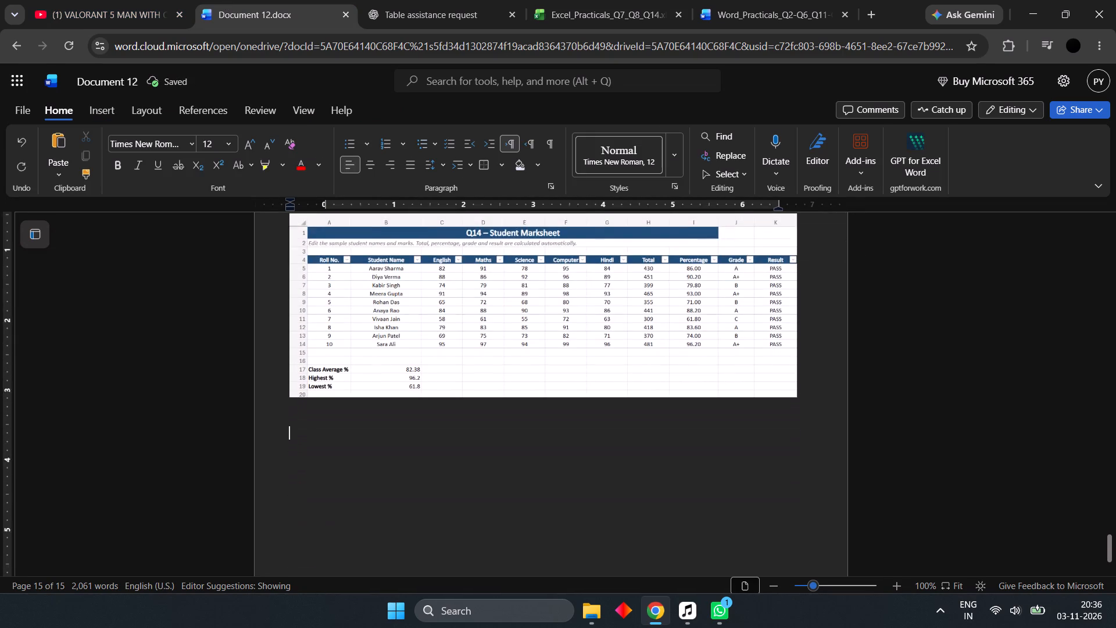
Set the font size of the blank line below the marksheet picture to 16.
key(shift+q)
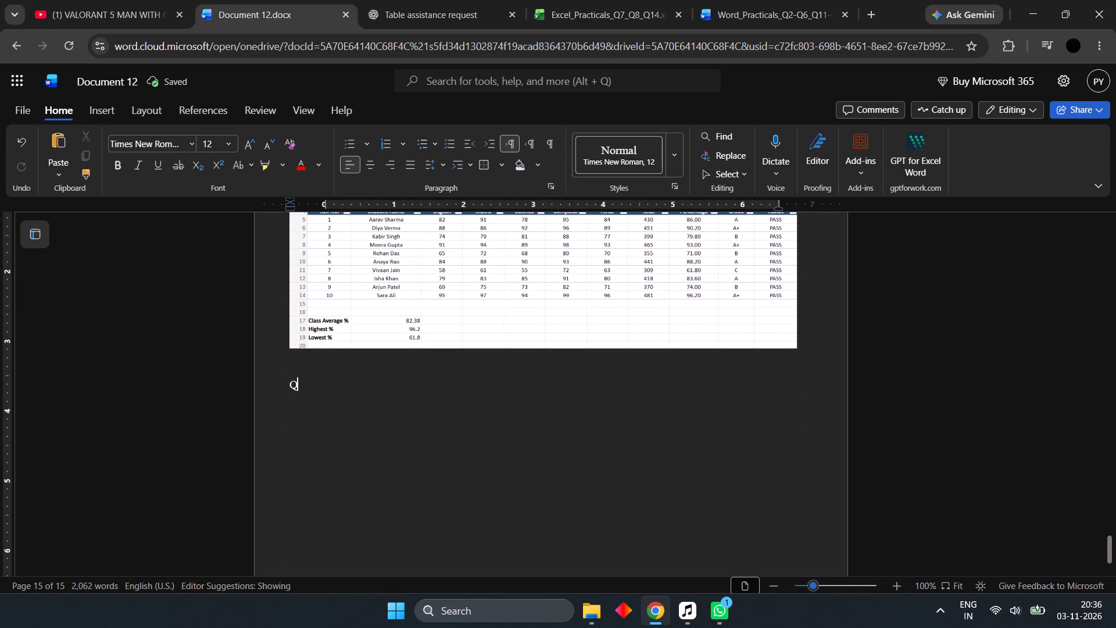
key(BackSpace)
click(221, 147)
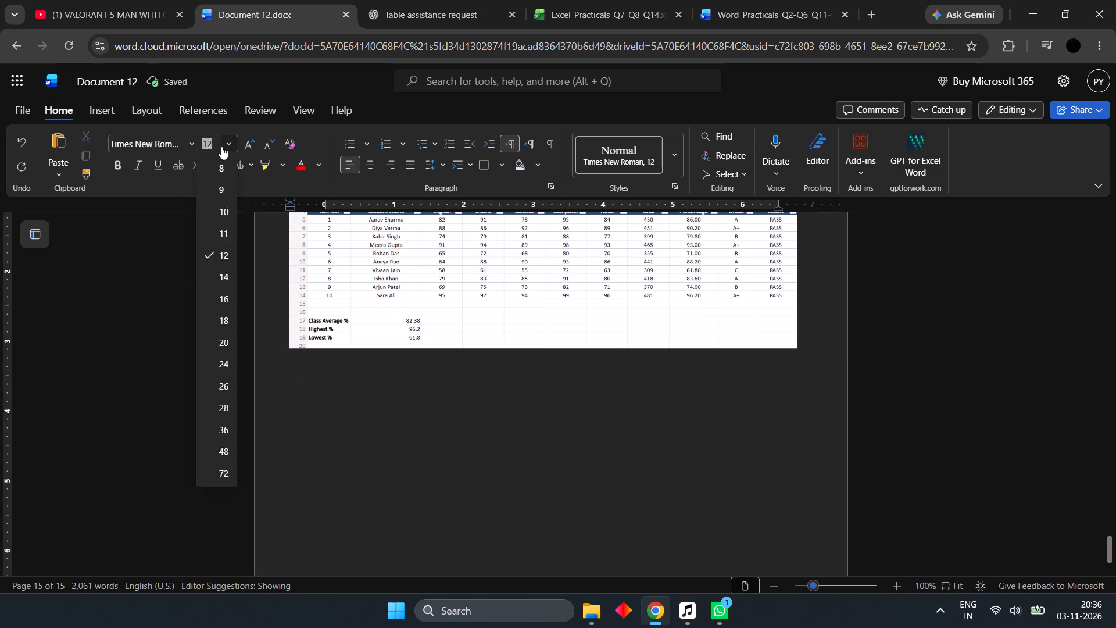
click(231, 146)
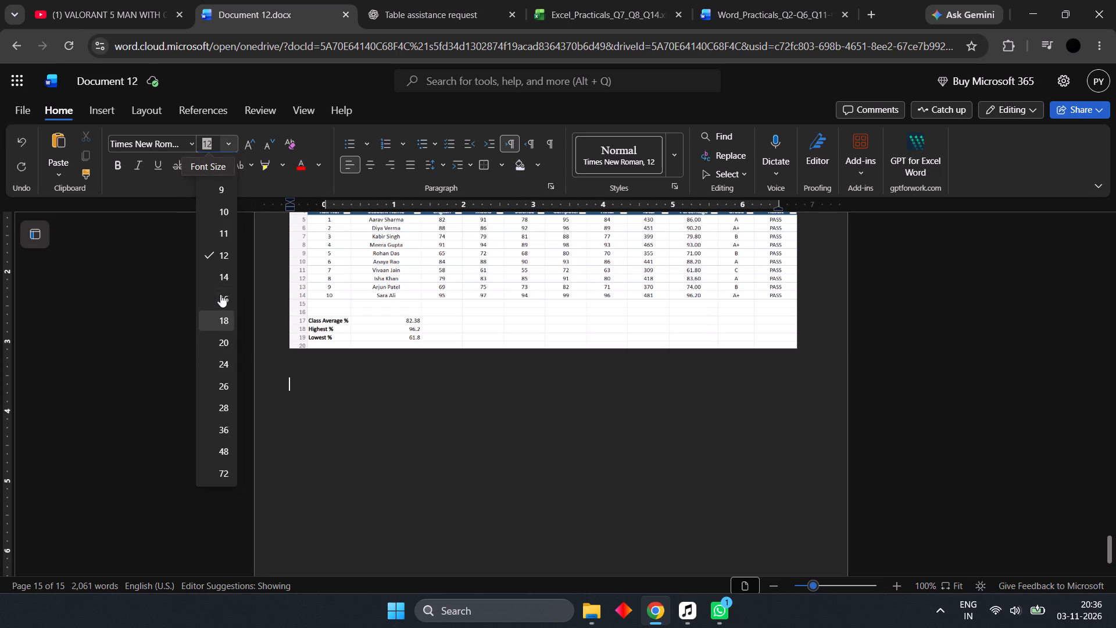
click(218, 293)
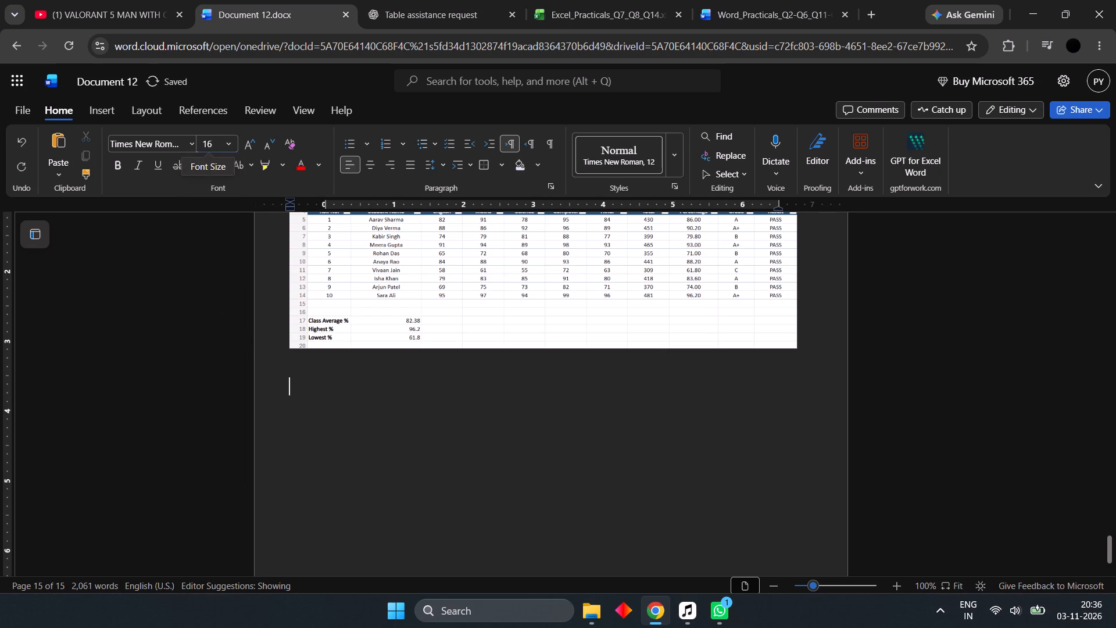
key(shift+q)
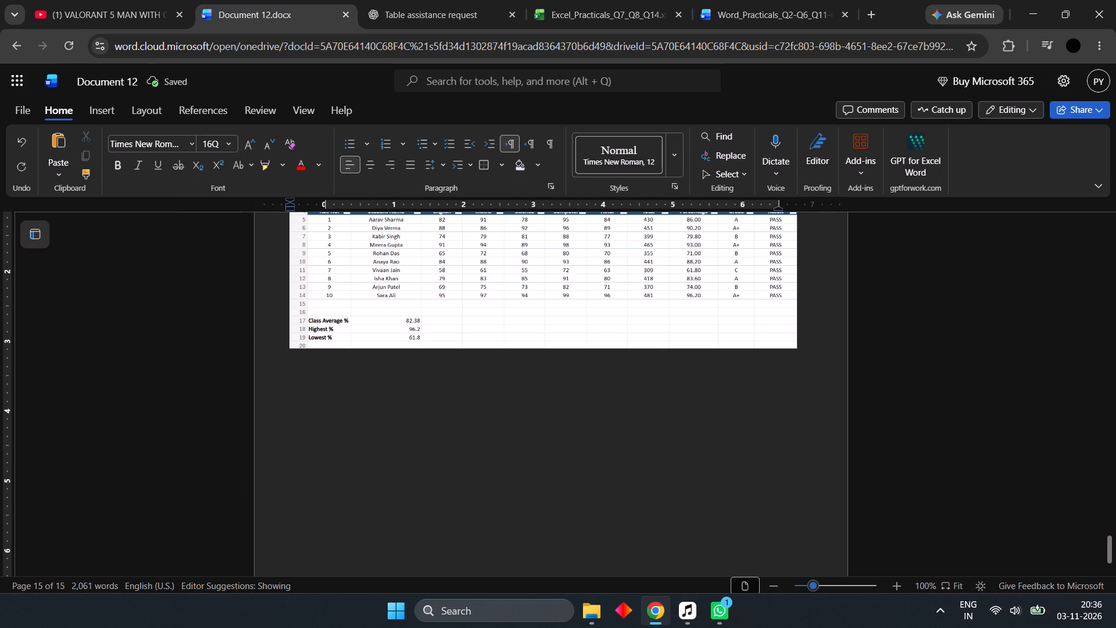
key(BackSpace)
key(Return)
key(shift+q)
scroll(338, 468, up, 3)
scroll(337, 468, down, 2)
key(BackSpace)
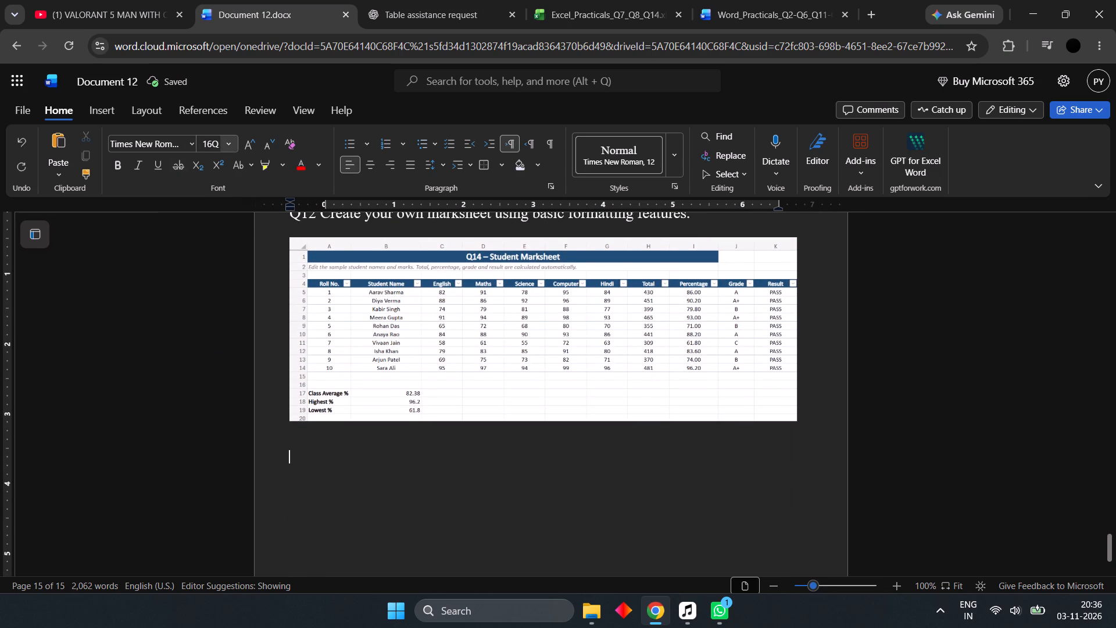
click(218, 145)
click(218, 145)
key(BackSpace)
text(16)
key(Return)
Enter the question number Q13 below the marksheet picture.
scroll(323, 404, down, 2)
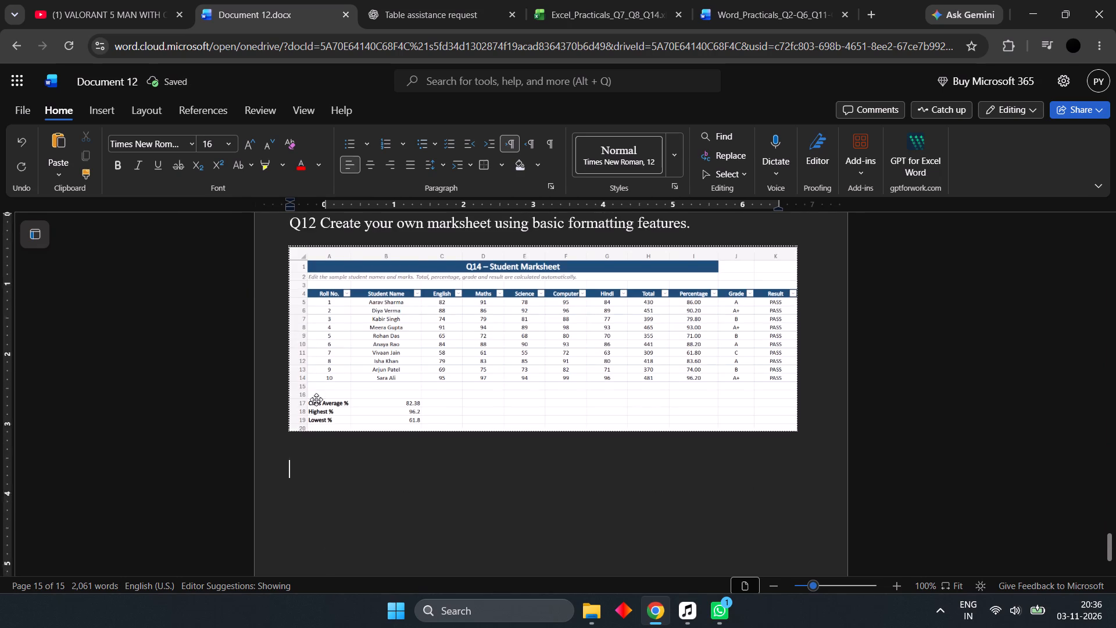
key(shift+q)
key(1)
scroll(316, 421, up, 2)
key(3)
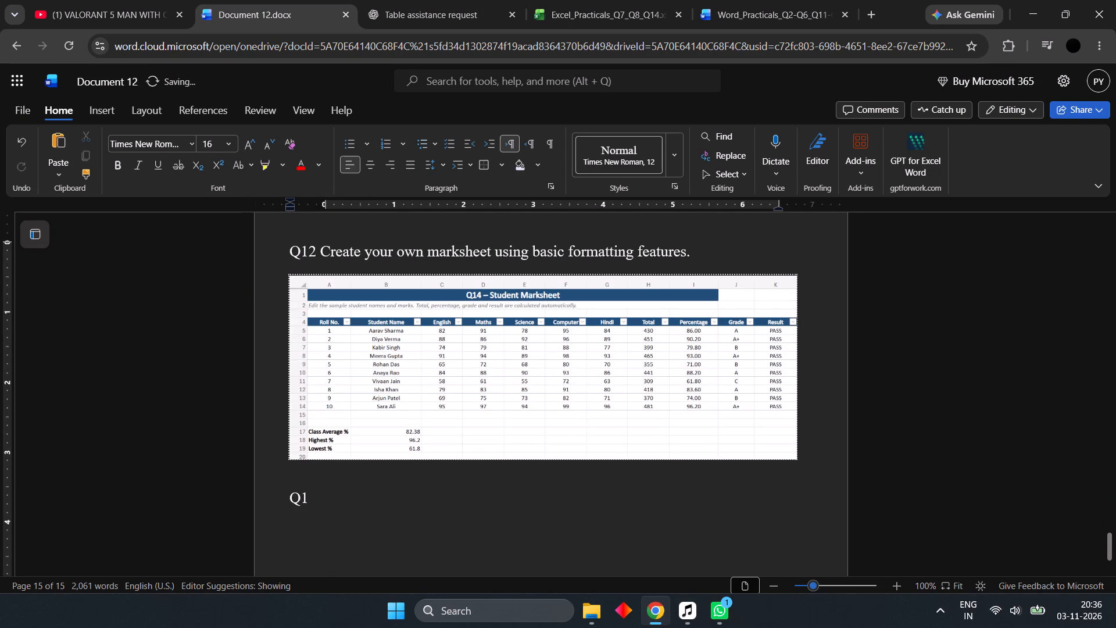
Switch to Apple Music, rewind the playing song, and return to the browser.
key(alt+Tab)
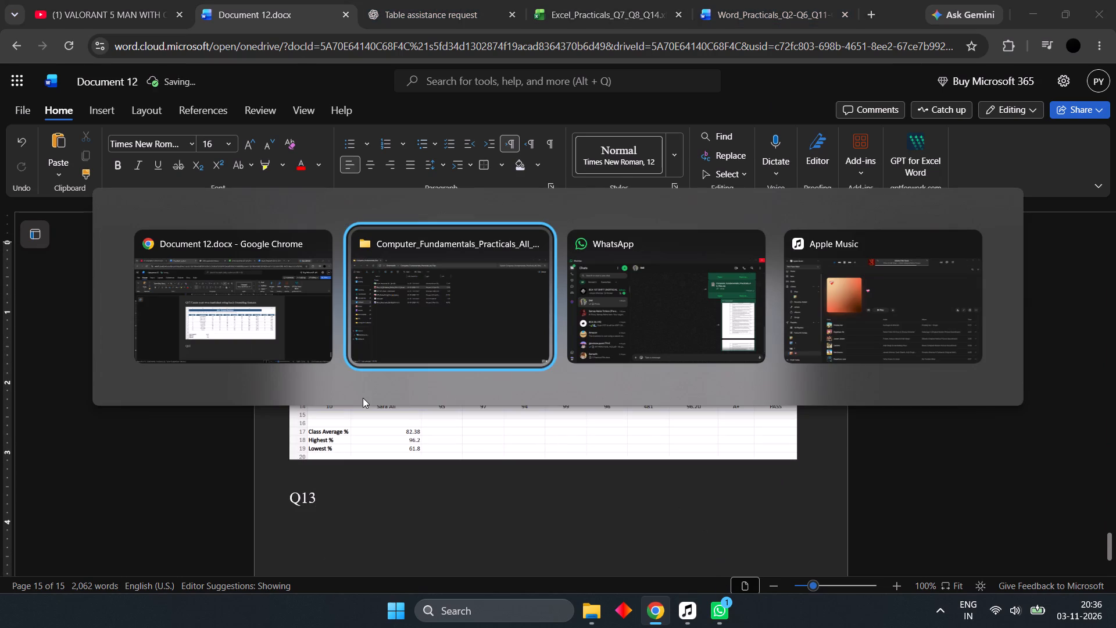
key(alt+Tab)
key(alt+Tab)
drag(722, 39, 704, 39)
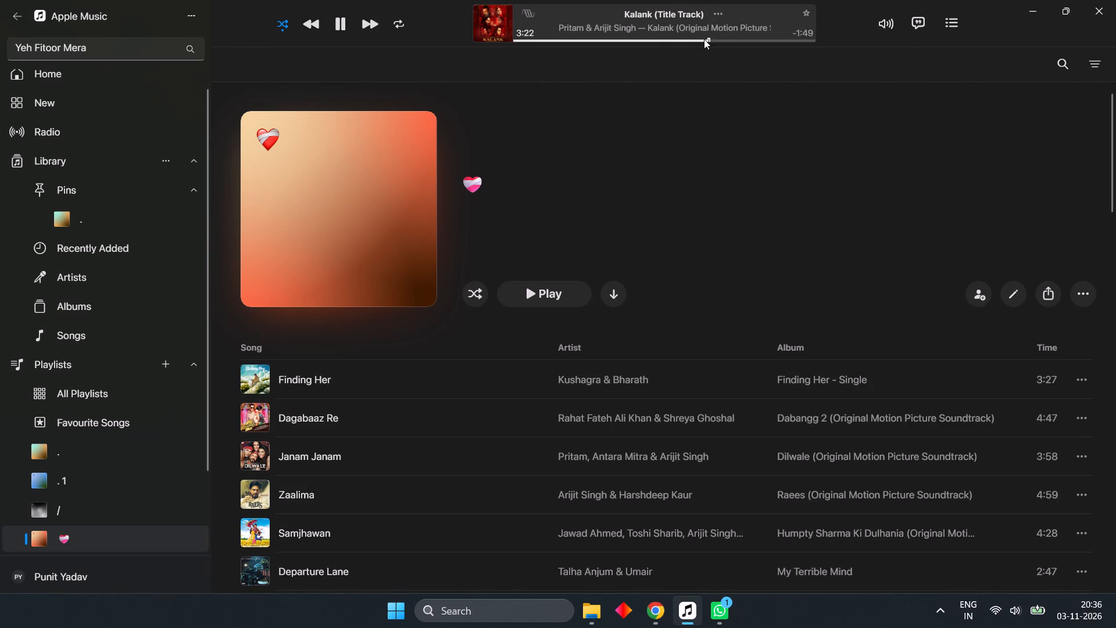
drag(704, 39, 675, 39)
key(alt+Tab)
Copy the text of question 15, about creating a Power Point Presentation, from the ChatGPT question table.
scroll(455, 425, down, 2)
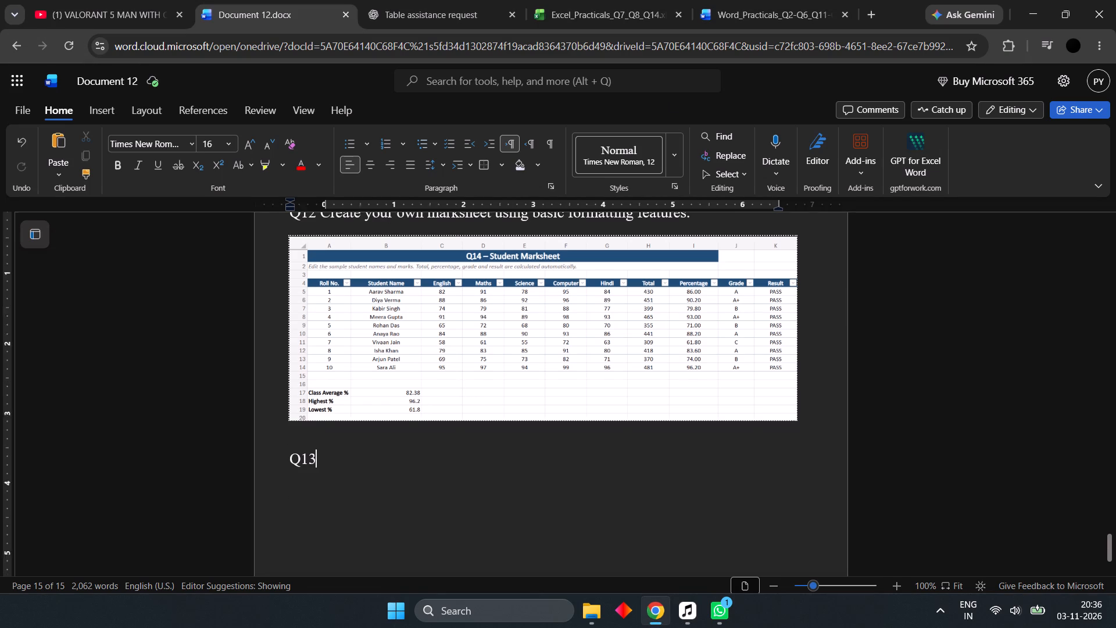
click(459, 0)
drag(350, 341, 295, 304)
key(ctrl+c)
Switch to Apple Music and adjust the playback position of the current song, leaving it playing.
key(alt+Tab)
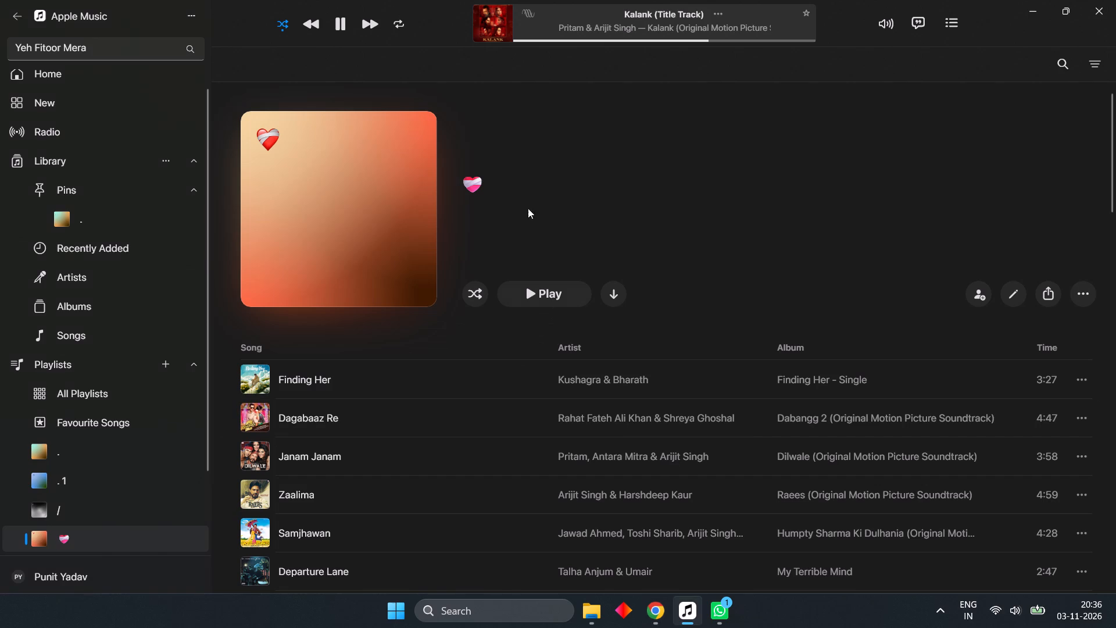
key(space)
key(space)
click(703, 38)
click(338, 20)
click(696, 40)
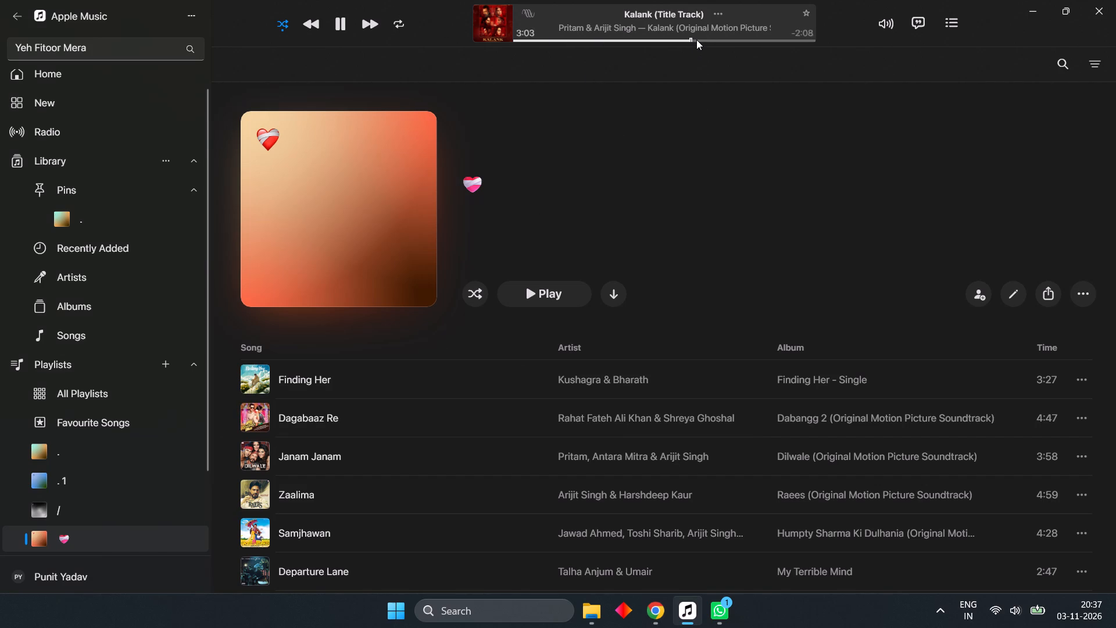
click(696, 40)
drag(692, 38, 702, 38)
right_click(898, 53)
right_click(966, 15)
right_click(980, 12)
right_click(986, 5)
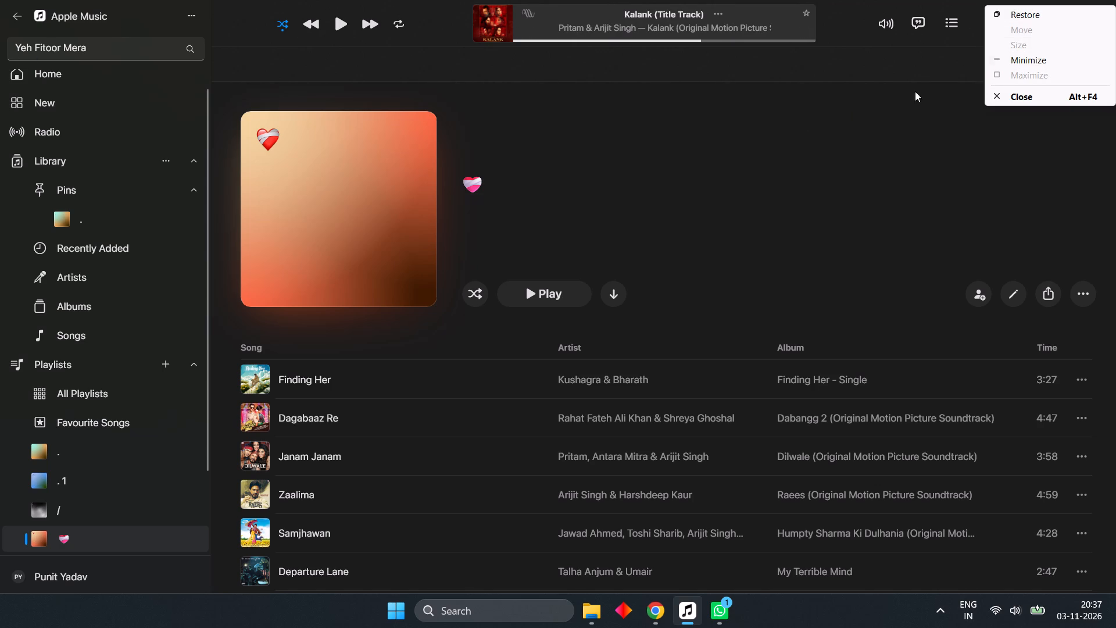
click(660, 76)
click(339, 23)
key(alt+Tab)
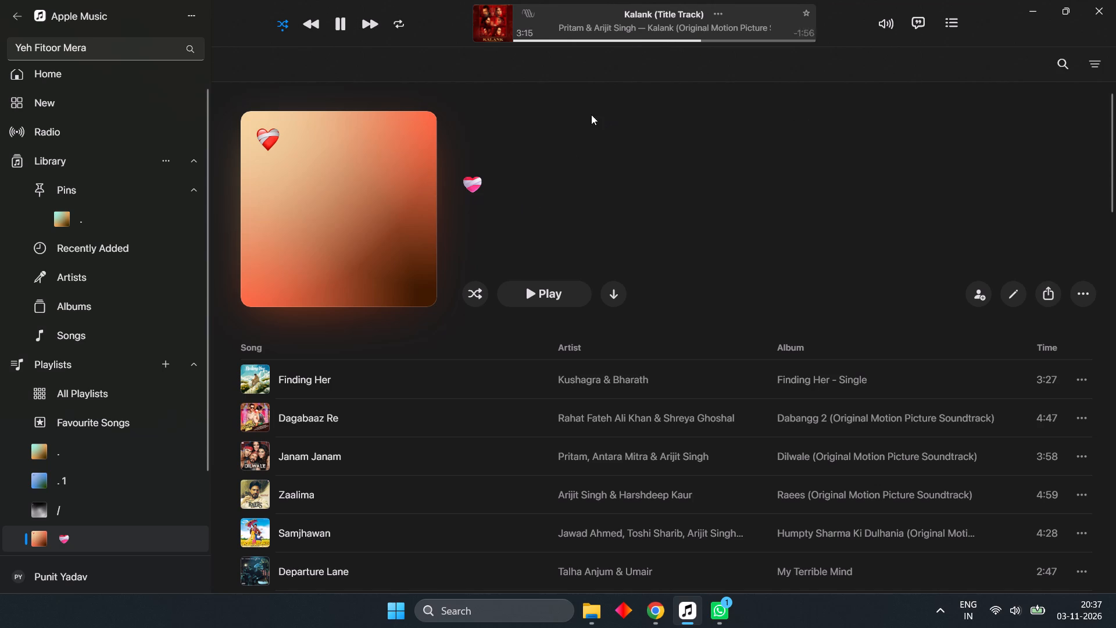
key(alt+Tab)
key(alt+Tab)
key(alt+Tab)
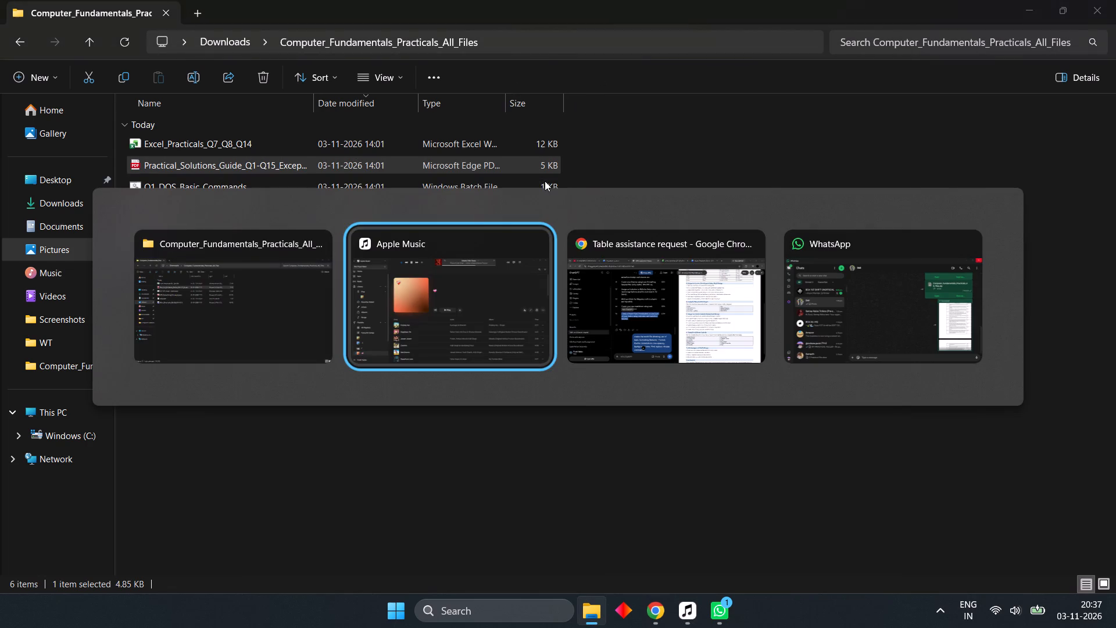
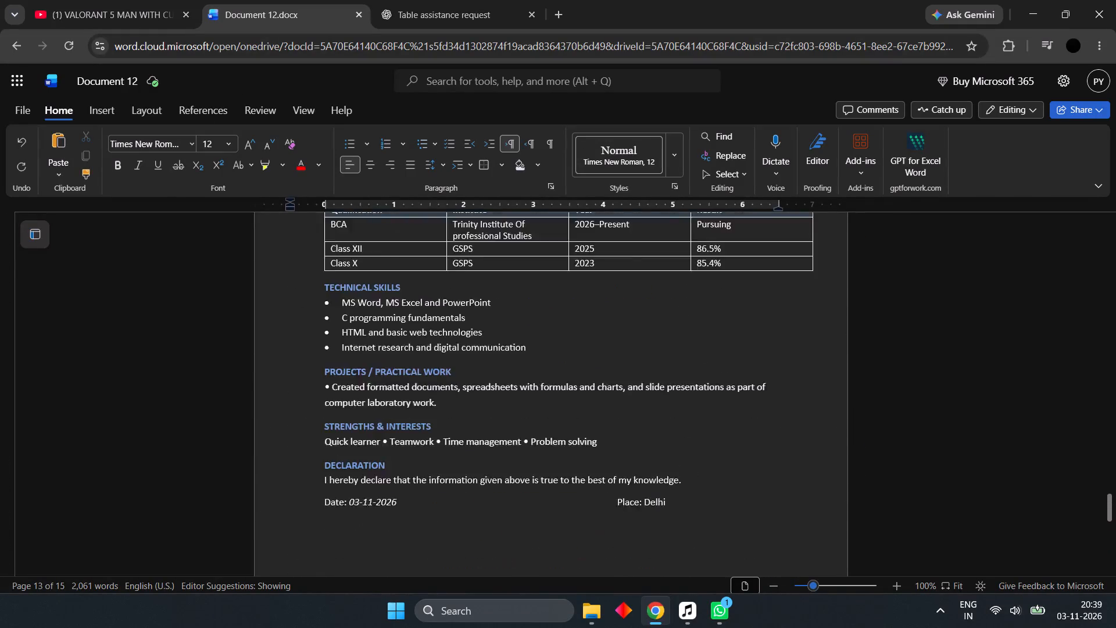
scroll(269, 339, up, 20)
scroll(269, 339, up, 20)
scroll(269, 339, up, 4)
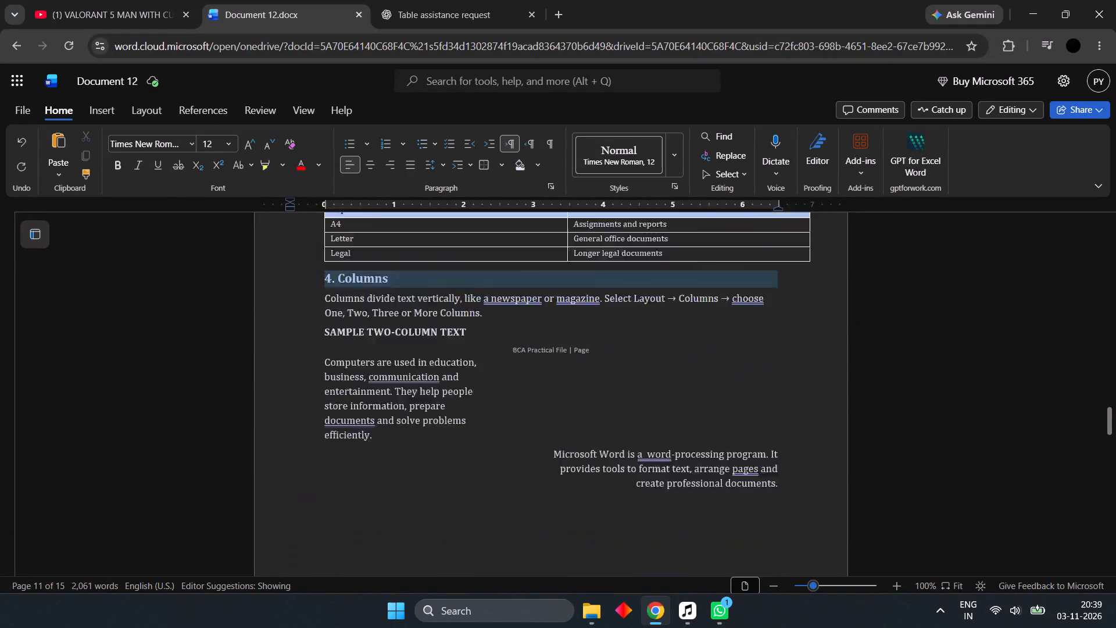
scroll(271, 320, up, 20)
scroll(271, 320, up, 20)
scroll(271, 320, up, 4)
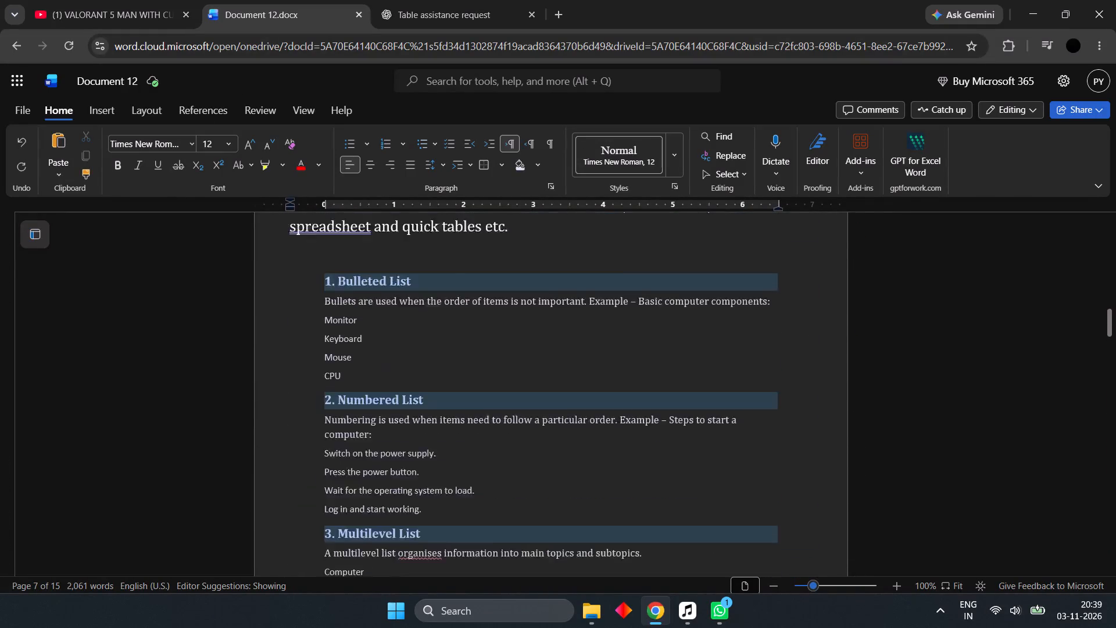
scroll(269, 316, up, 20)
scroll(269, 316, up, 20)
scroll(269, 316, up, 4)
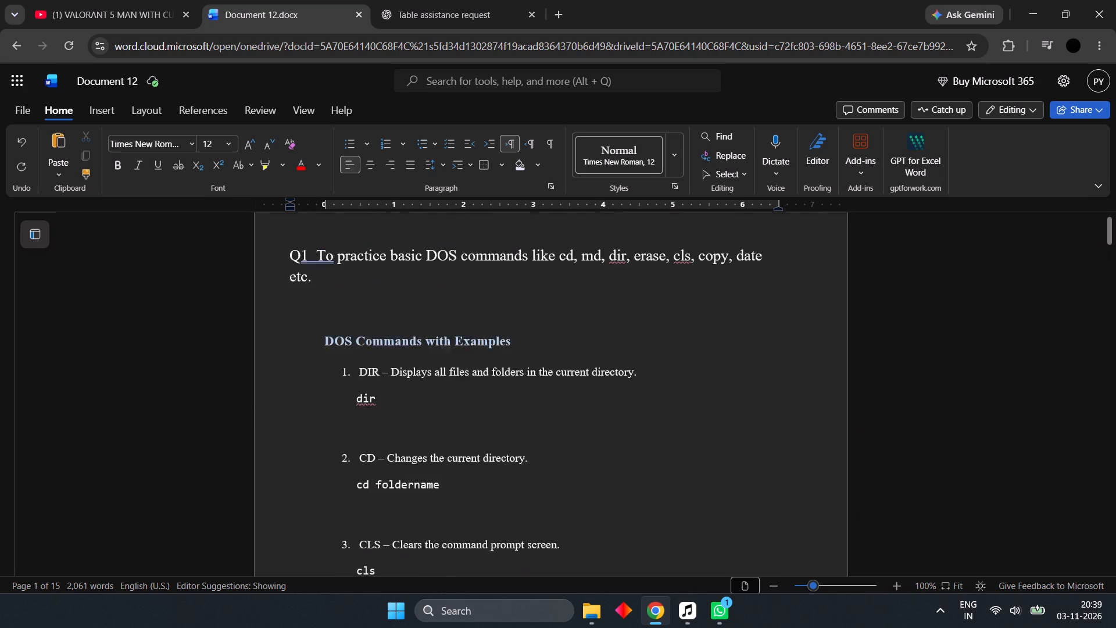
scroll(269, 311, up, 10)
click(294, 306)
click(289, 245)
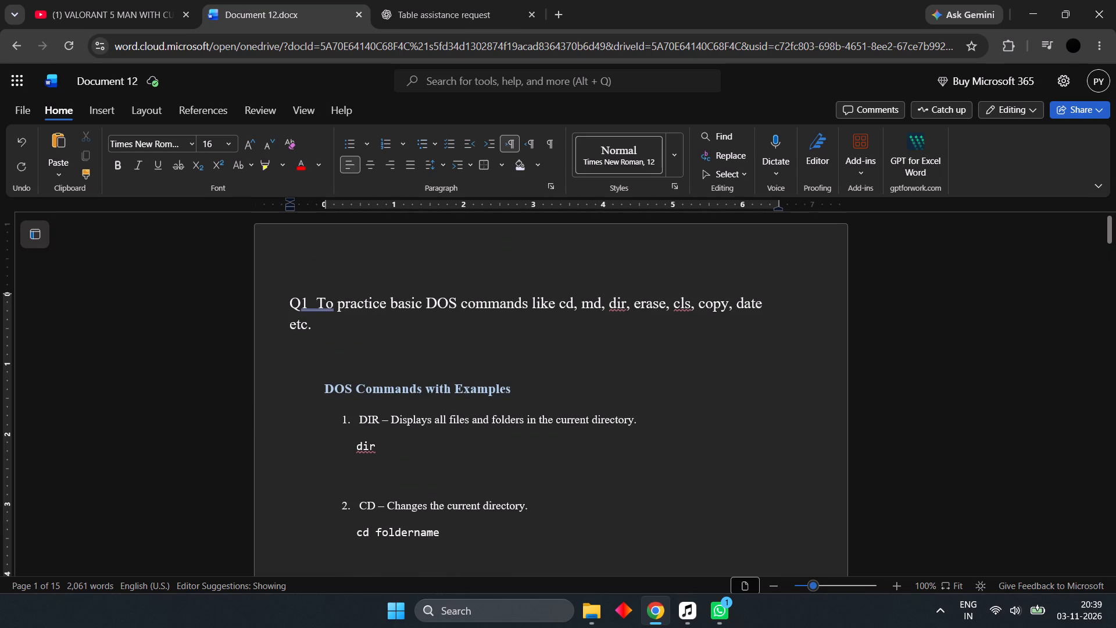
click(117, 105)
click(32, 153)
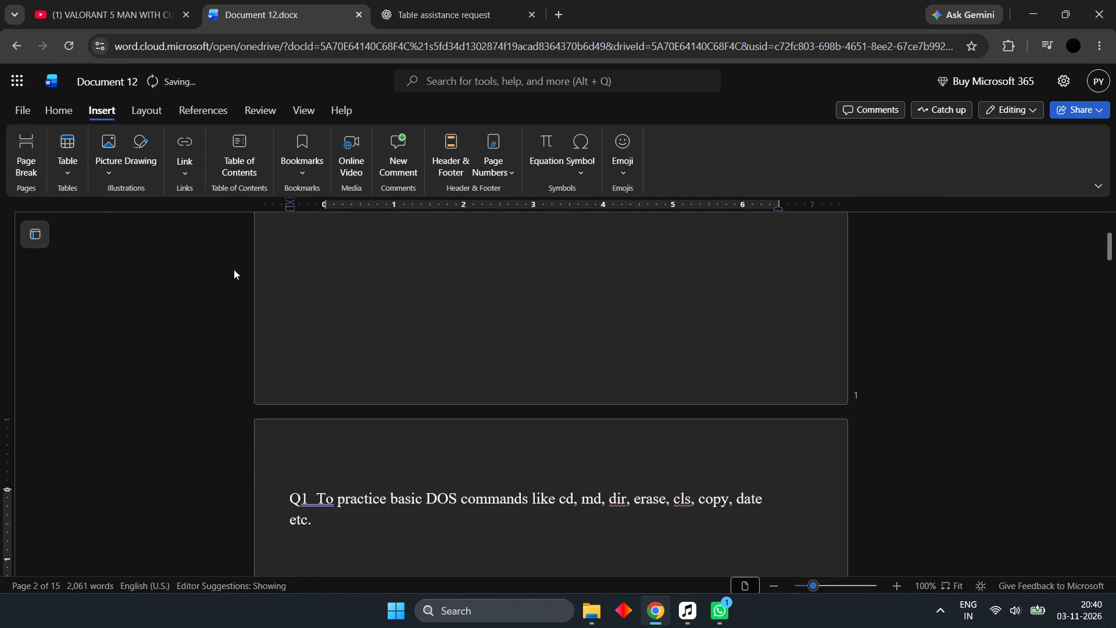
scroll(233, 268, up, 15)
click(319, 274)
In File Explorer, open the WT PRACTICAL FILE PDF from the WT folder in Downloads.
click(593, 613)
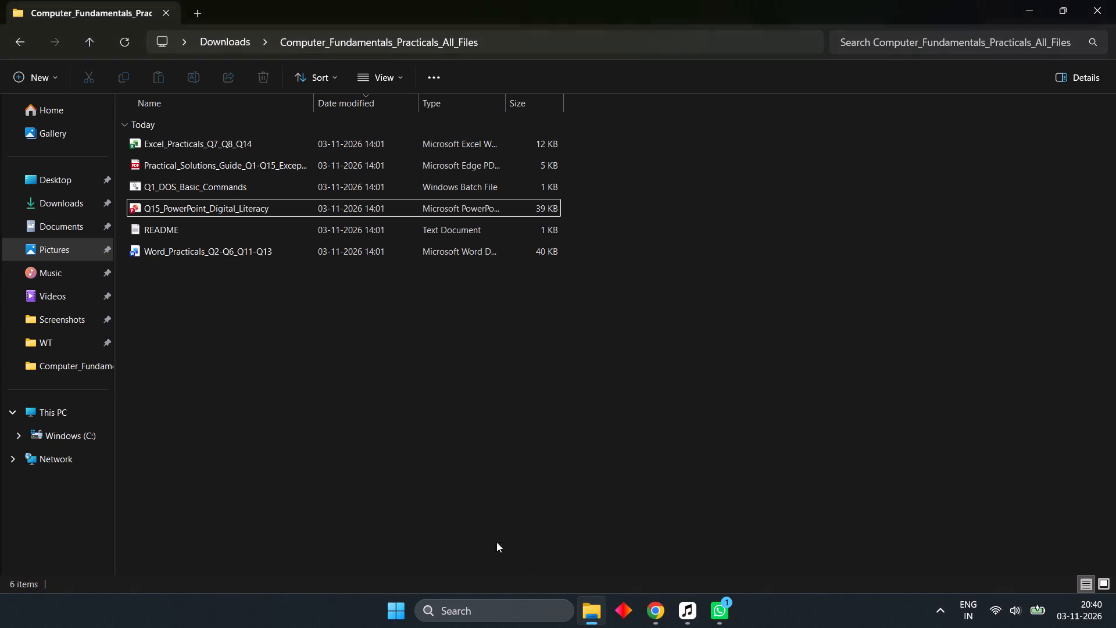
click(156, 250)
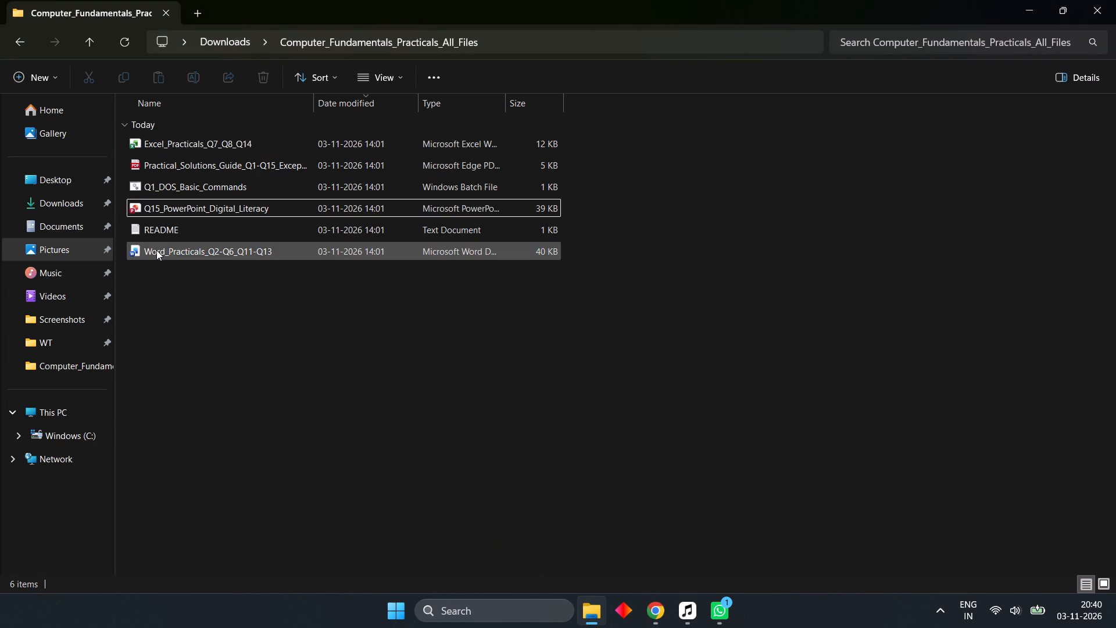
click(238, 45)
double_click(160, 187)
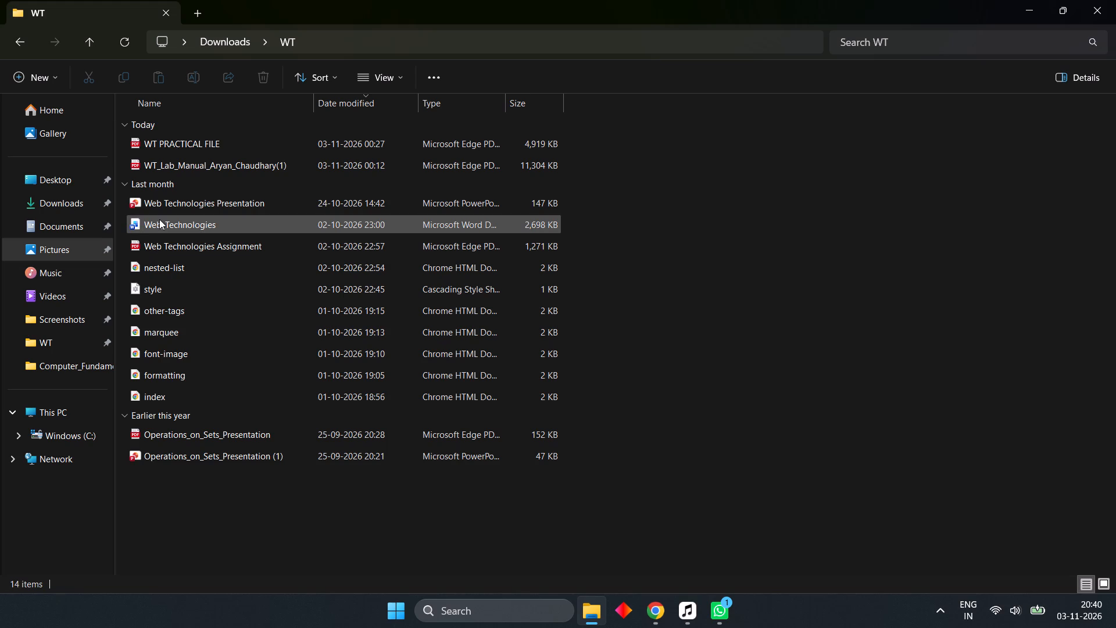
double_click(153, 146)
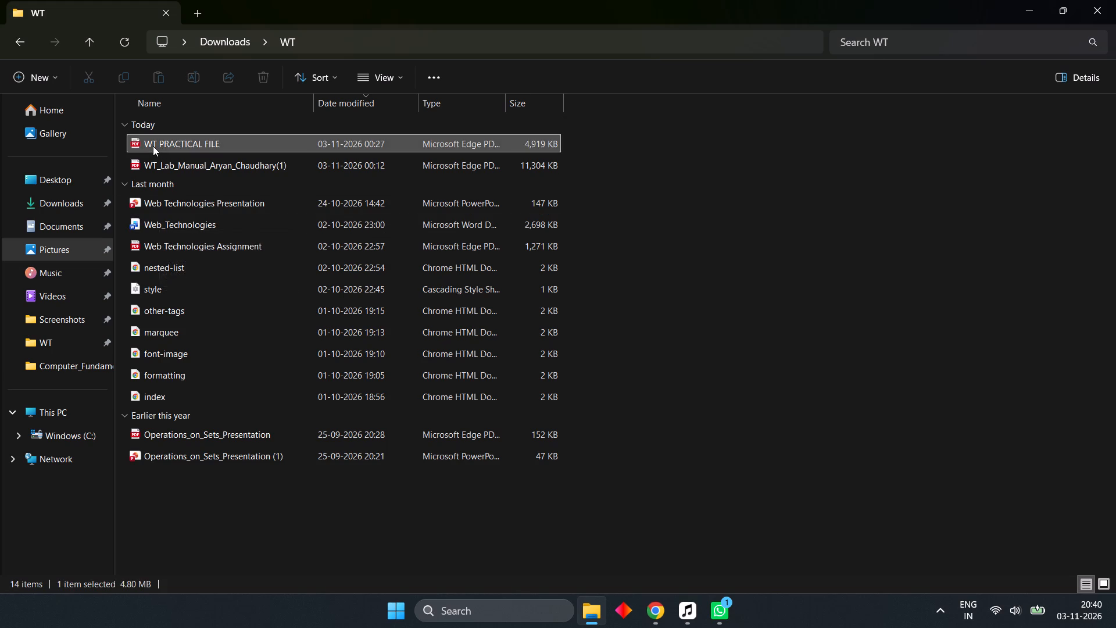
Examine the cover page and opening pages of the WT PRACTICAL FILE PDF.
scroll(352, 267, up, 4)
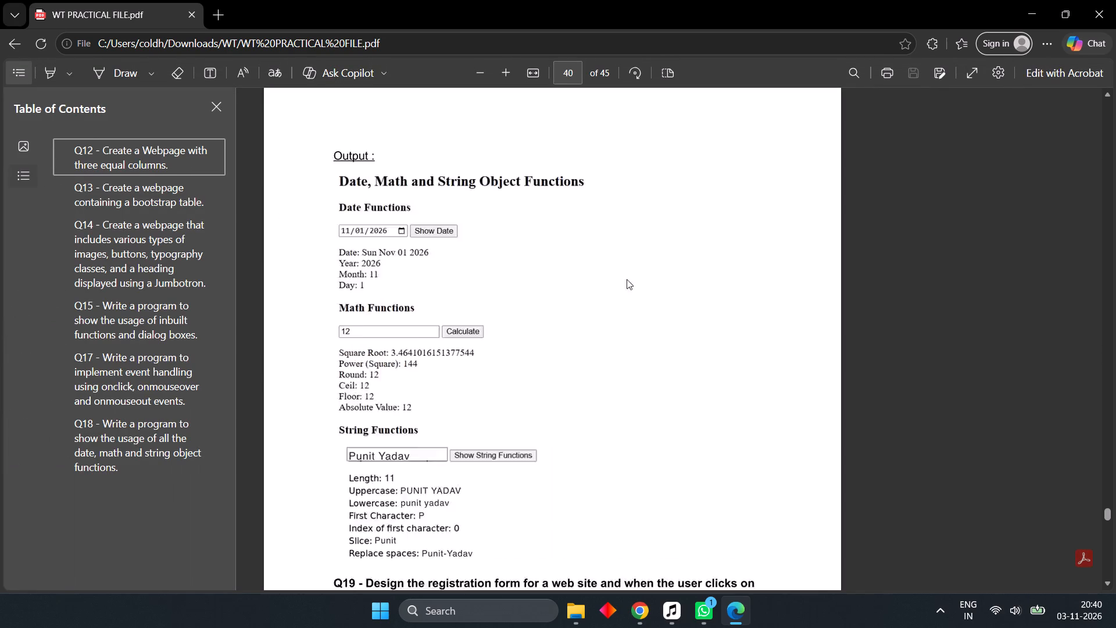
drag(1111, 511, 1115, 52)
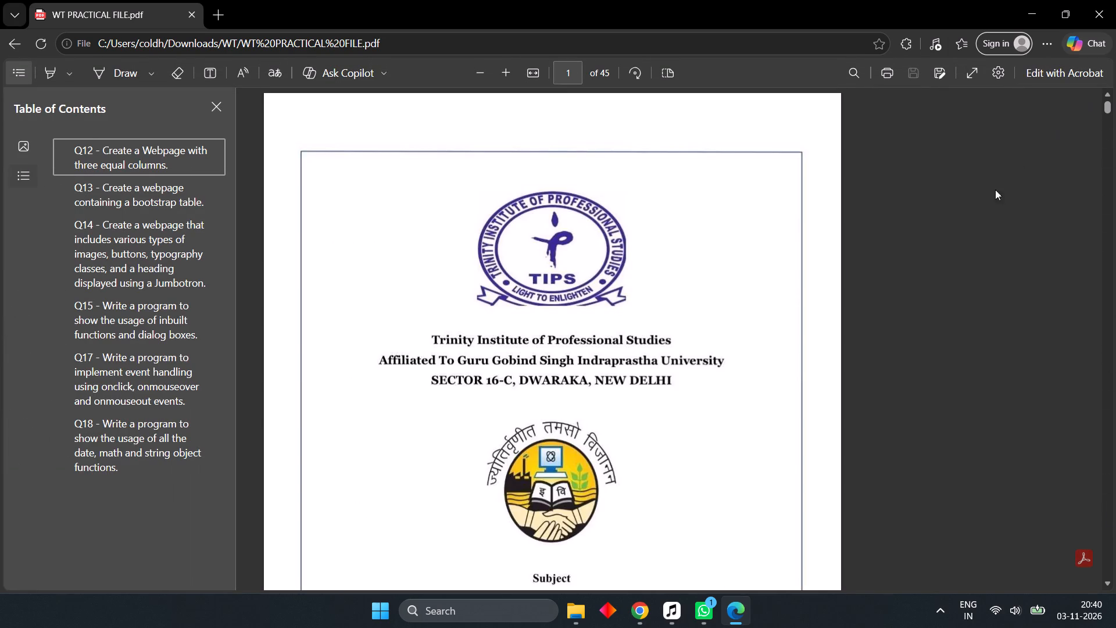
triple_click(487, 73)
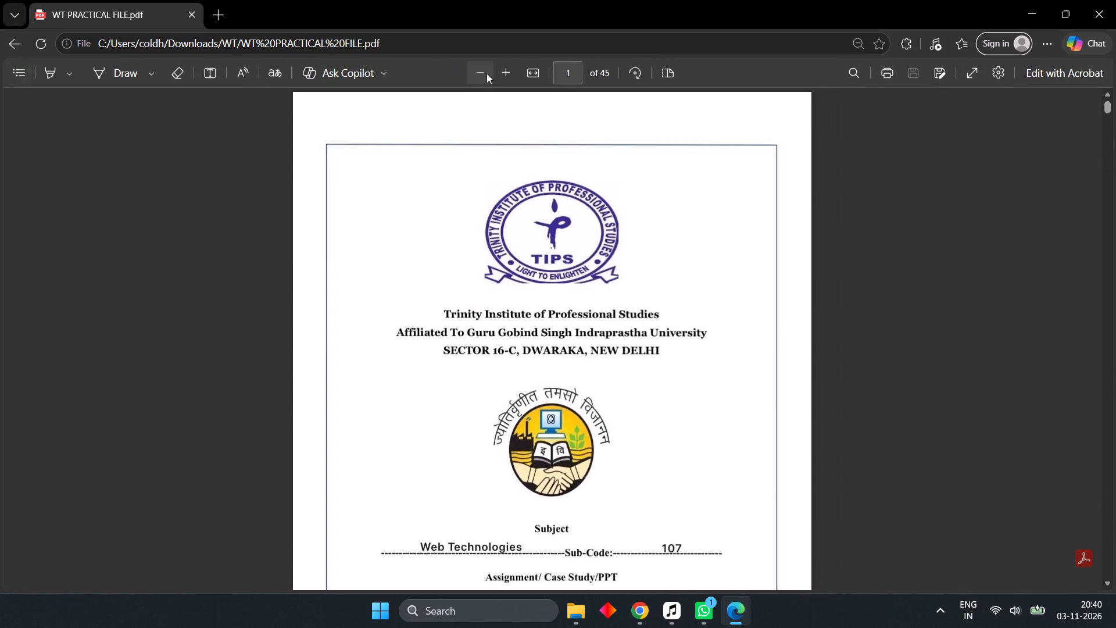
triple_click(487, 72)
double_click(506, 68)
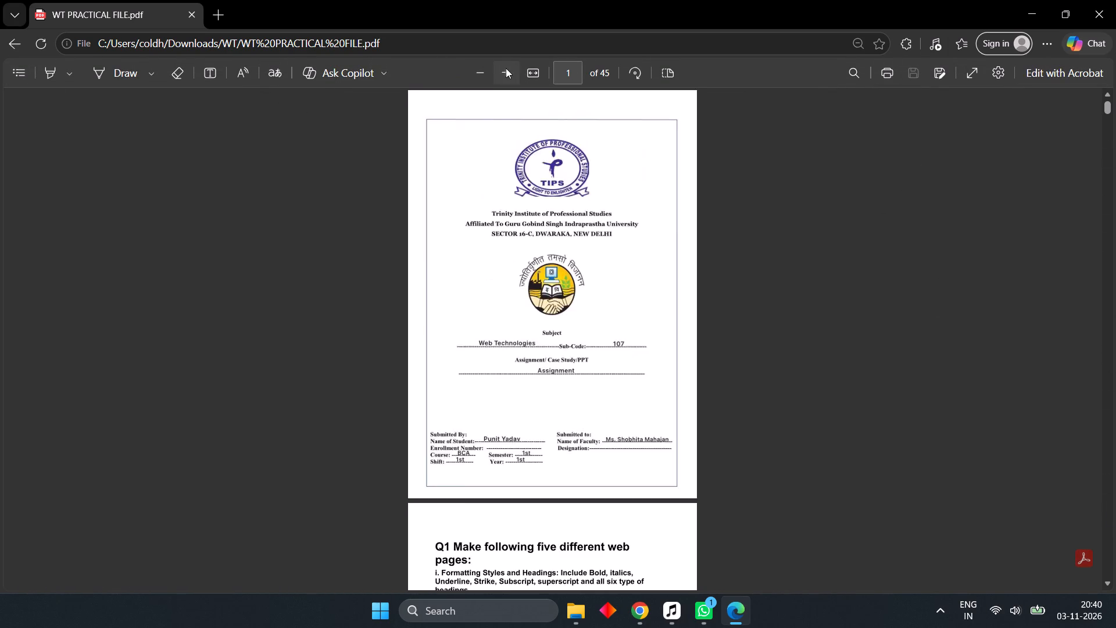
scroll(491, 170, down, 1)
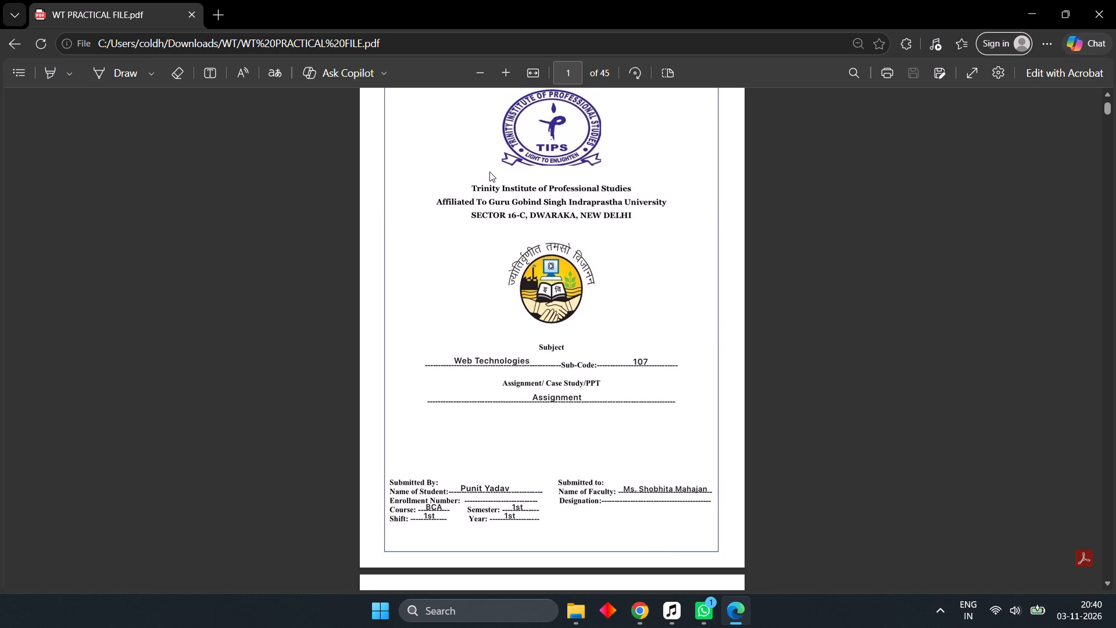
scroll(489, 172, up, 4)
scroll(489, 170, down, 6)
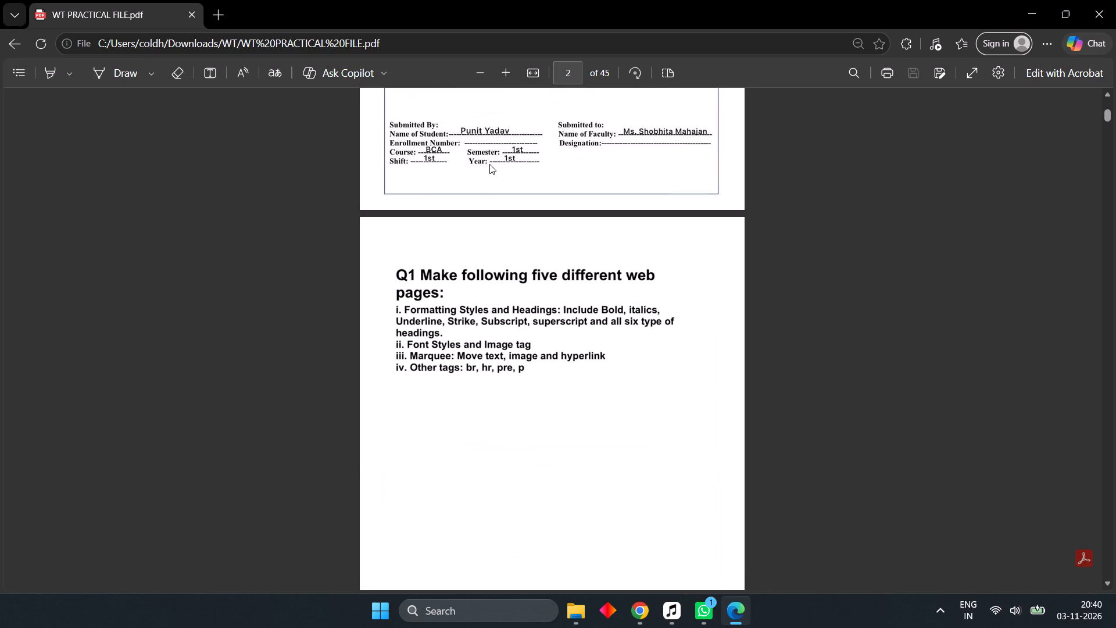
scroll(489, 164, down, 14)
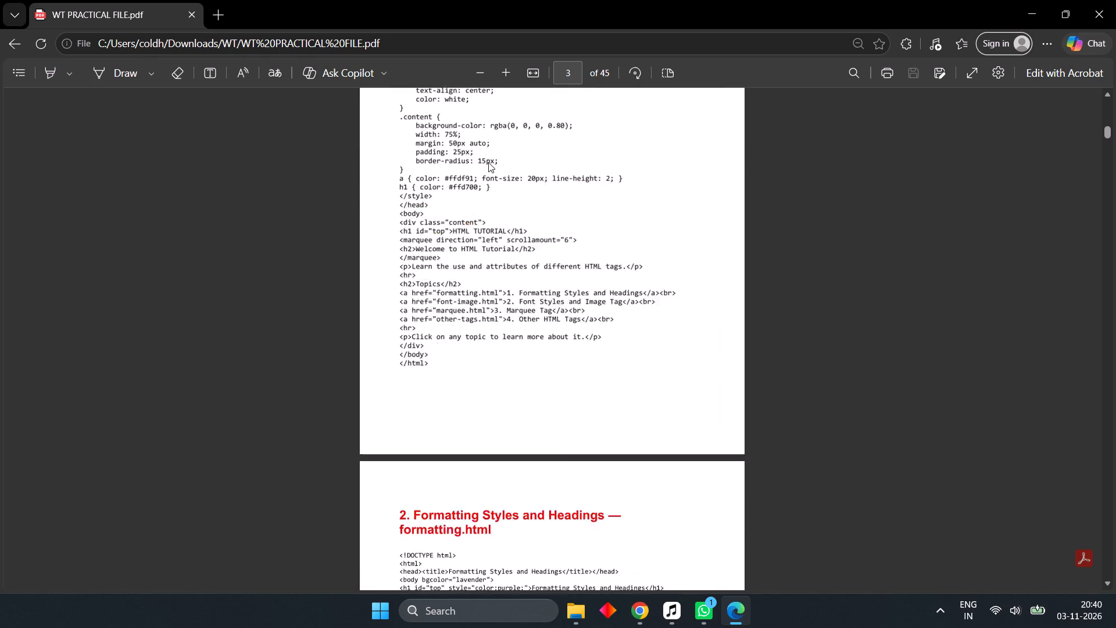
scroll(488, 162, down, 16)
scroll(951, 221, up, 8)
drag(1109, 147, 1115, 76)
scroll(903, 223, down, 1)
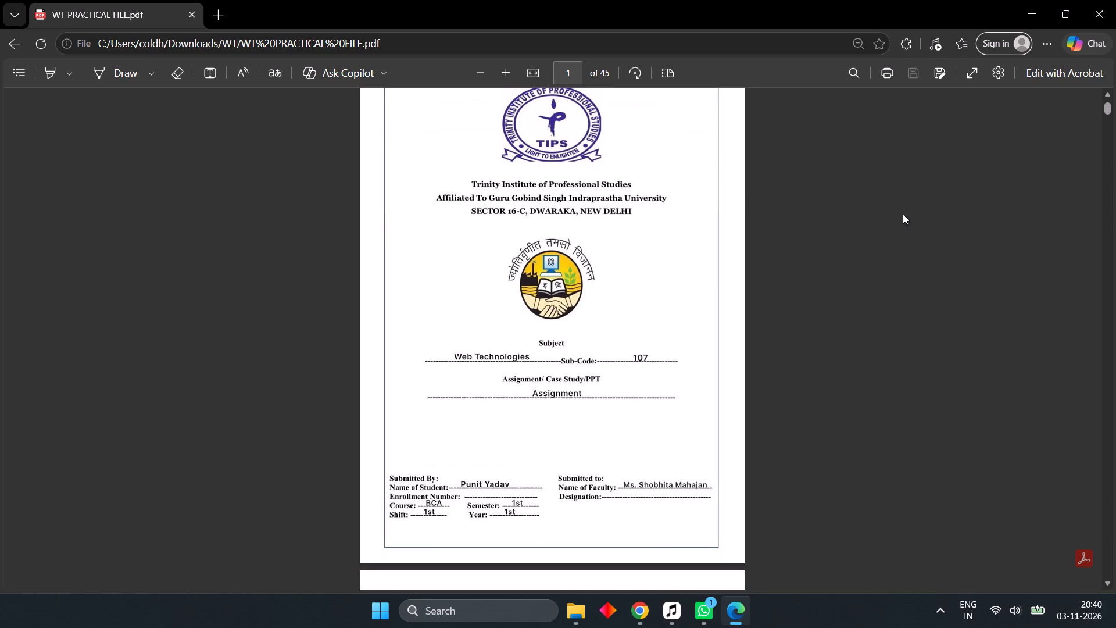
scroll(903, 209, up, 1)
scroll(903, 209, down, 1)
scroll(903, 209, up, 1)
scroll(903, 209, down, 1)
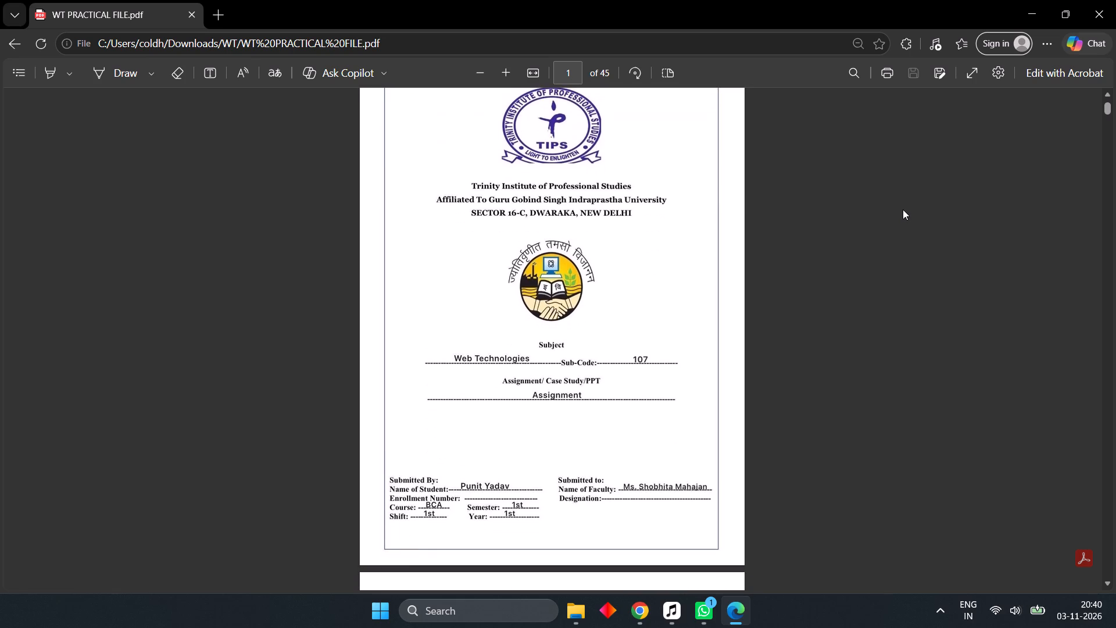
scroll(903, 209, up, 1)
scroll(903, 209, down, 2)
drag(725, 476, 705, 456)
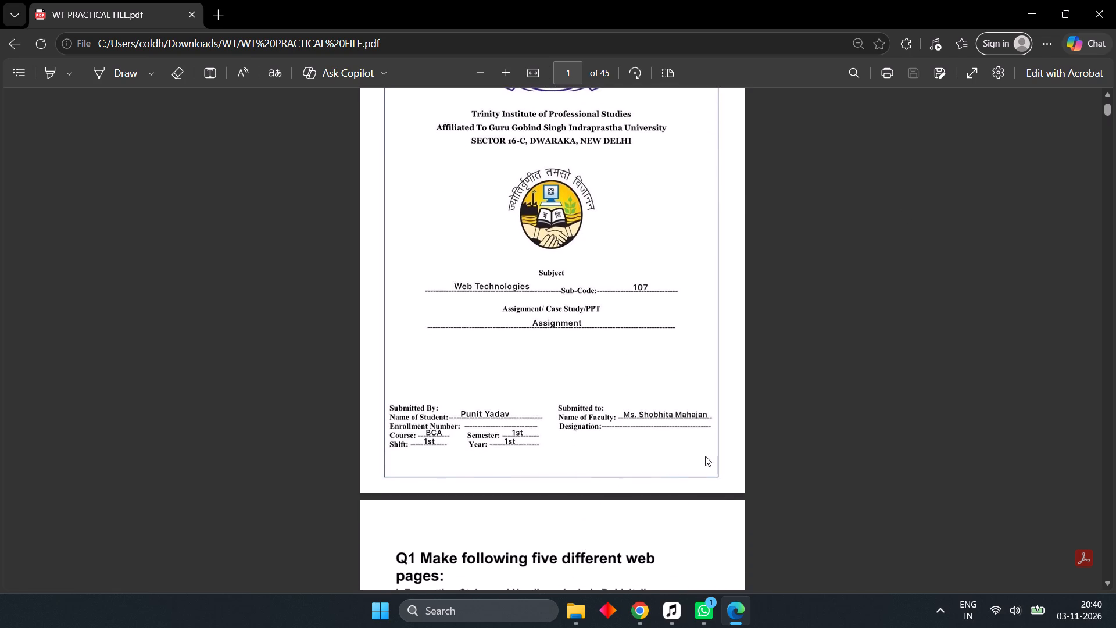
drag(705, 456, 661, 439)
scroll(662, 434, up, 1)
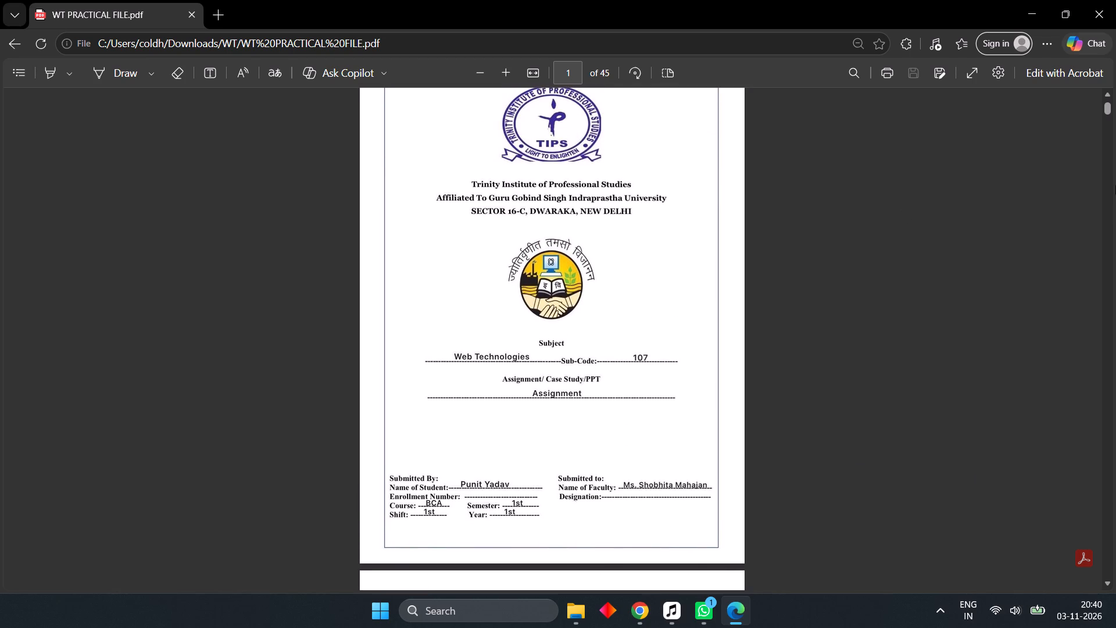
Fit the whole cover page of the WT PRACTICAL FILE in view and capture it as a rectangular screenshot.
double_click(483, 67)
scroll(678, 226, up, 5)
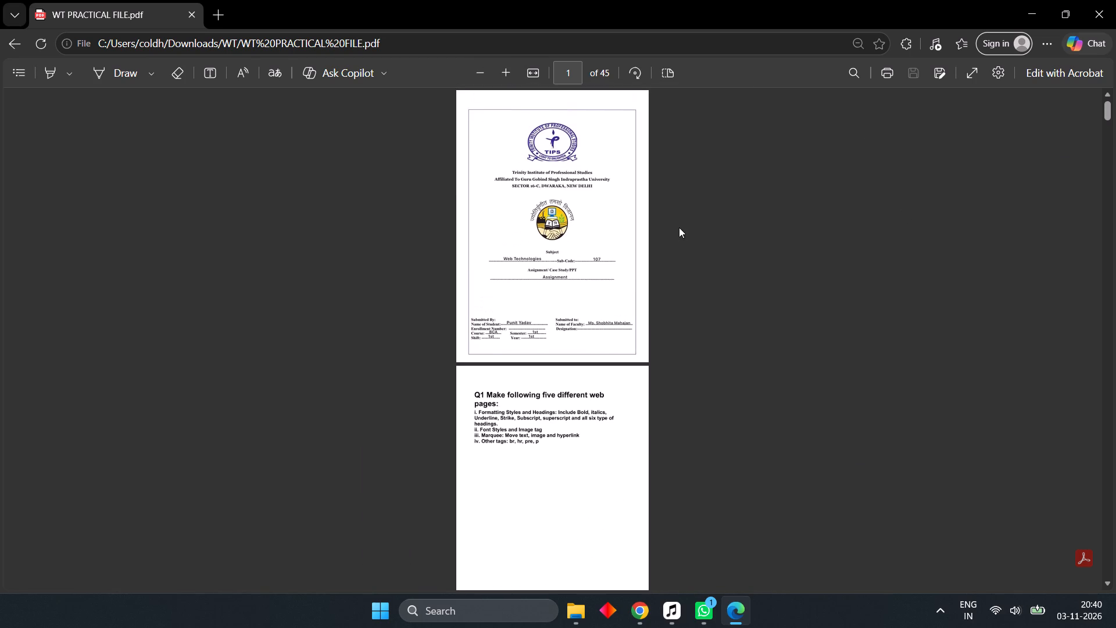
click(508, 74)
scroll(714, 213, up, 8)
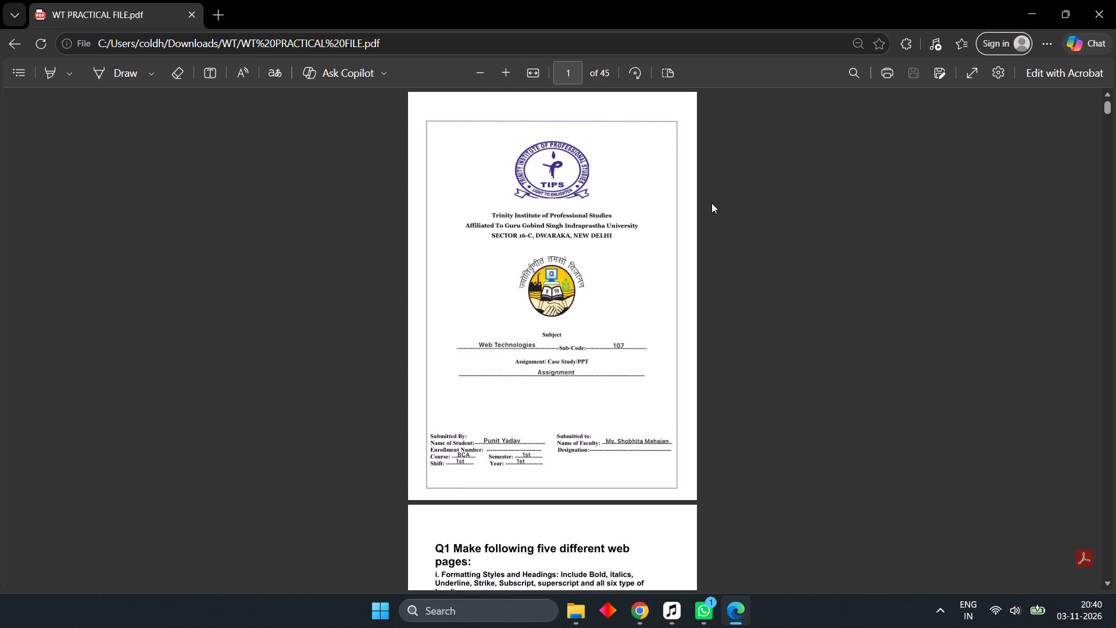
click(502, 70)
scroll(552, 121, down, 1)
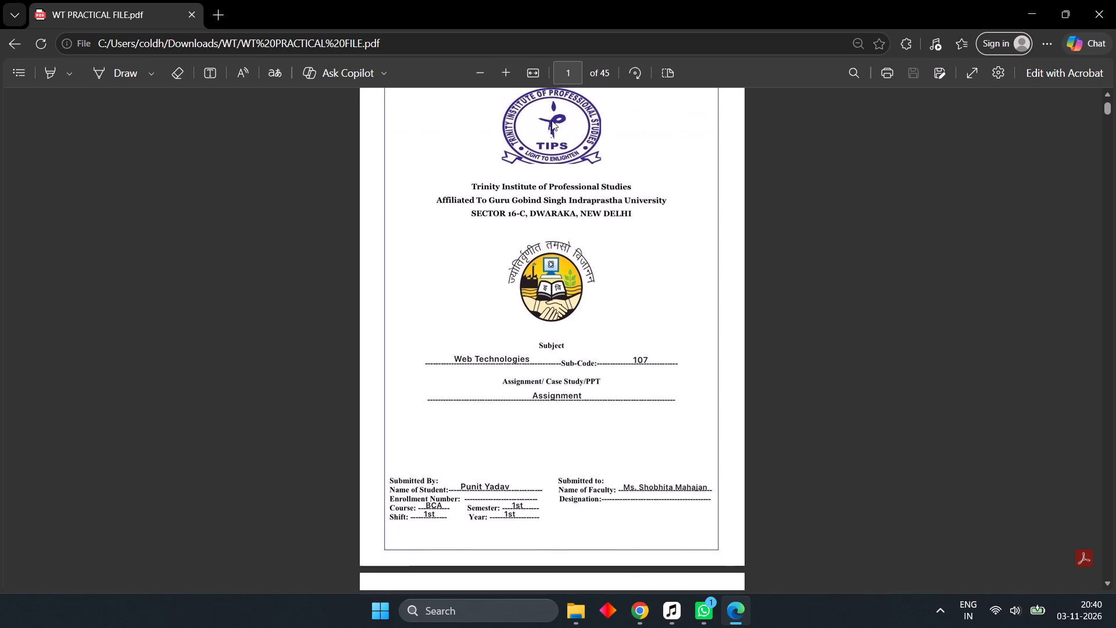
scroll(552, 120, up, 4)
click(479, 74)
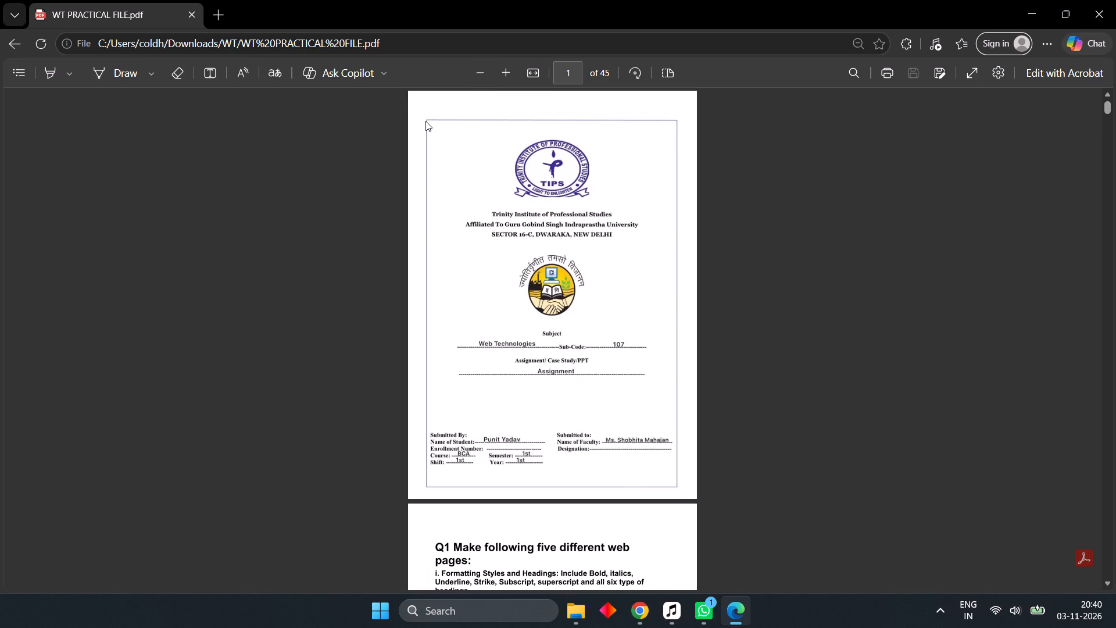
key(Print)
key(Print)
key(Print)
key(Print)
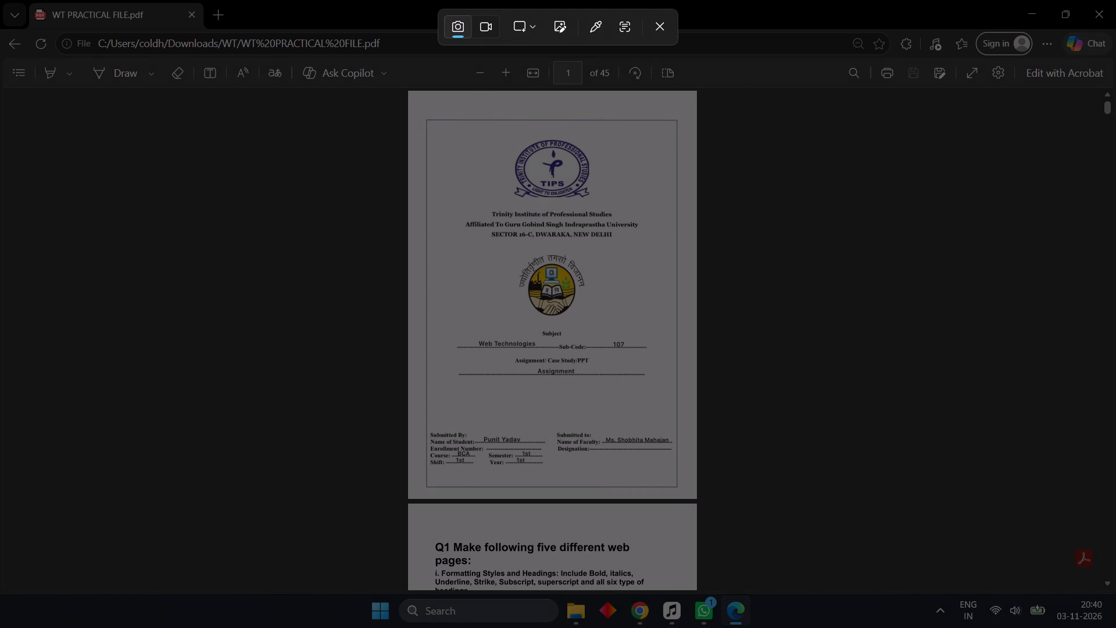
drag(408, 91, 698, 498)
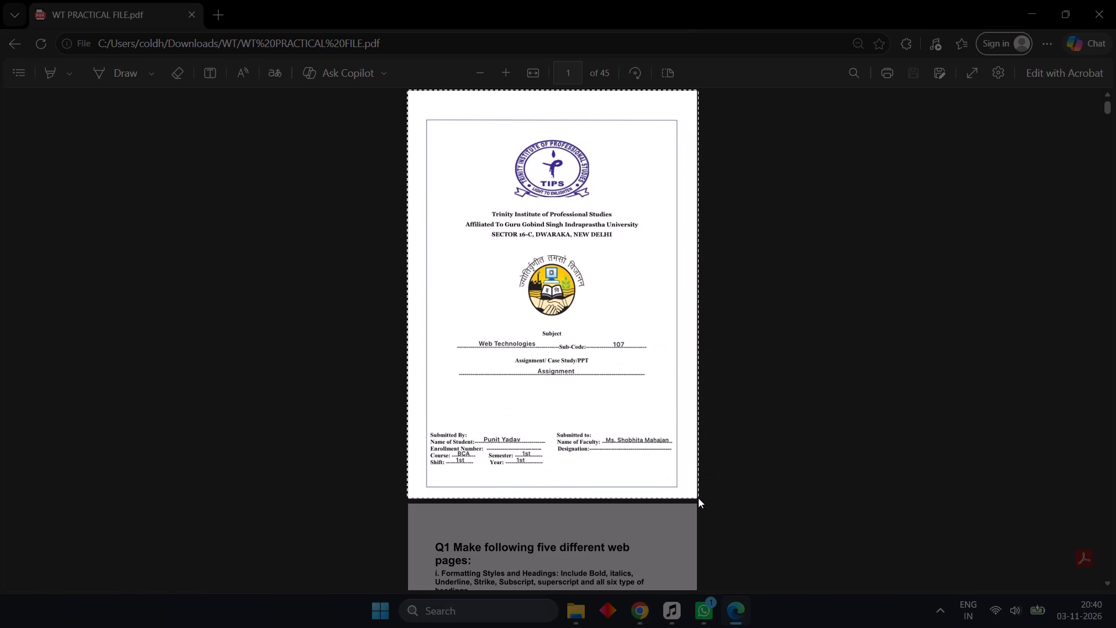
drag(698, 498, 697, 490)
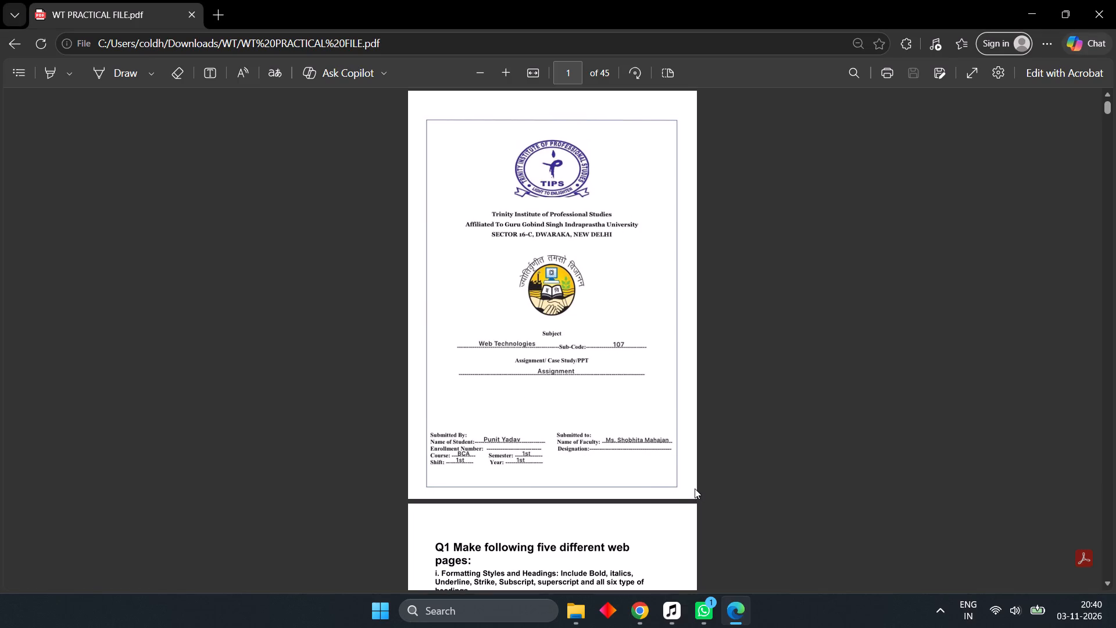
click(644, 603)
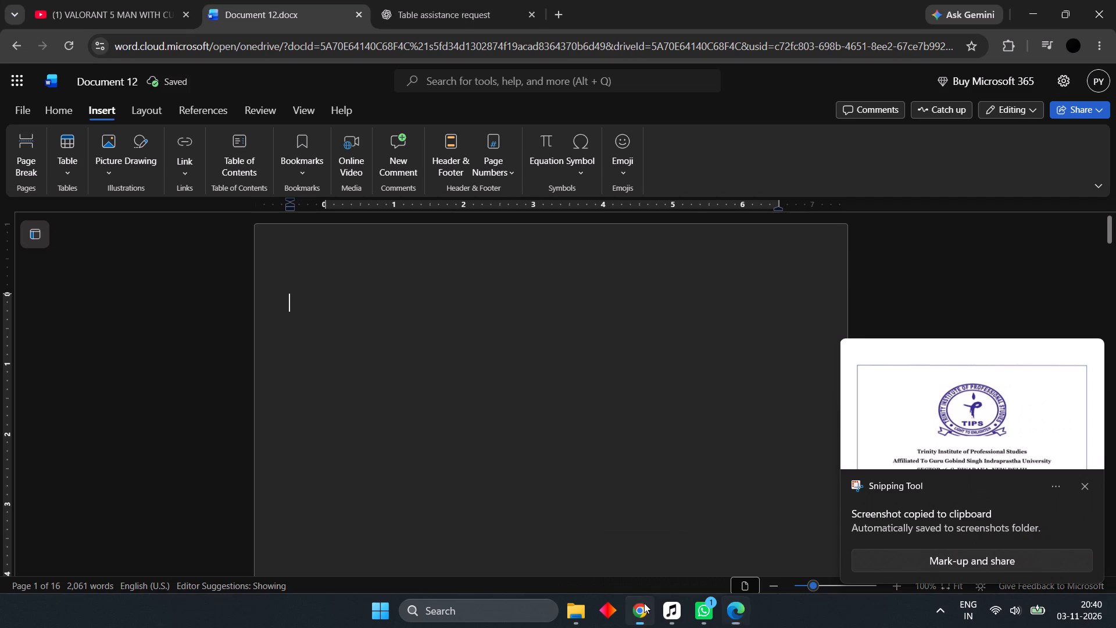
click(133, 0)
click(424, 0)
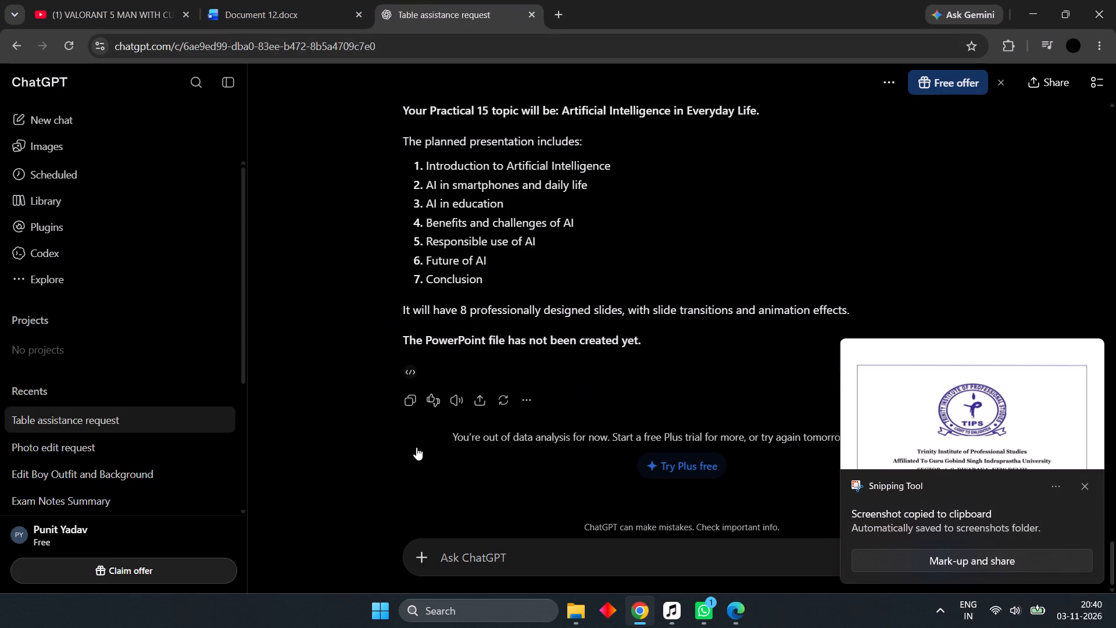
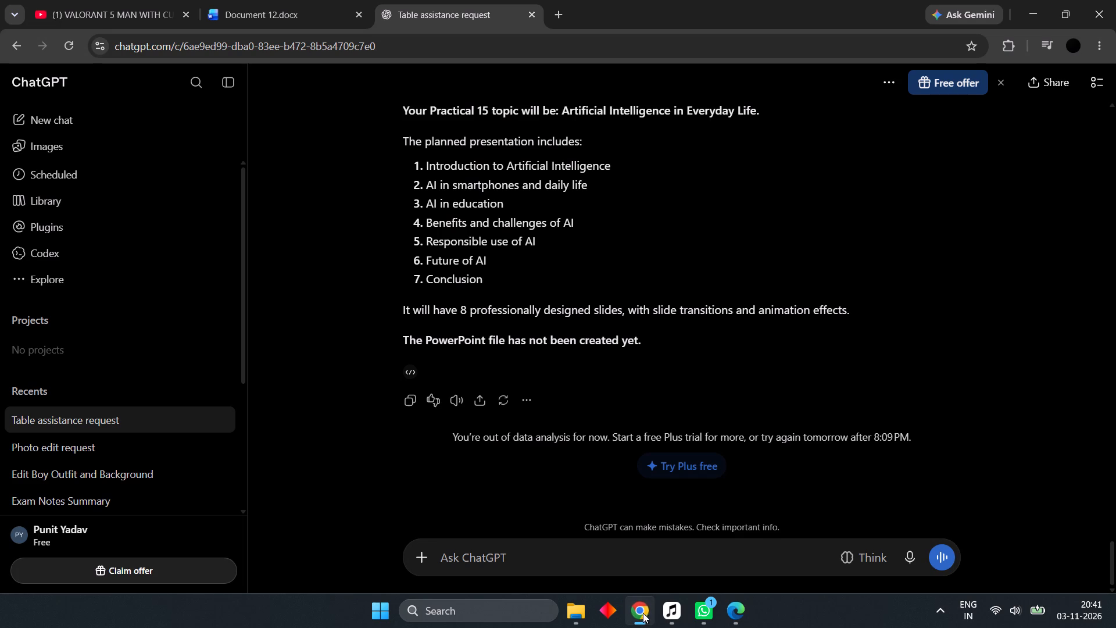
click(264, 0)
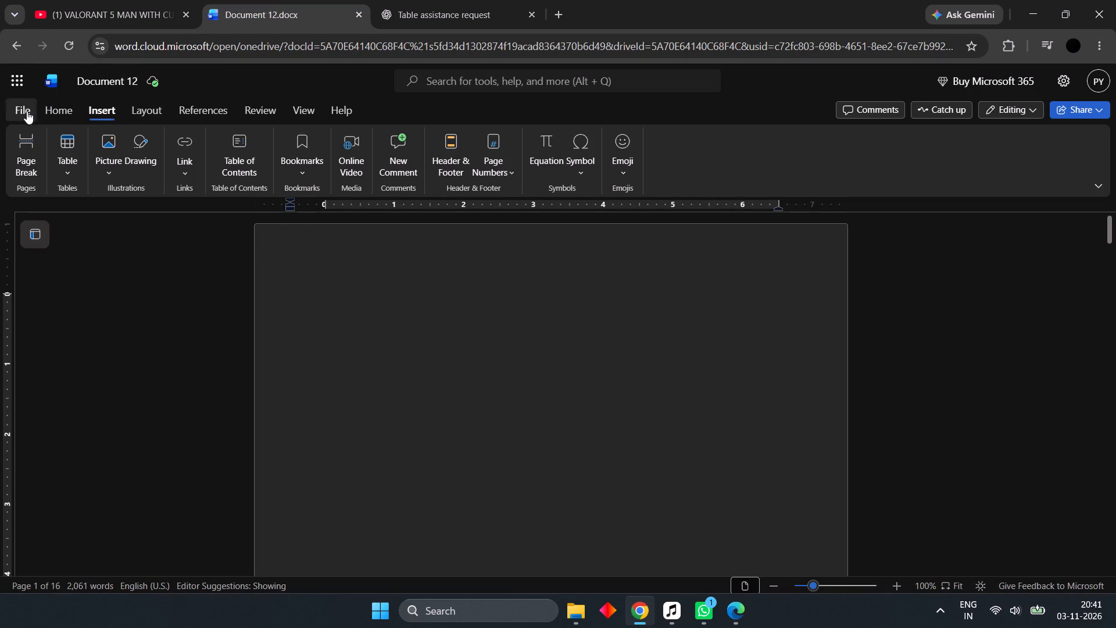
scroll(295, 262, up, 1)
scroll(296, 266, down, 16)
click(273, 240)
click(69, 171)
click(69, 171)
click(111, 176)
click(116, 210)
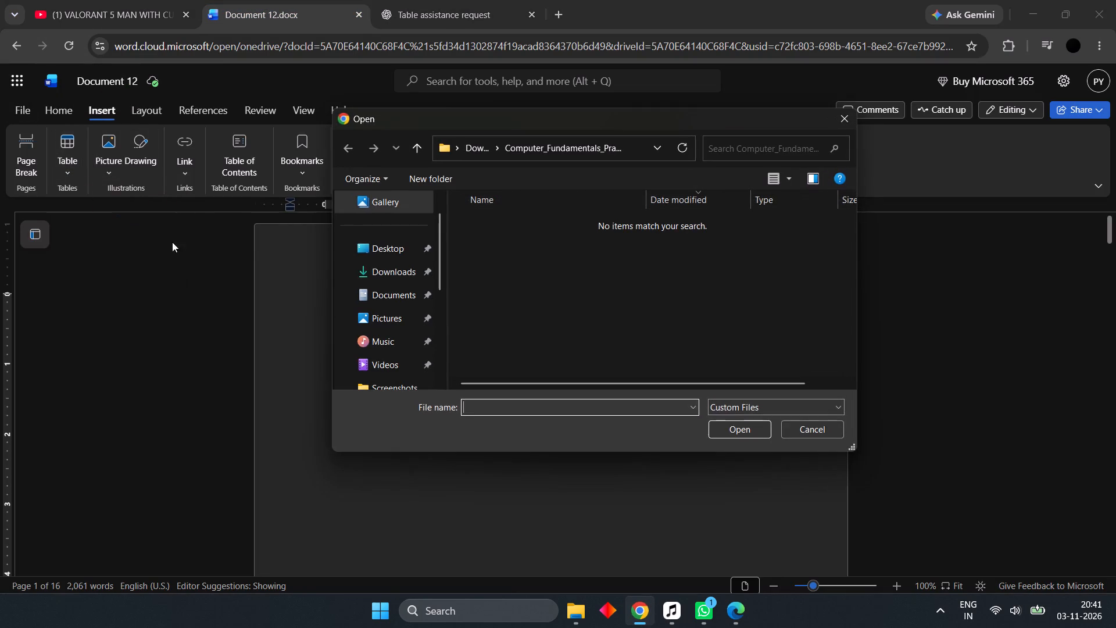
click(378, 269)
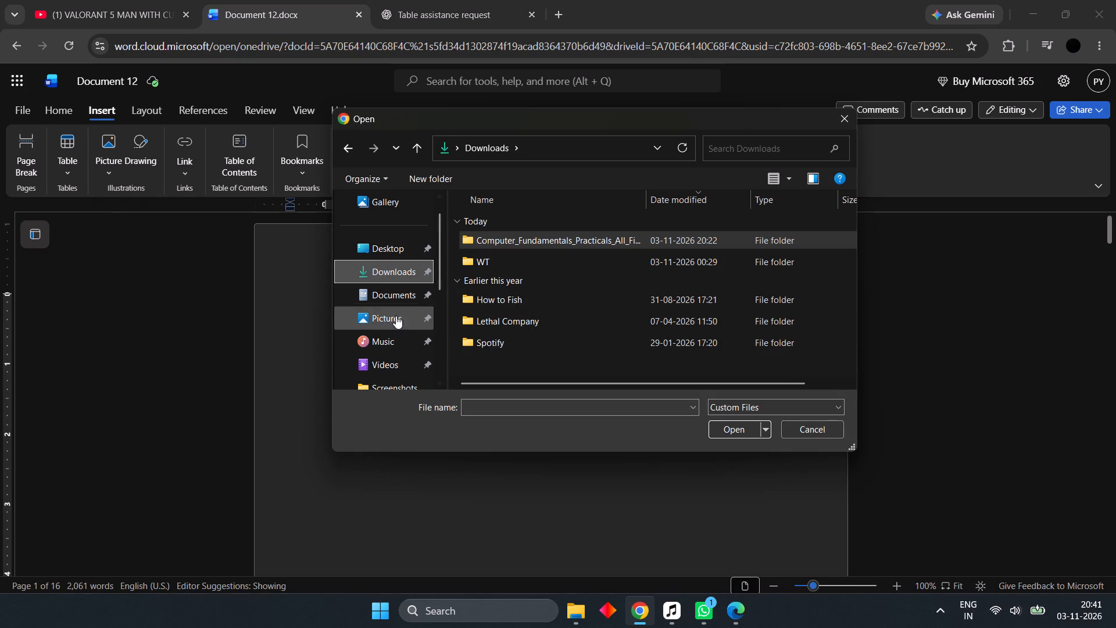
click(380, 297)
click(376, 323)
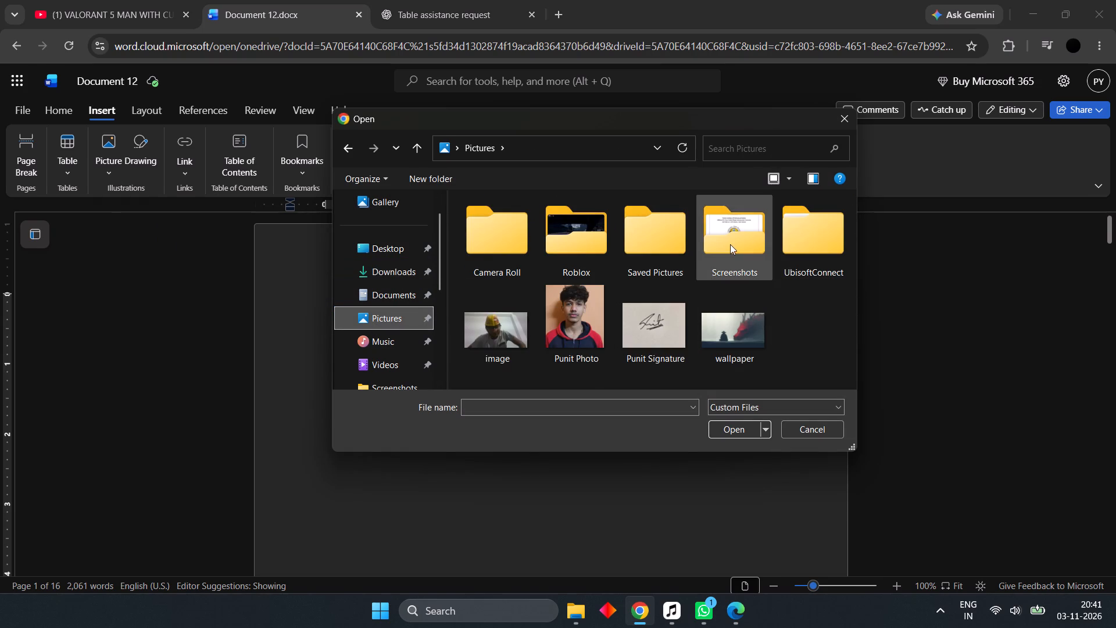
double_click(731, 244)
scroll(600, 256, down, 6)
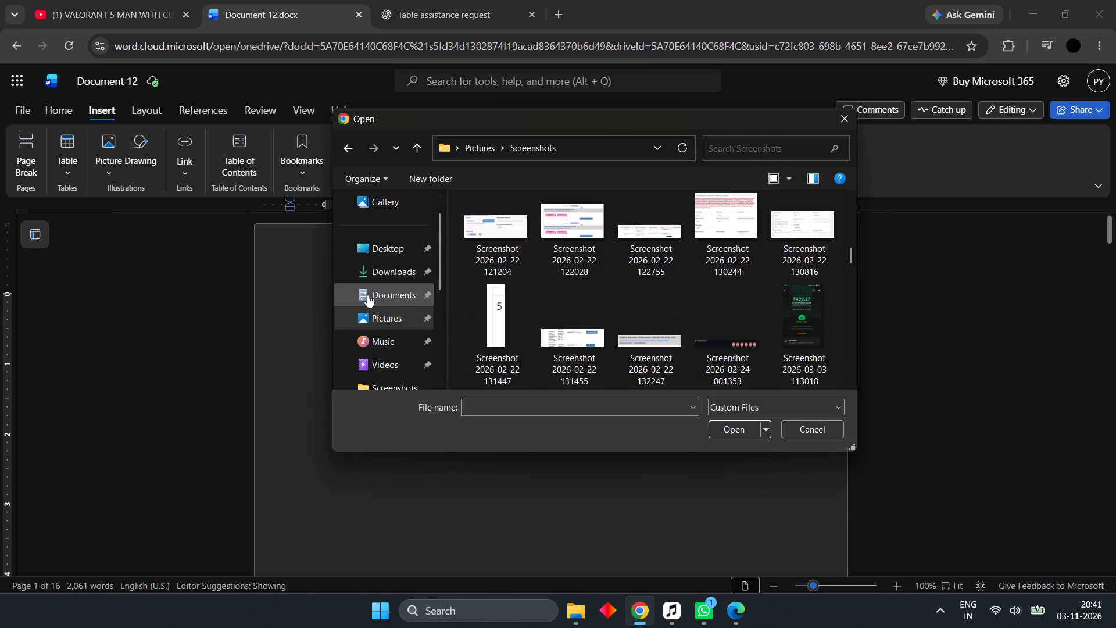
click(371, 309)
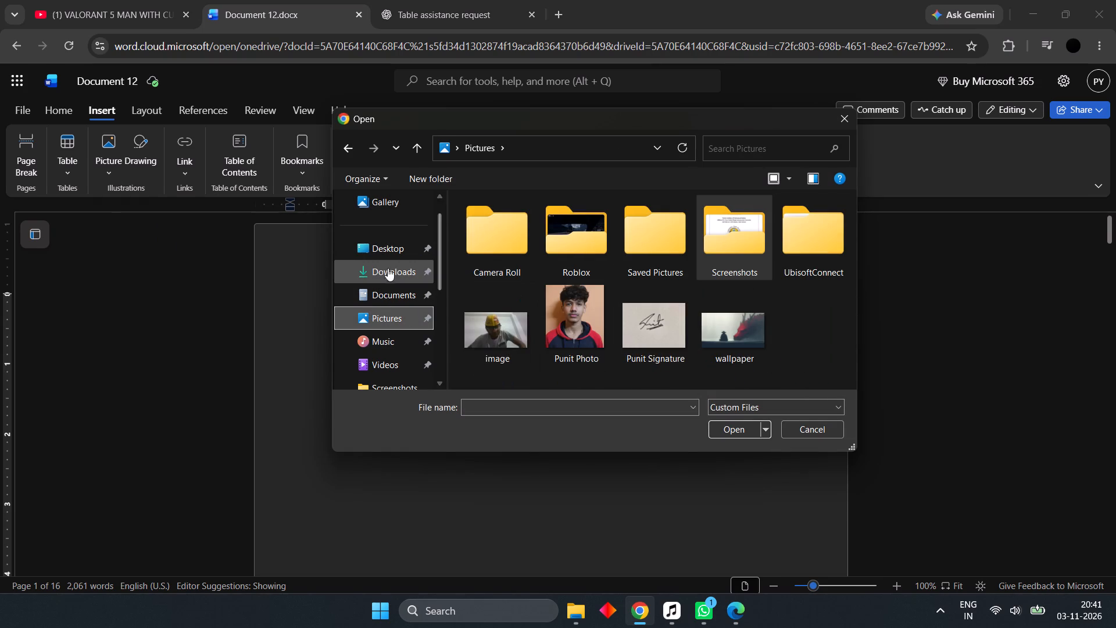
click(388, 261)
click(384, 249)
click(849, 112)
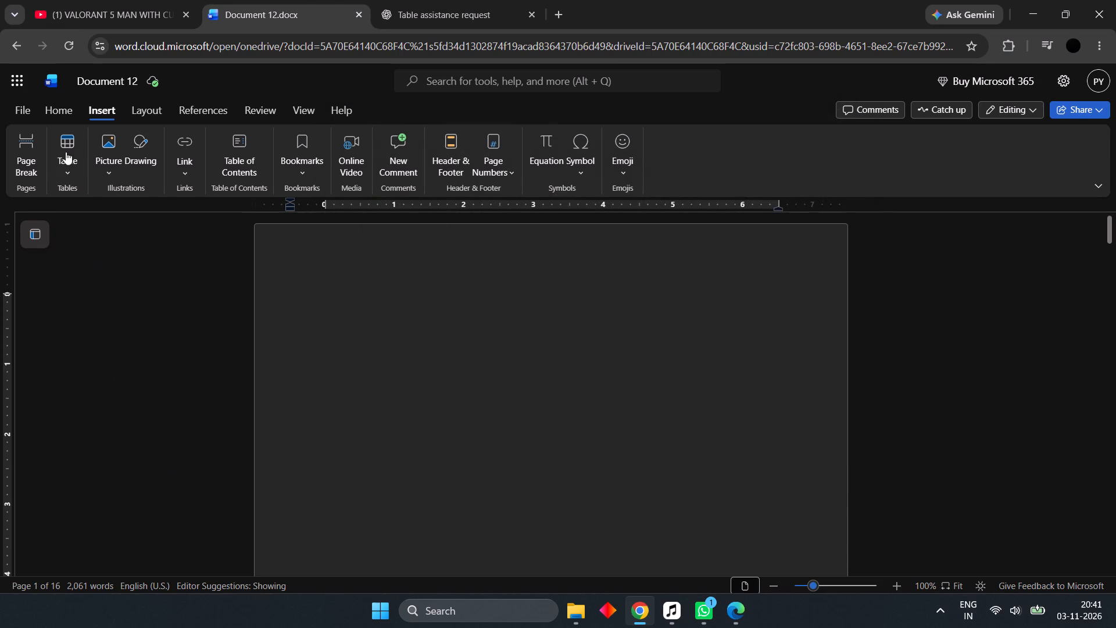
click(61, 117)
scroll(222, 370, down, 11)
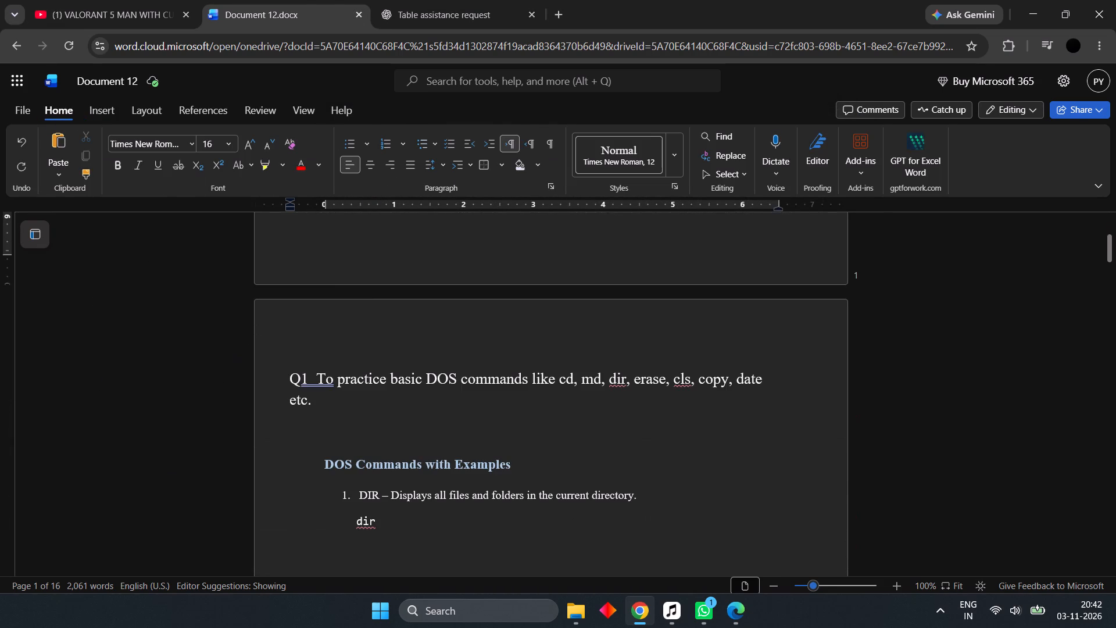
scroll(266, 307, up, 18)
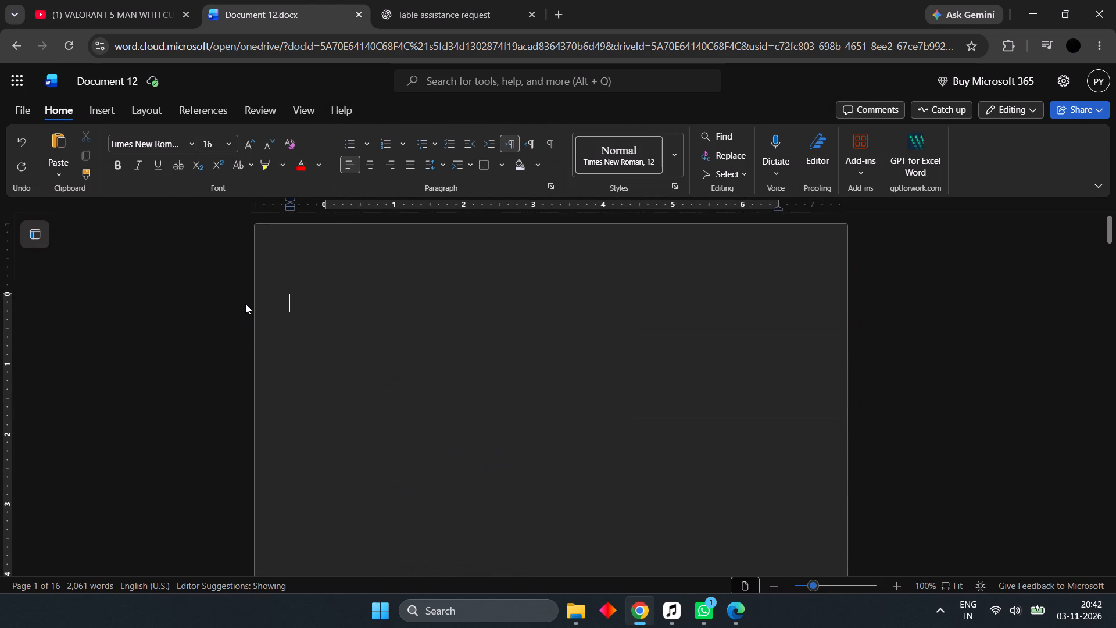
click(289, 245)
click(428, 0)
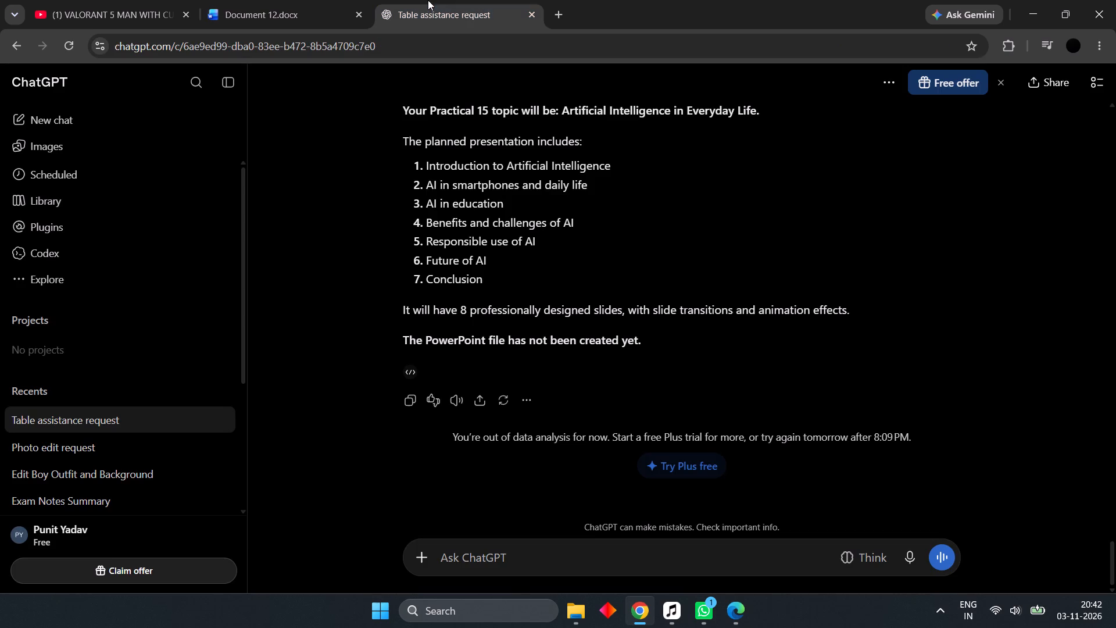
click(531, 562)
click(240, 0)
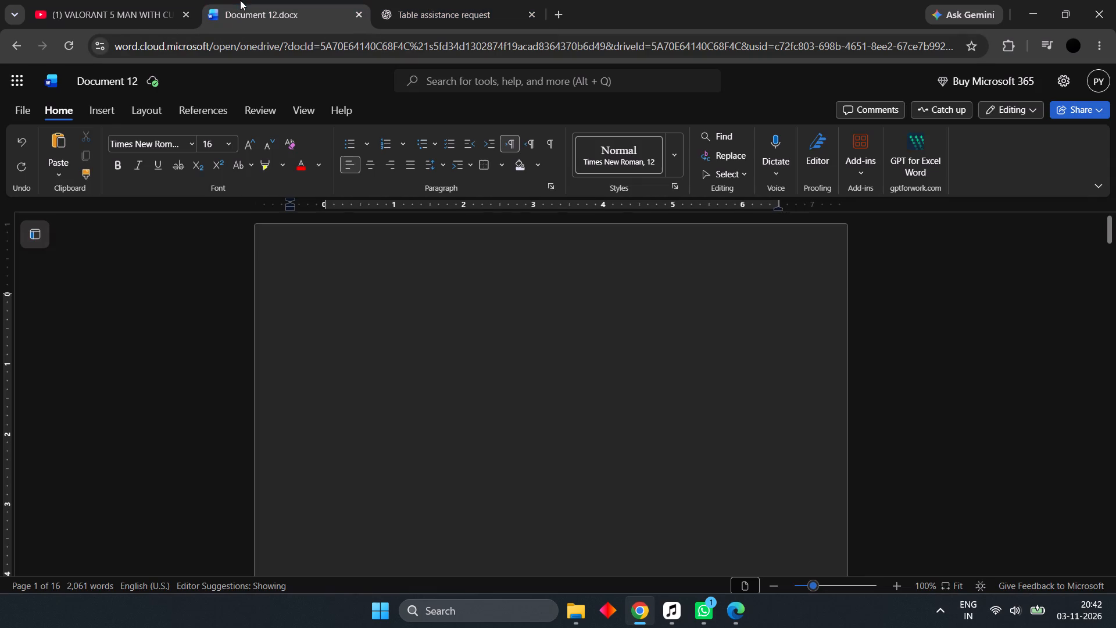
Rename the document as FCIT Practical File.
click(21, 117)
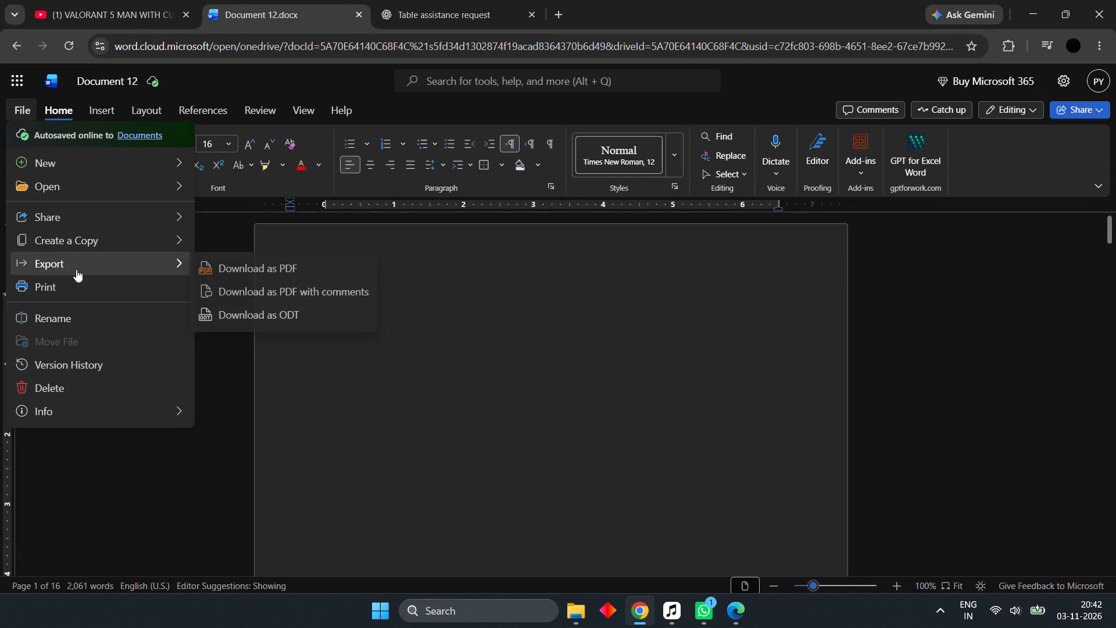
click(116, 84)
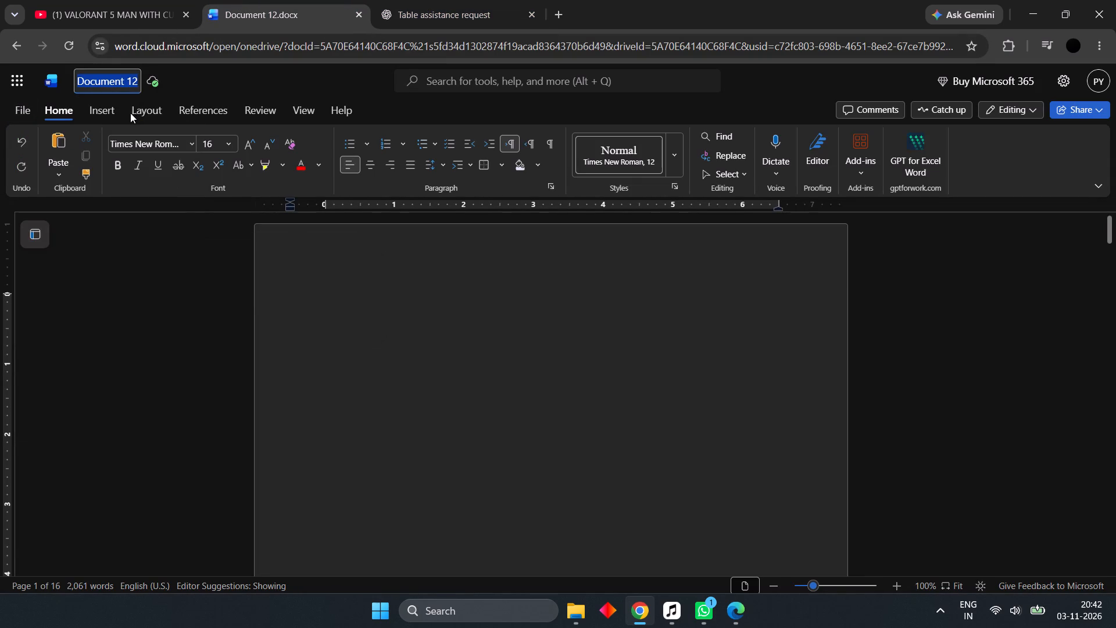
text(FCIT)
key(space)
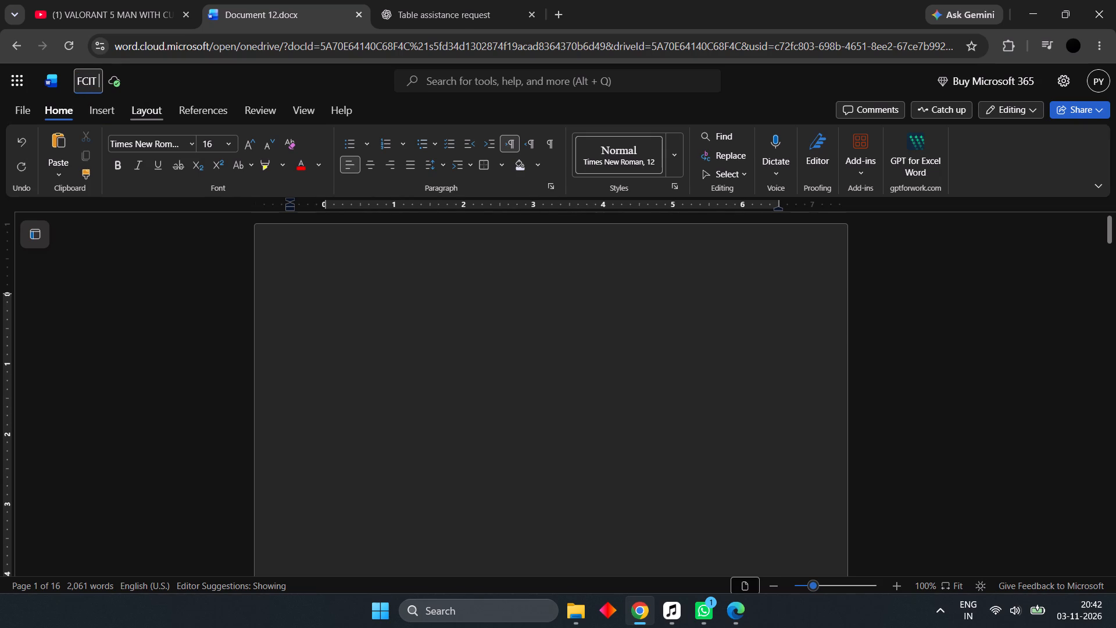
text(Praa)
key(BackSpace)
text(ctical File)
key(Return)
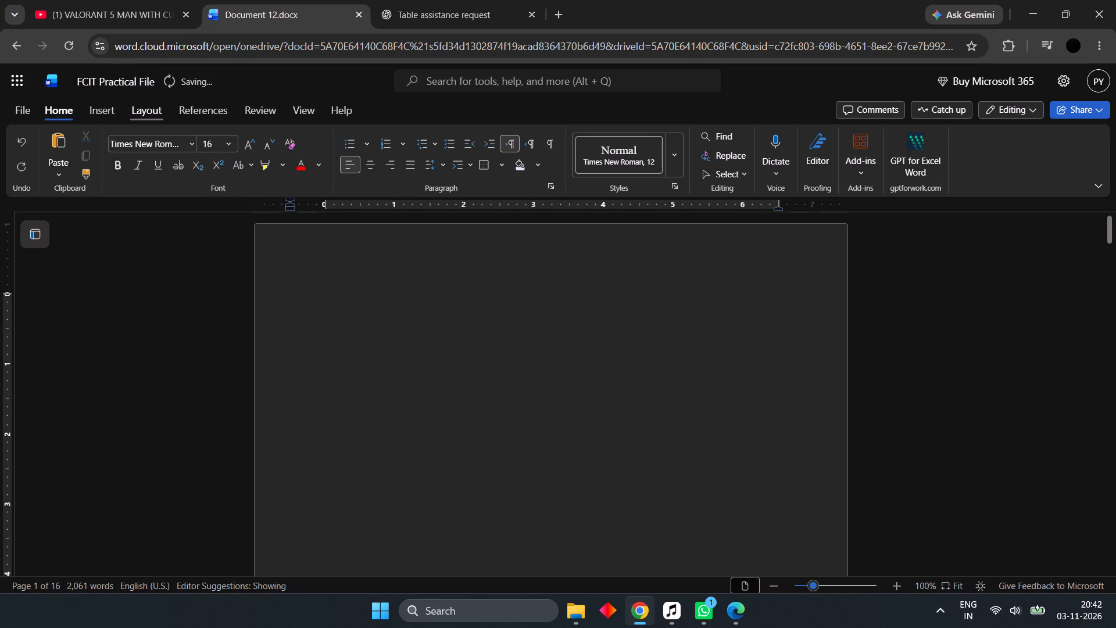
Export the FCIT Practical File document as a PDF download.
click(22, 110)
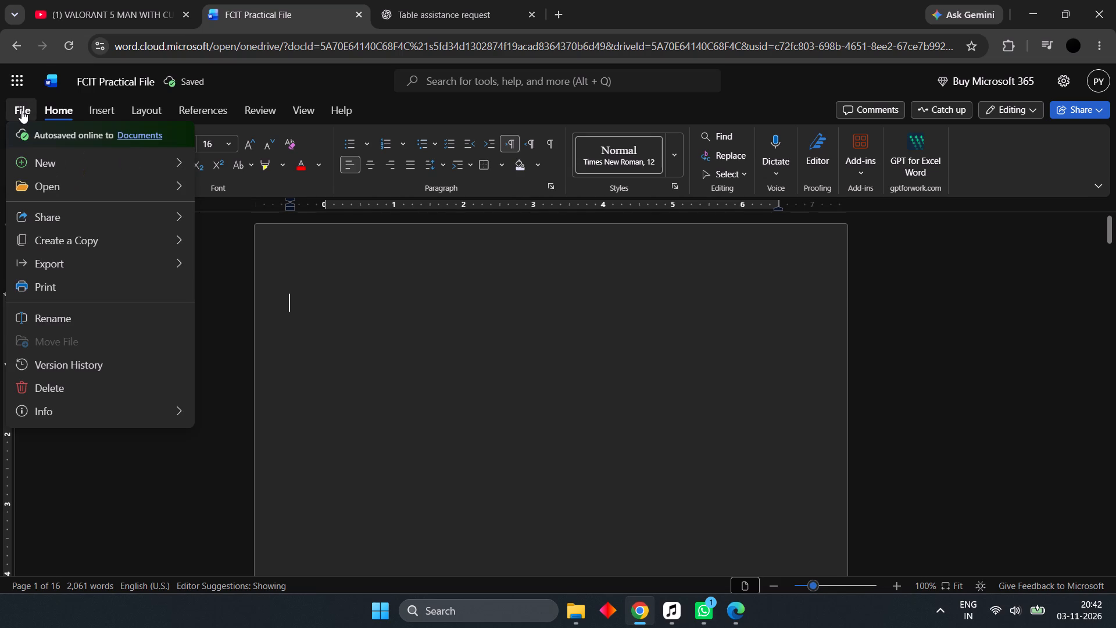
click(22, 110)
click(22, 115)
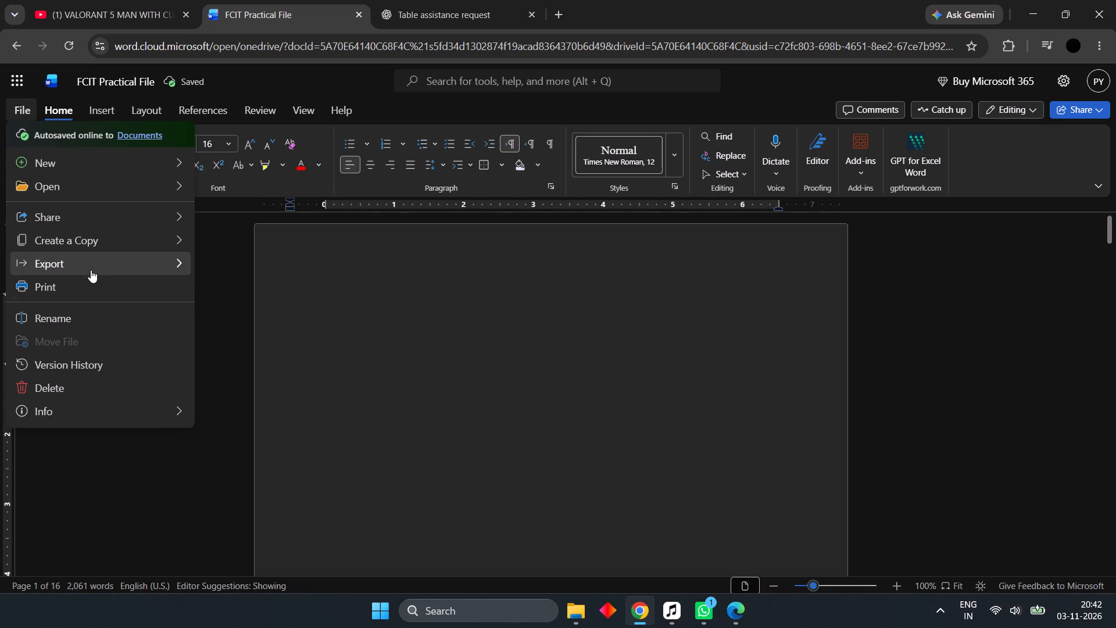
click(99, 263)
click(132, 262)
click(156, 257)
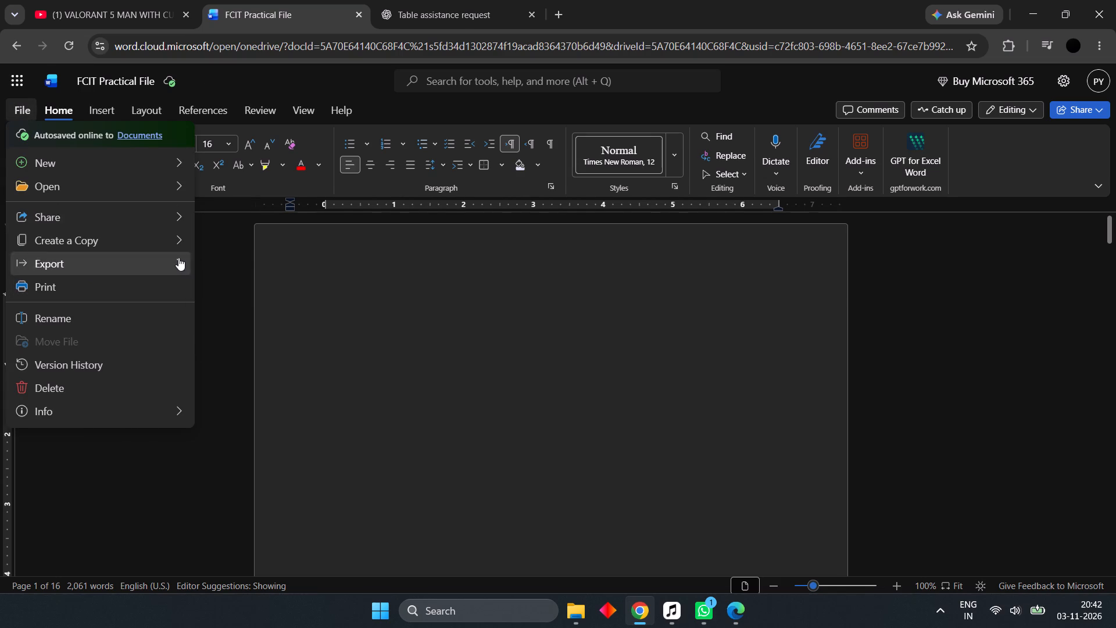
click(178, 258)
click(177, 259)
click(173, 261)
click(121, 254)
click(143, 263)
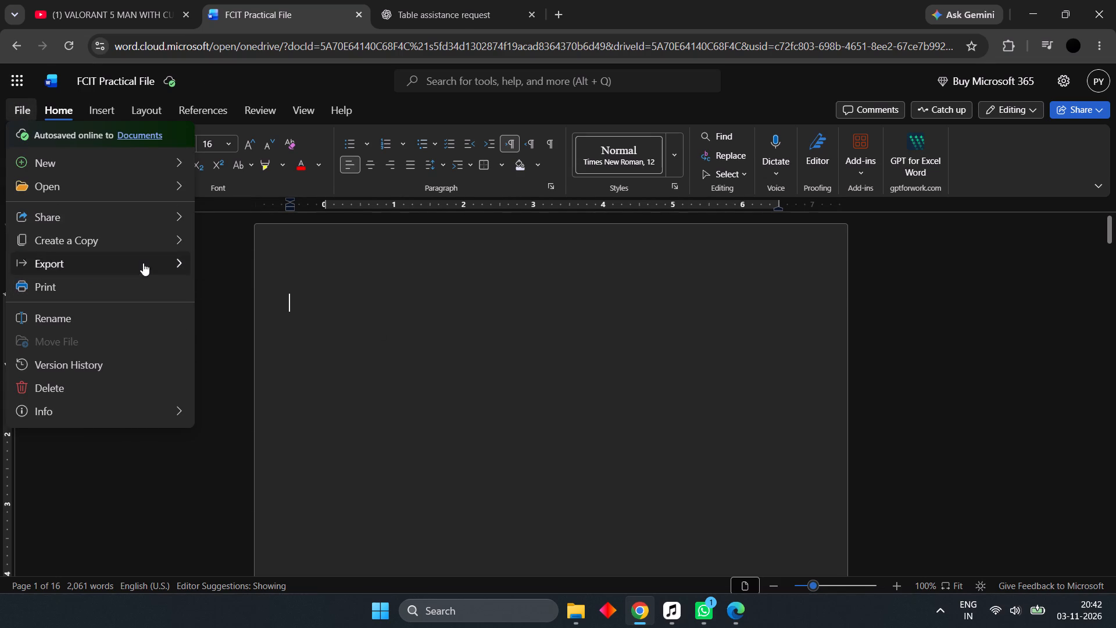
click(244, 270)
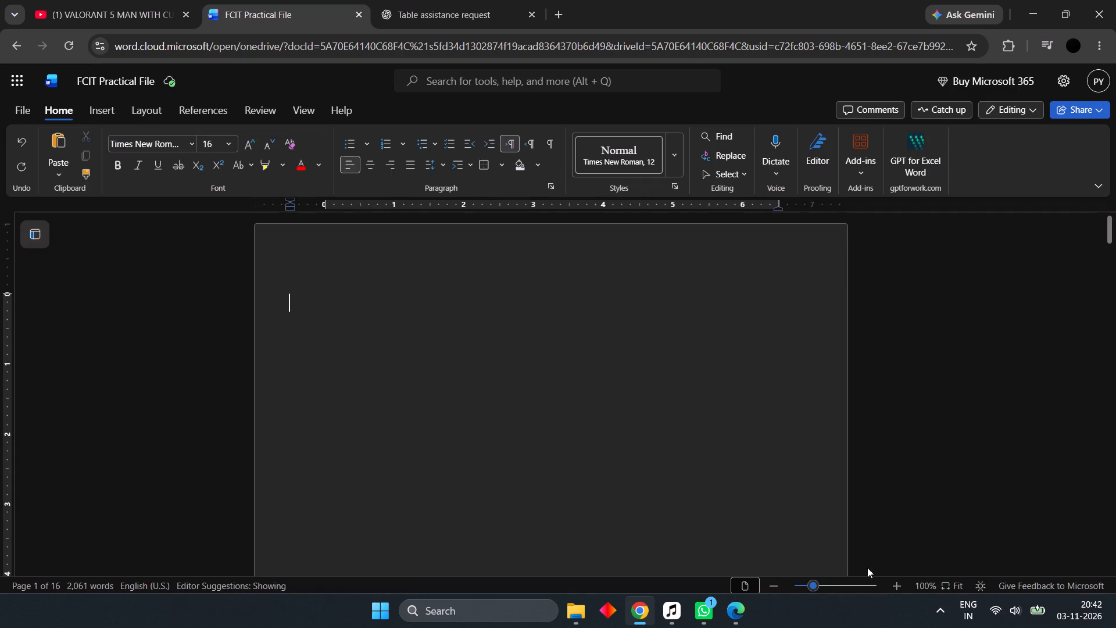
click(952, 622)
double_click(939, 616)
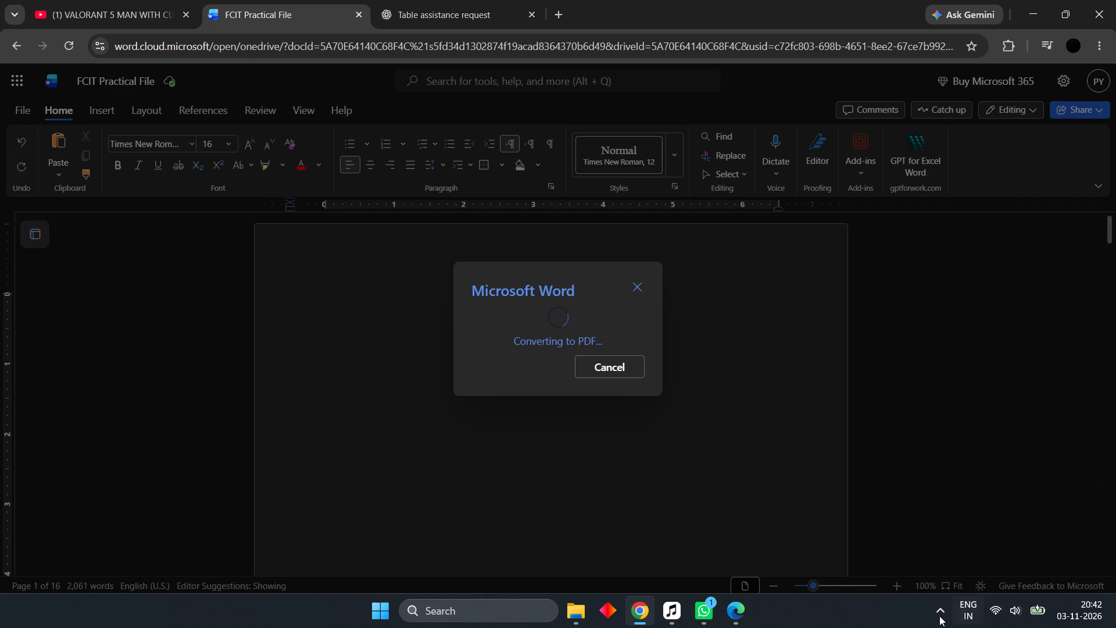